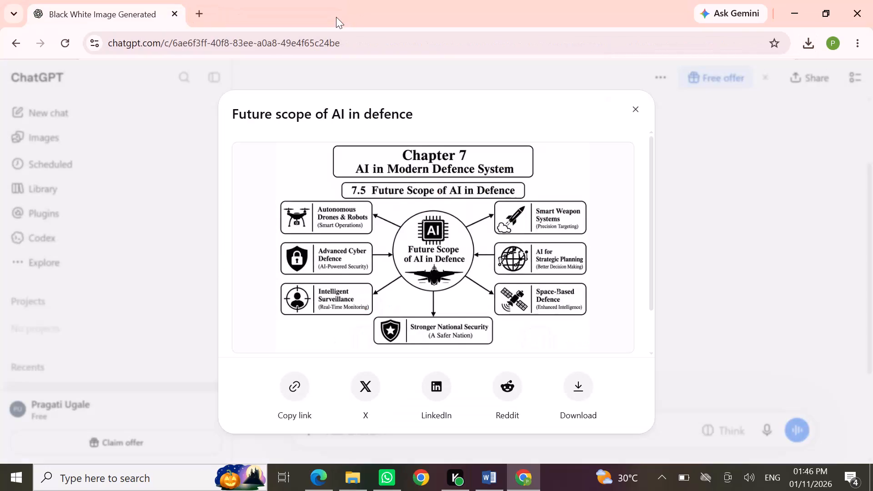
Switch to File Explorer and select the MC-series PDF files in the Downloads folder, starting with MC9.pdf and MC1.pdf.
click(351, 478)
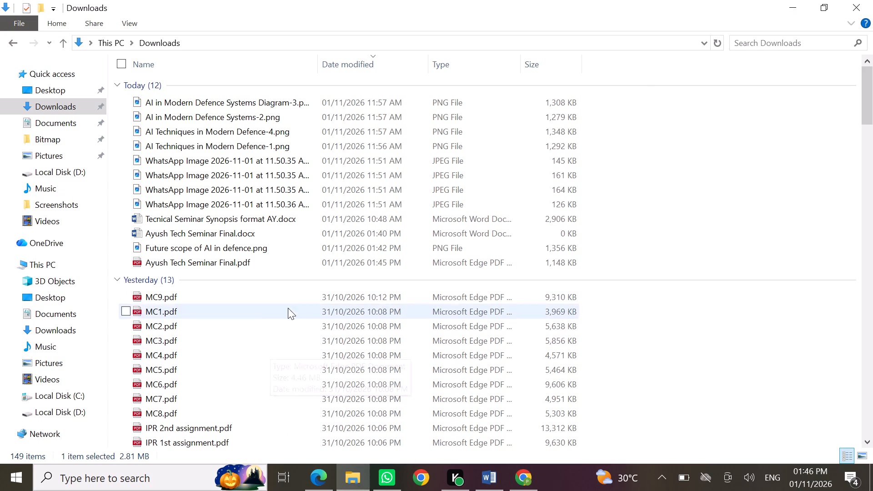
click(129, 296)
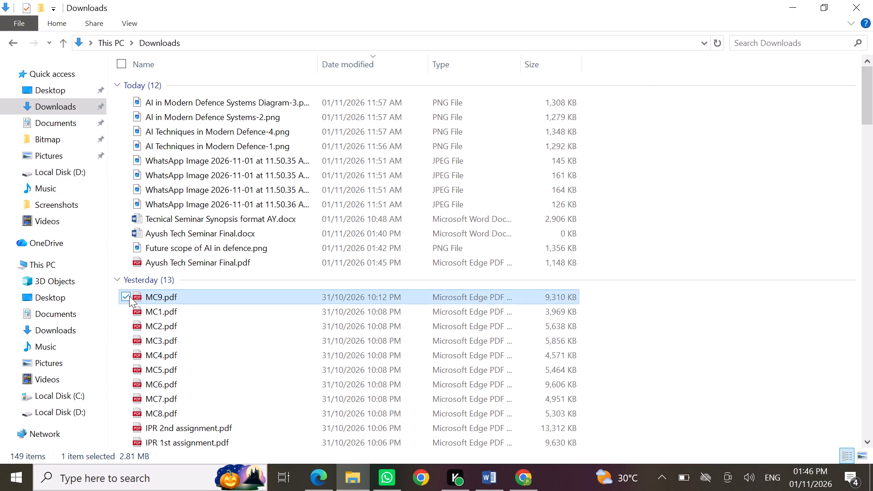
click(126, 309)
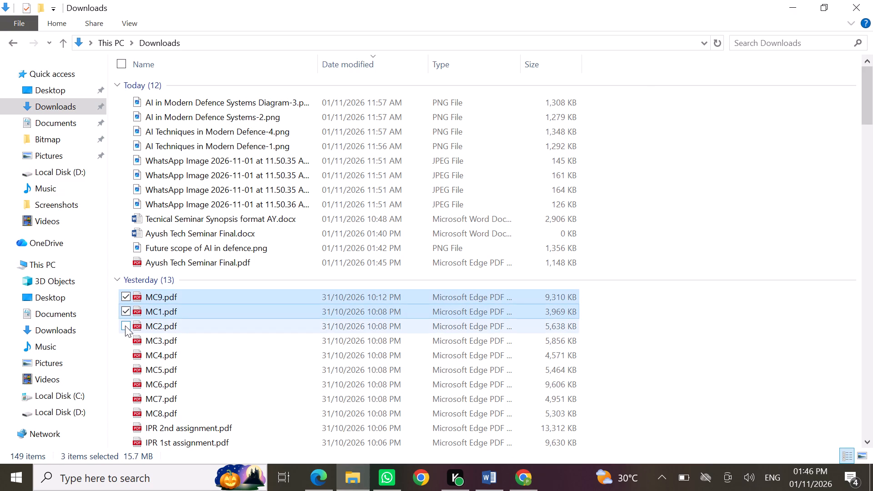
click(125, 326)
click(123, 343)
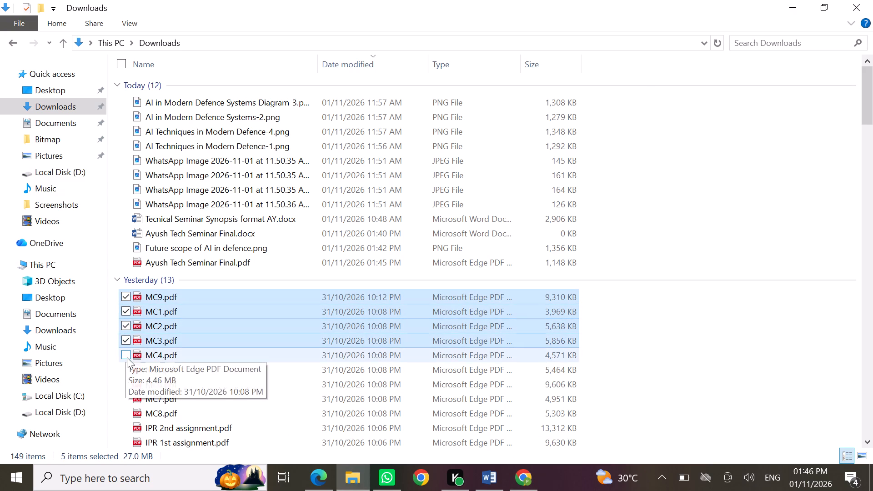
click(127, 357)
drag(127, 367, 127, 383)
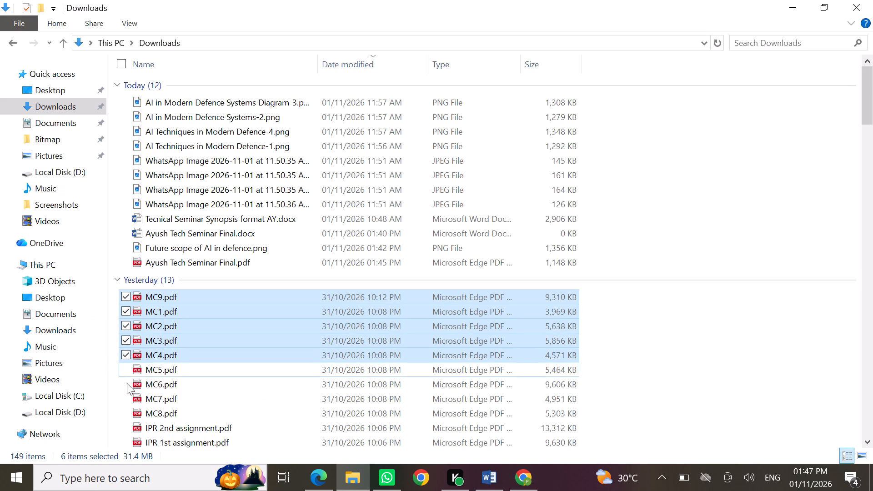
click(127, 383)
click(127, 371)
drag(127, 371, 125, 402)
click(125, 402)
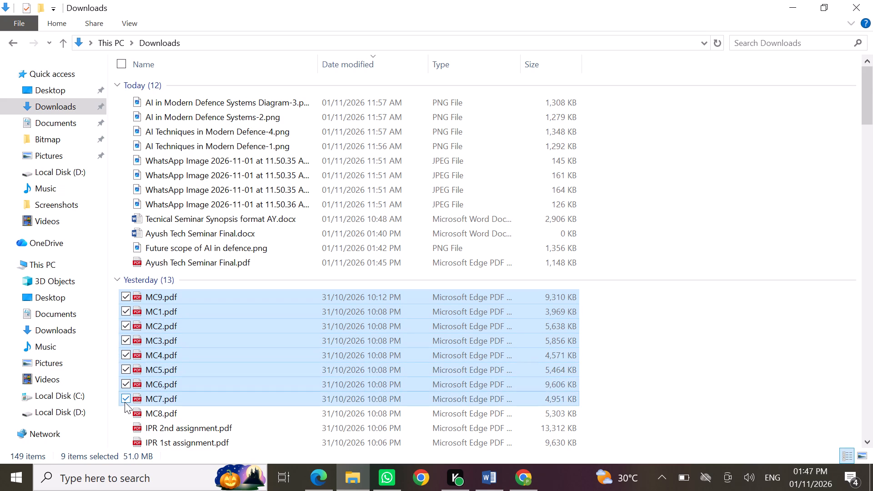
Add MC8.pdf, IPR 2nd assignment.pdf and IPR 1st assignment.pdf to the selected MC PDFs and delete them all.
click(125, 409)
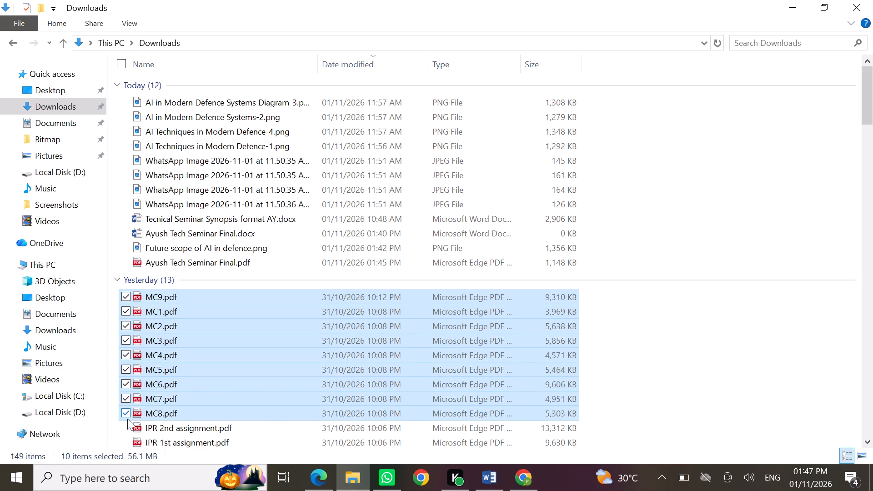
click(127, 420)
click(125, 427)
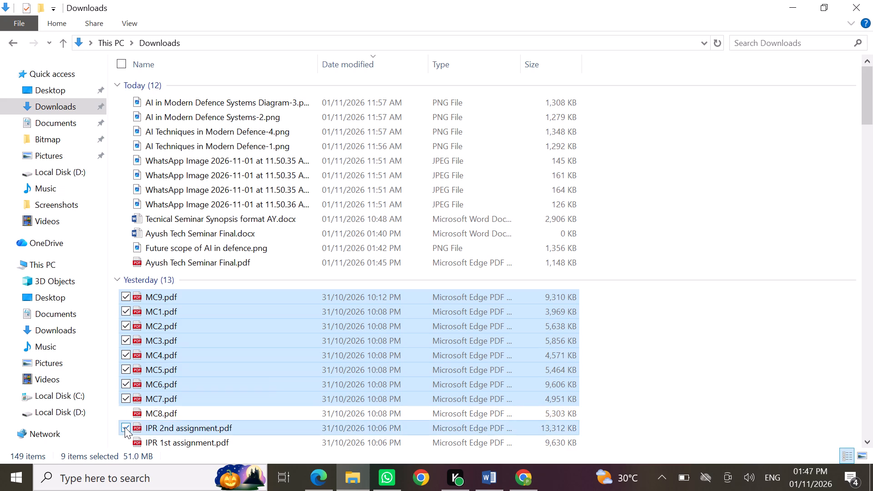
click(129, 415)
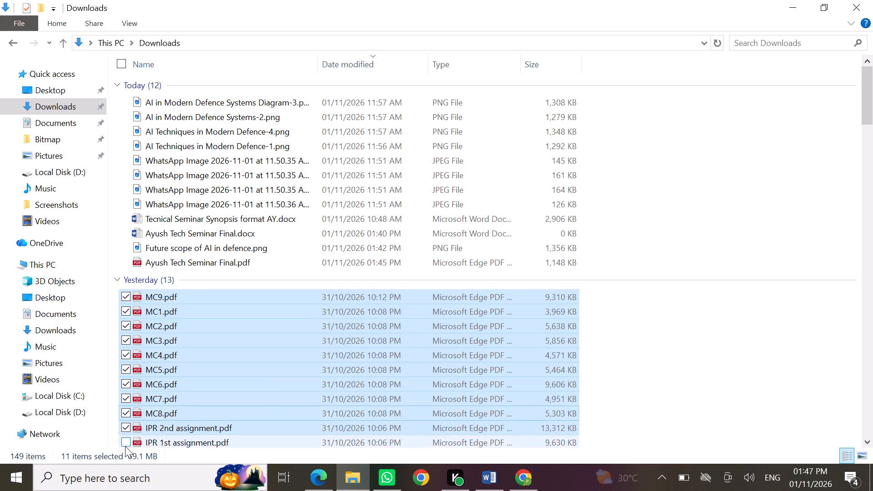
click(125, 446)
right_click(125, 446)
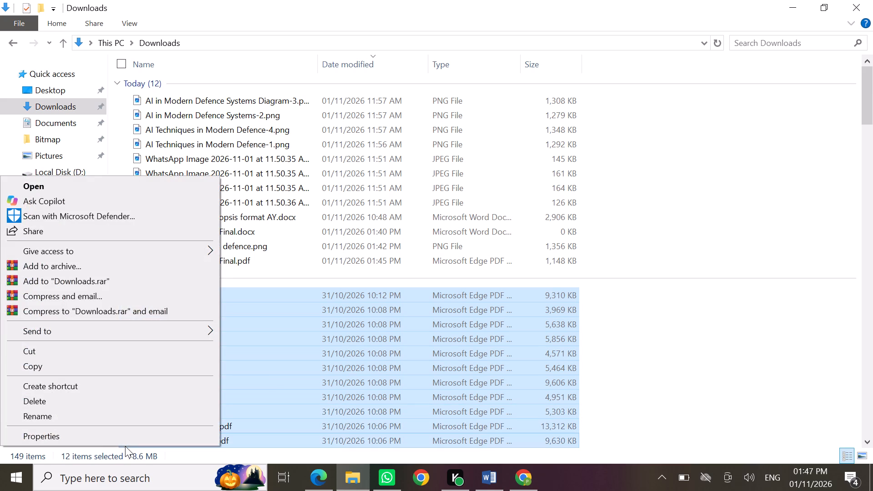
click(85, 396)
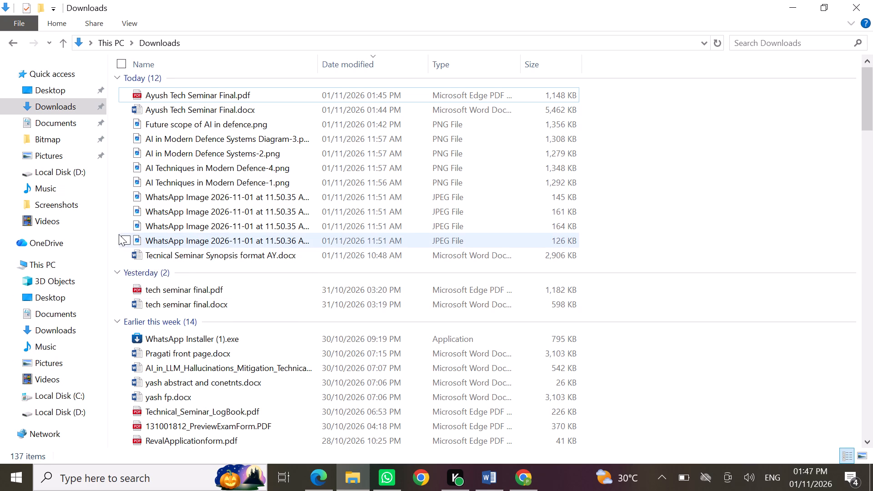
Delete the four WhatsApp JPEG images and the five AI defence PNG images, including Future scope of AI in defence.png, from today's downloads.
click(125, 241)
drag(125, 241, 125, 227)
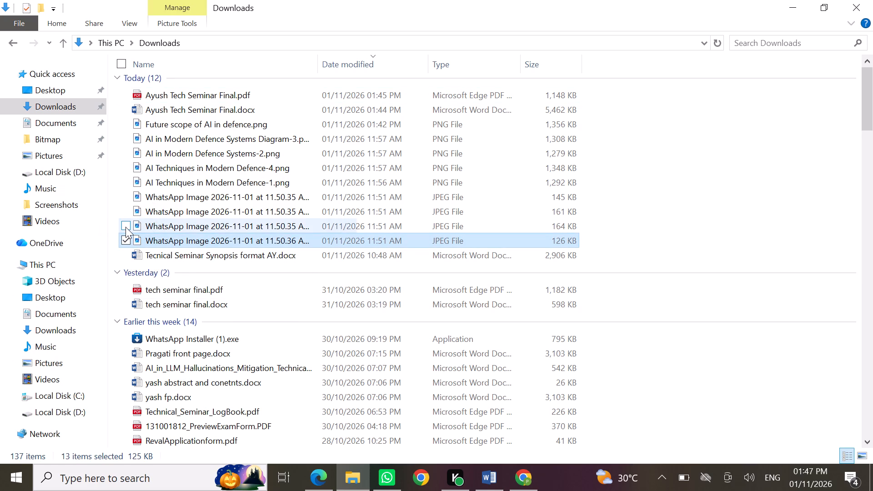
click(125, 227)
click(126, 212)
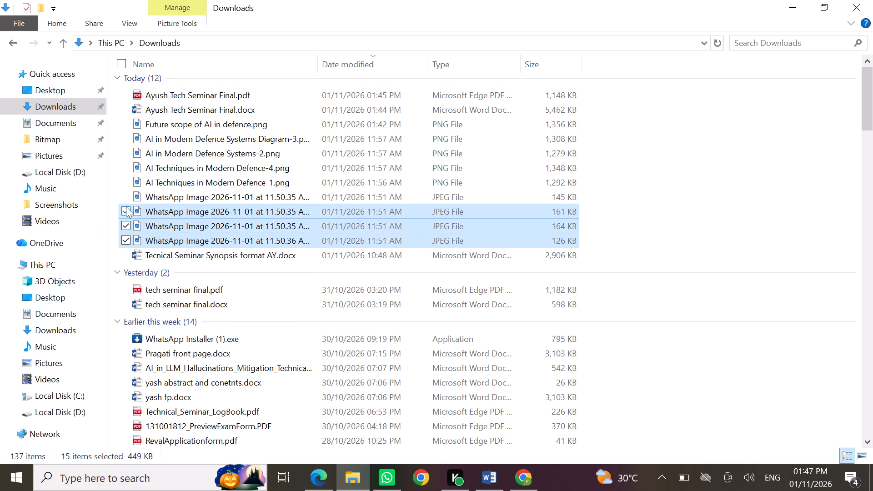
click(126, 202)
click(126, 180)
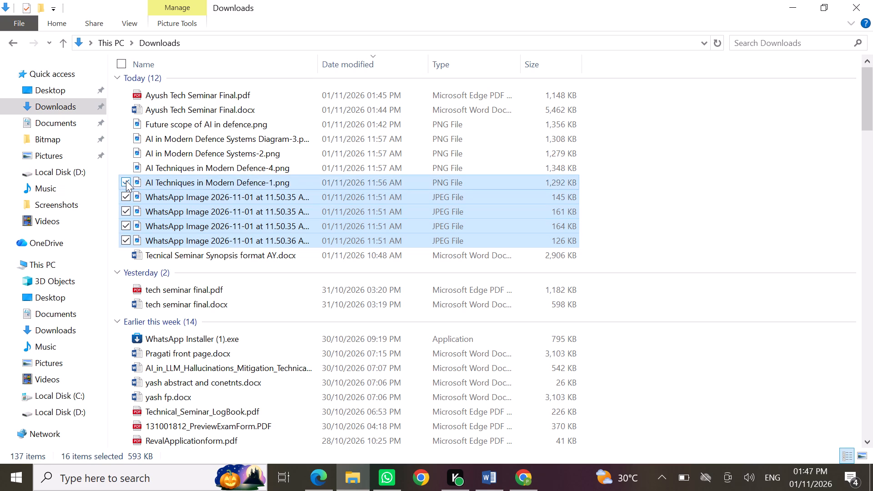
click(127, 173)
click(128, 156)
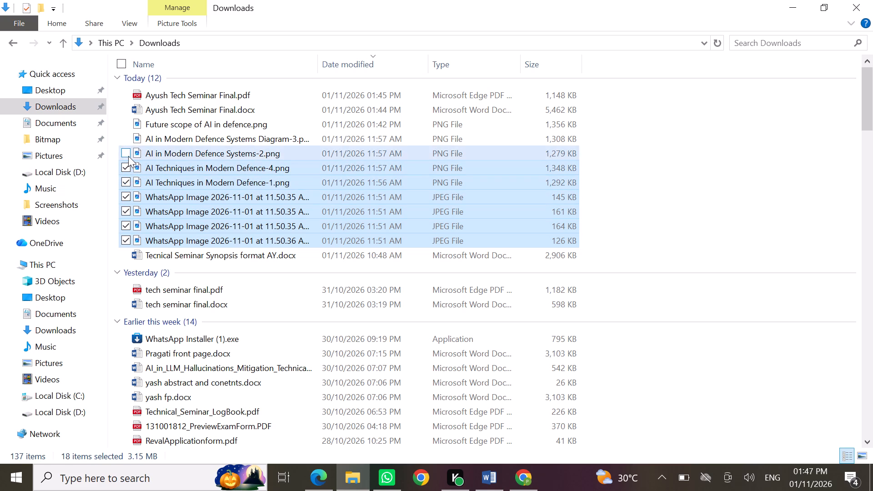
click(128, 138)
click(128, 125)
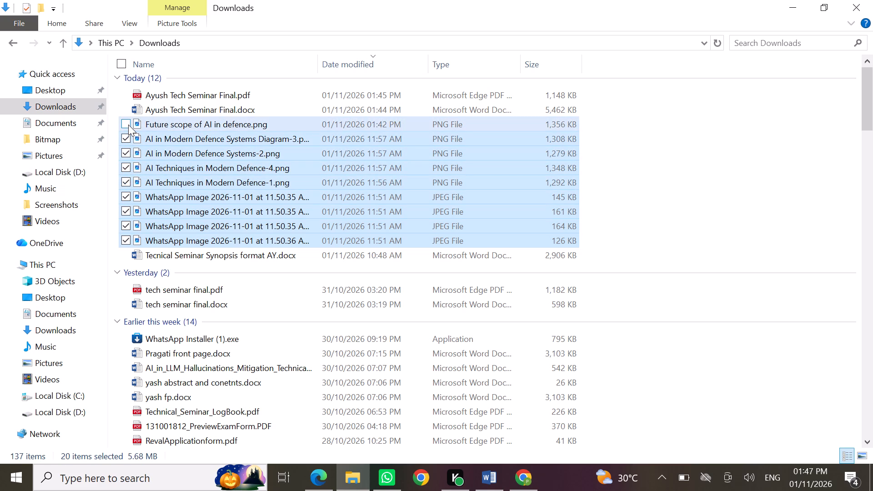
right_click(128, 125)
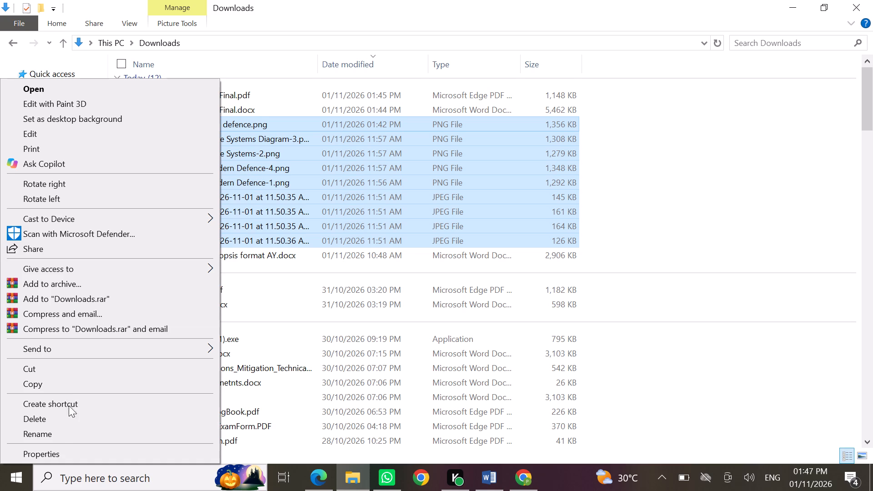
click(67, 423)
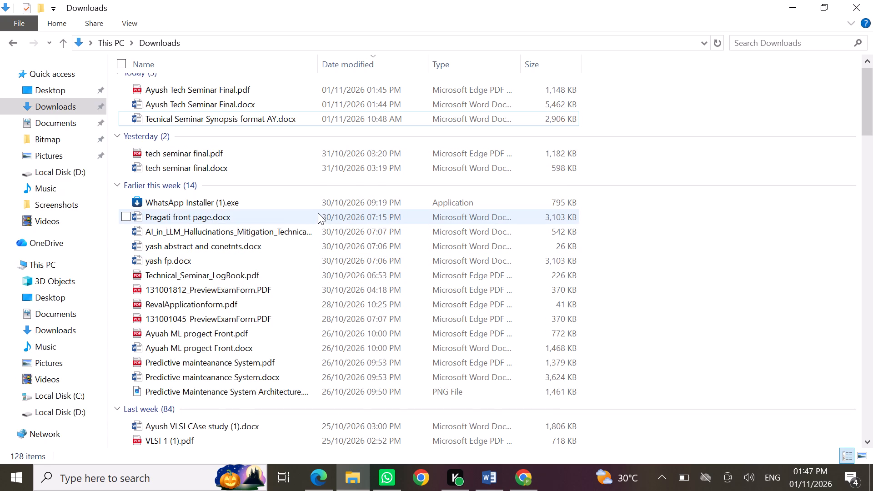
Open Pragati front page.docx from the Downloads folder in Word.
double_click(294, 218)
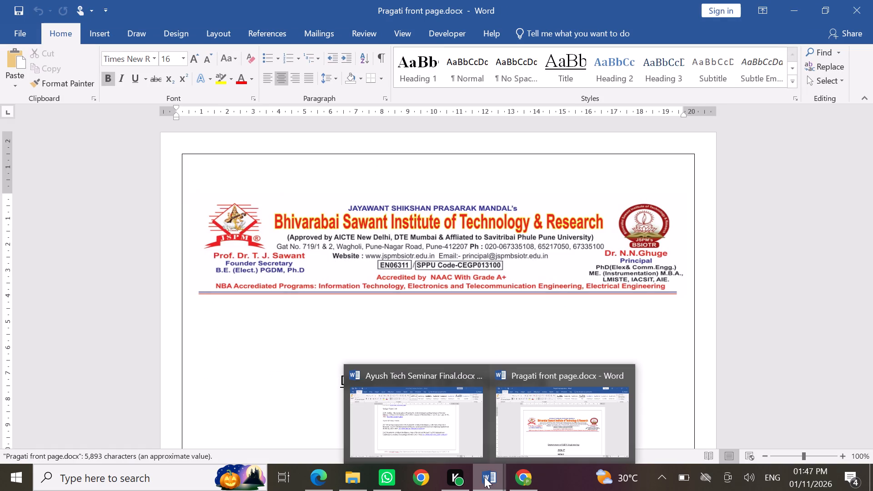
Close the open Word document Ayush Tech Seminar Final.docx.
click(472, 370)
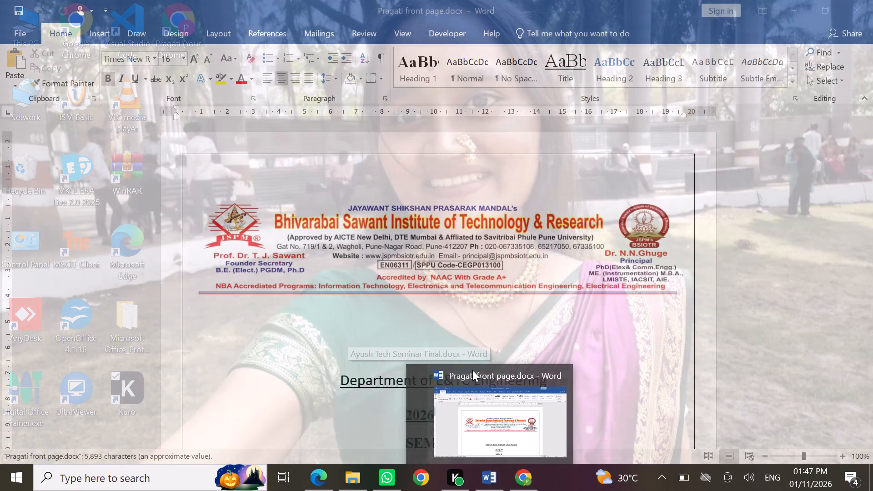
In Pragati front page.docx, replace the guide's name on the cover page's Guided By line with the new guide's name, prefixed Prof.
click(489, 416)
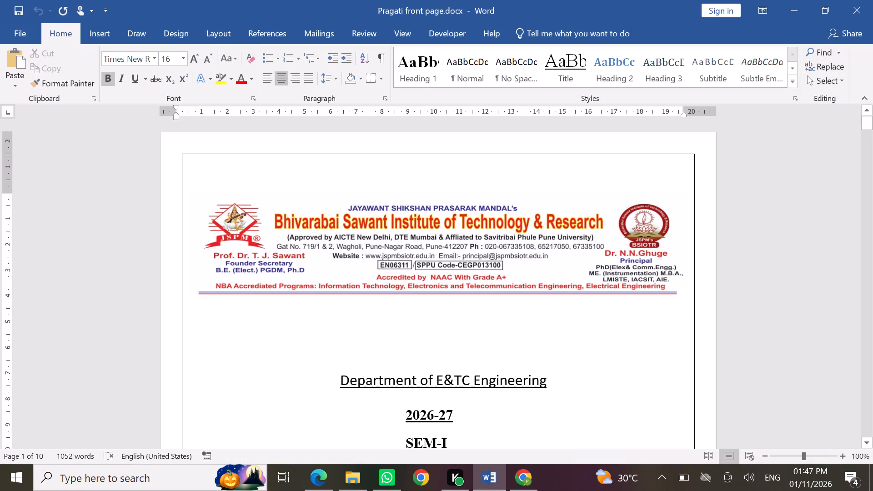
scroll(522, 390, down, 4)
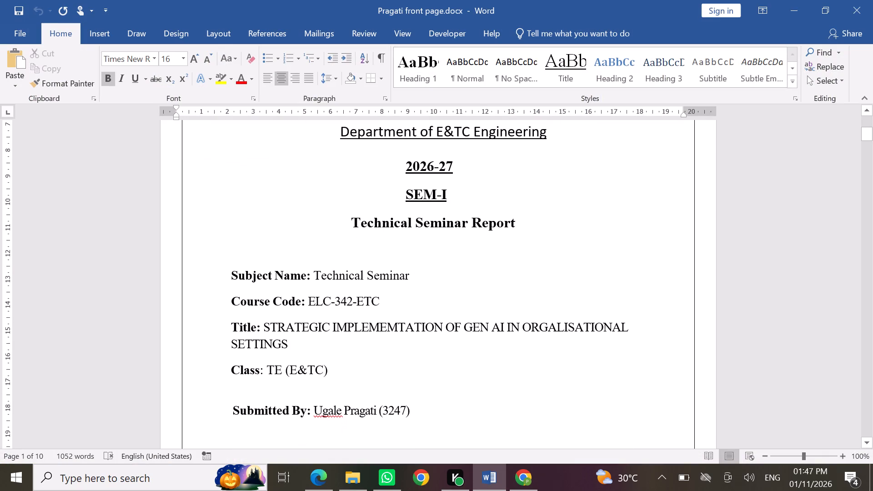
scroll(522, 390, down, 2)
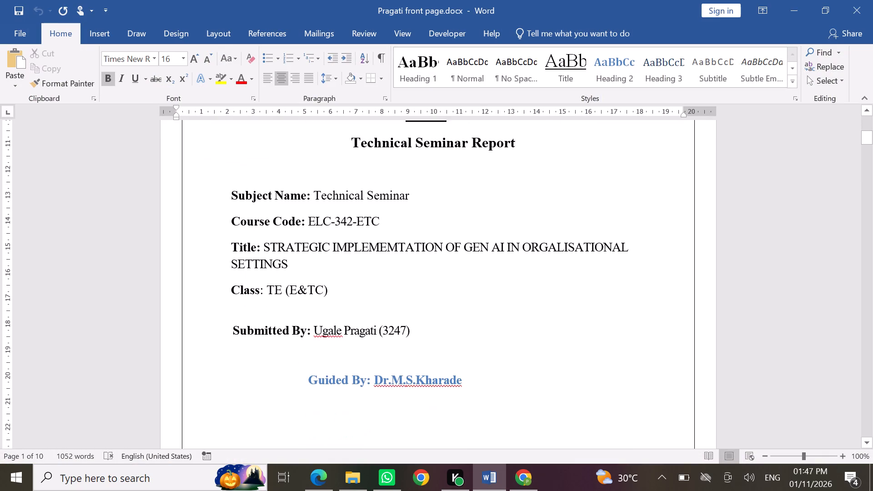
scroll(522, 390, down, 3)
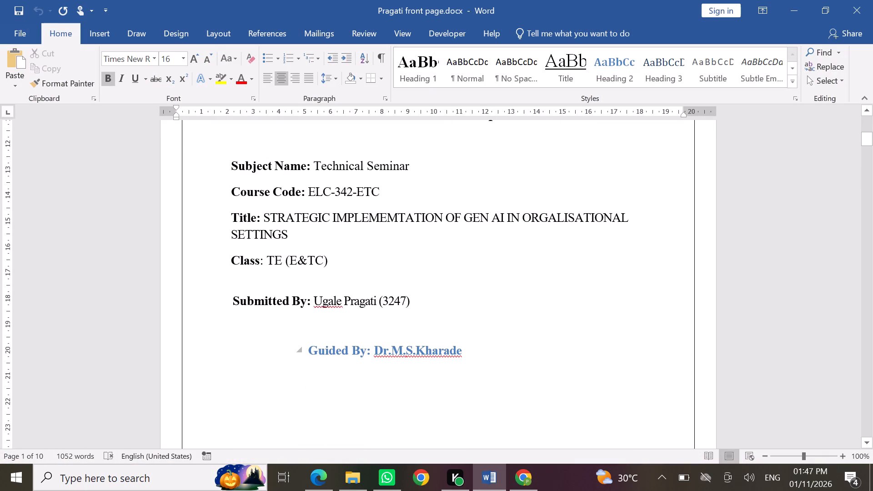
click(467, 352)
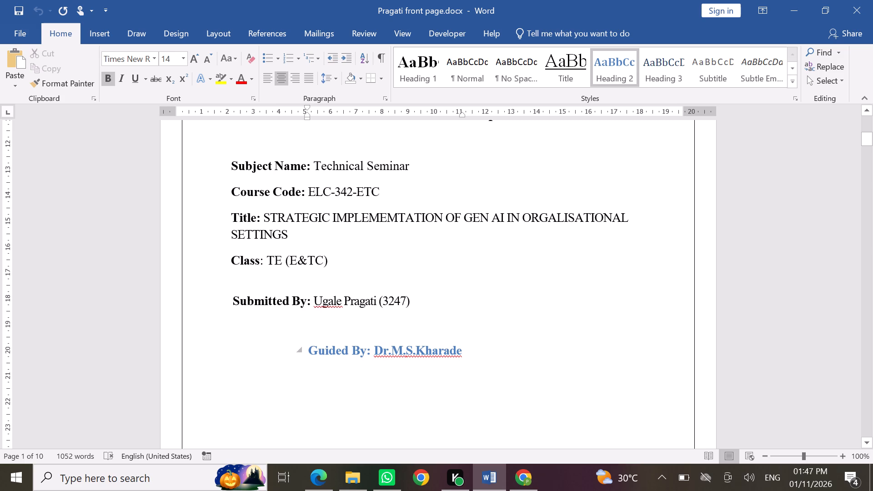
key(BackSpace)
key(BackSpace)
key(BackSpace)
key(BackSpace)
key(BackSpace)
key(BackSpace)
key(BackSpace)
key(BackSpace)
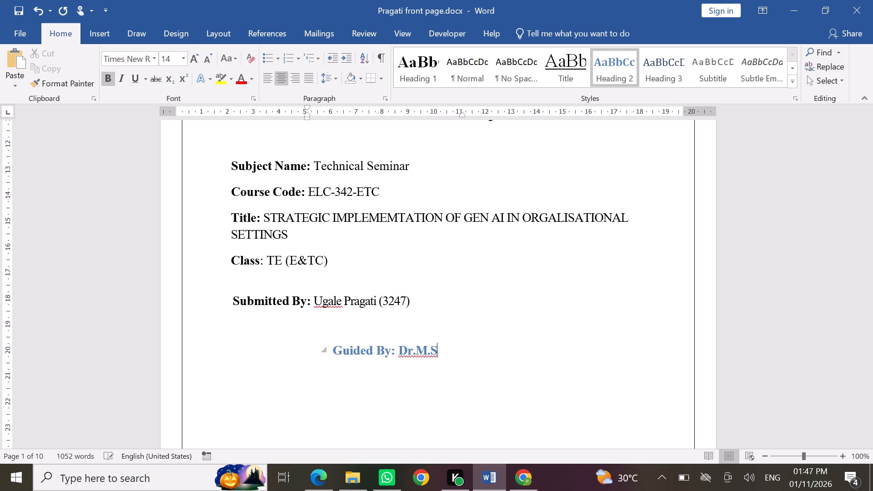
key(BackSpace)
key(BackSpace)
key(BackSpace)
key(BackSpace)
key(BackSpace)
key(BackSpace)
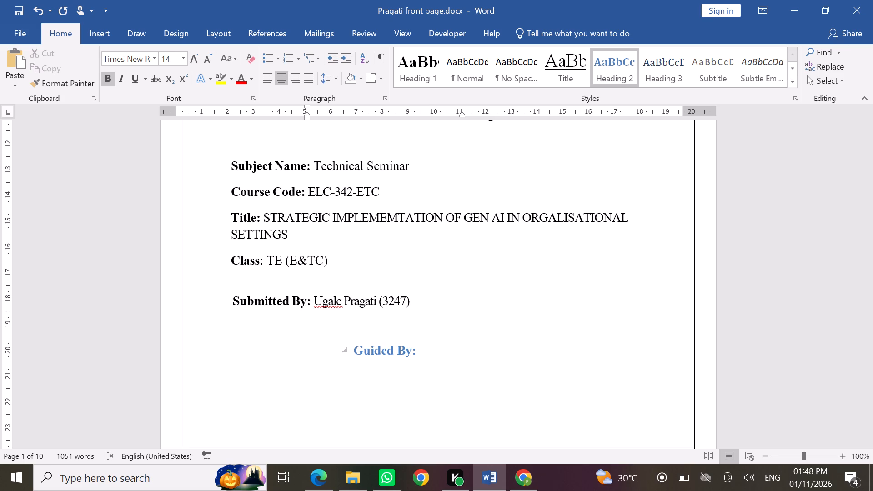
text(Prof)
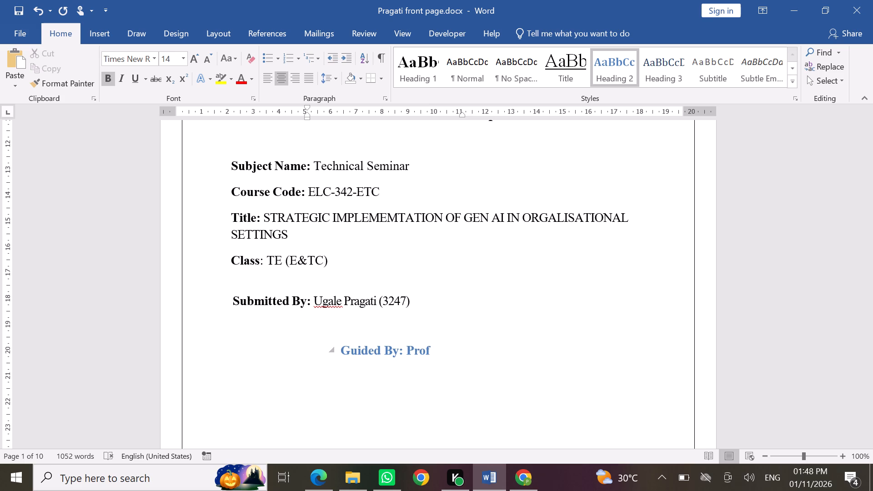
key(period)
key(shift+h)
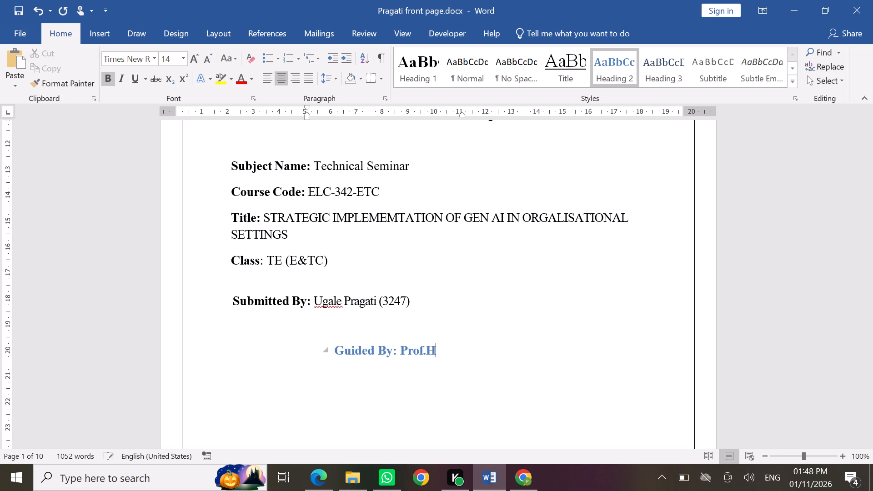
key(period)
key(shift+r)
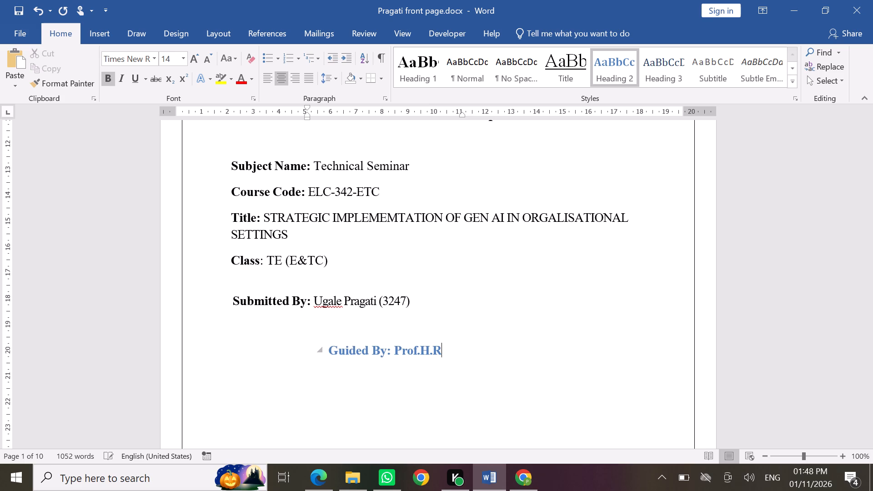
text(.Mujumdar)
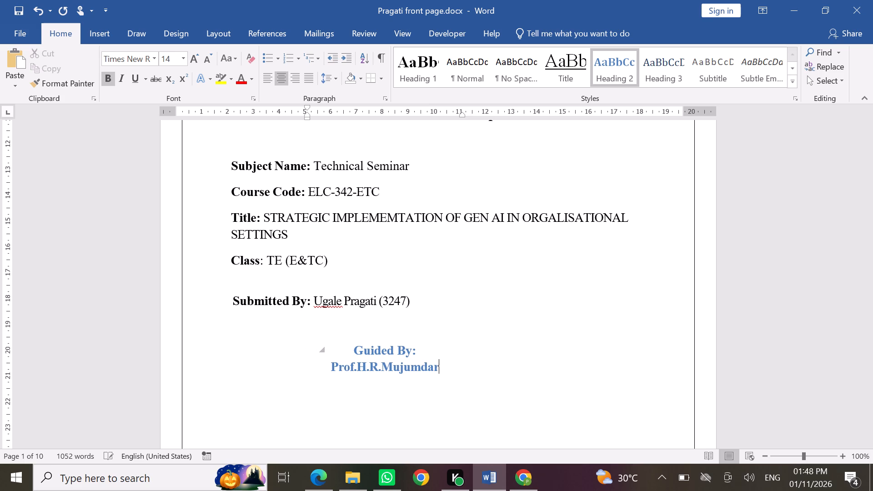
Remove the Guided By line's centring and indent, and shift it inward with leading spaces while keeping it on a single line.
click(355, 348)
key(BackSpace)
key(BackSpace)
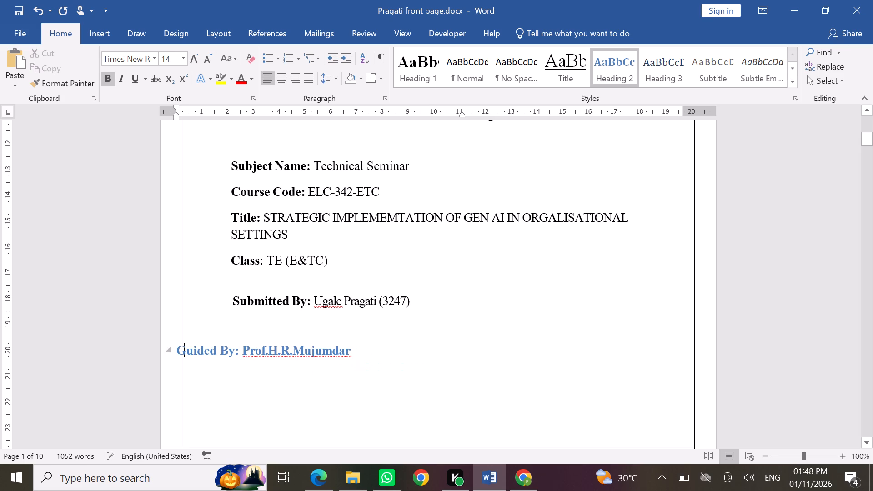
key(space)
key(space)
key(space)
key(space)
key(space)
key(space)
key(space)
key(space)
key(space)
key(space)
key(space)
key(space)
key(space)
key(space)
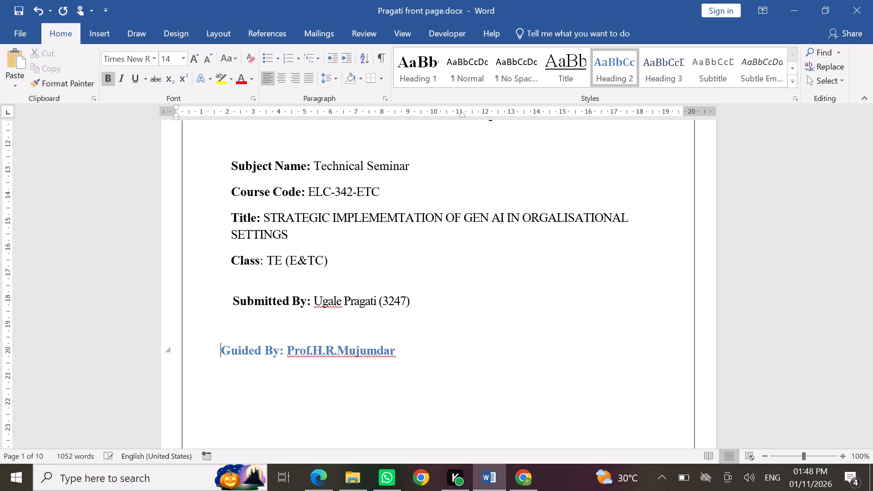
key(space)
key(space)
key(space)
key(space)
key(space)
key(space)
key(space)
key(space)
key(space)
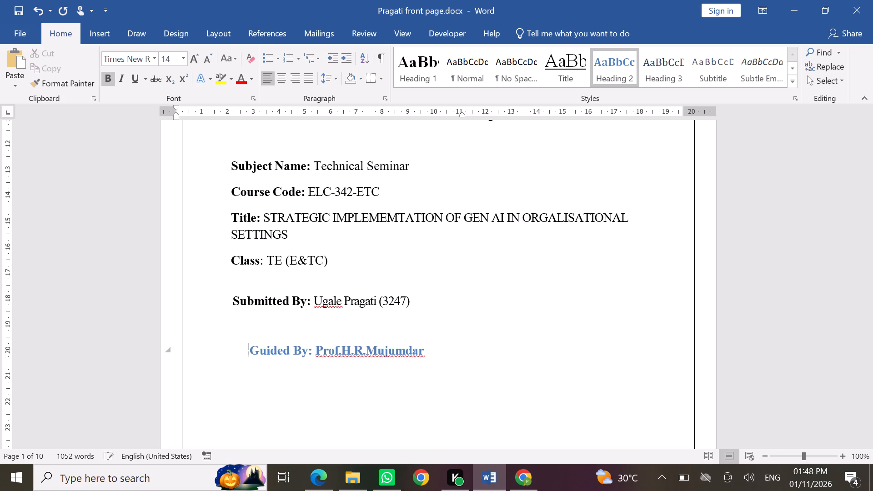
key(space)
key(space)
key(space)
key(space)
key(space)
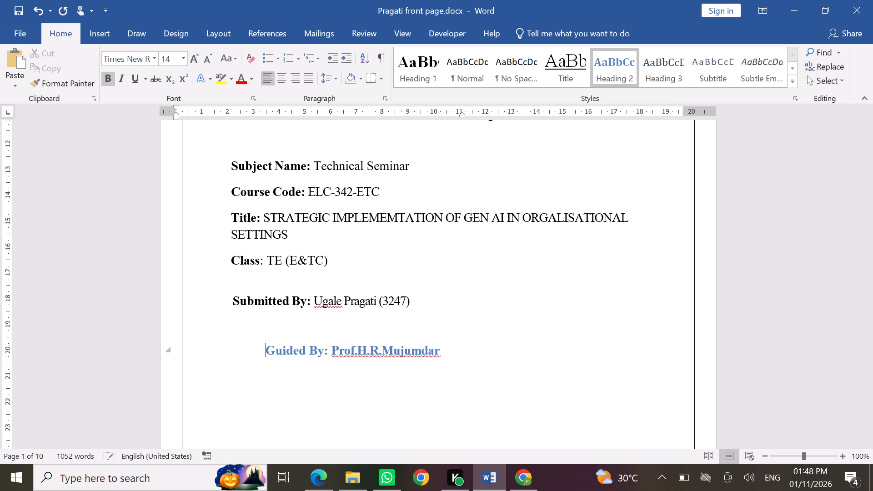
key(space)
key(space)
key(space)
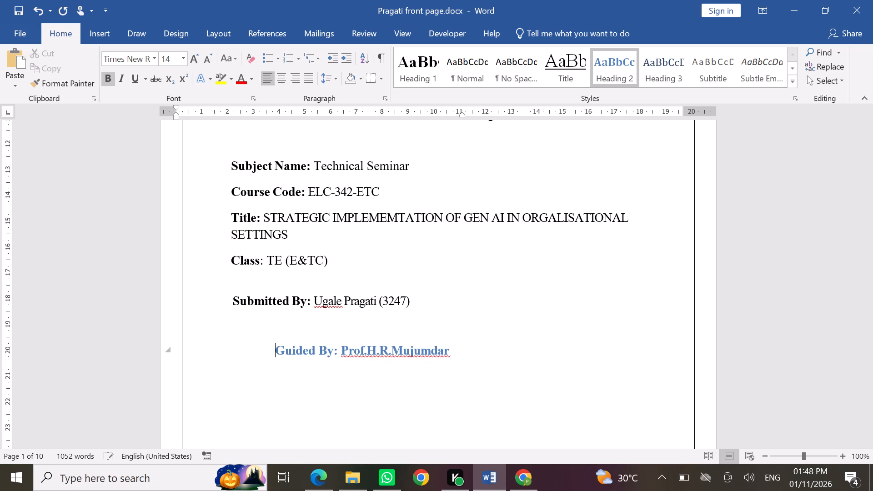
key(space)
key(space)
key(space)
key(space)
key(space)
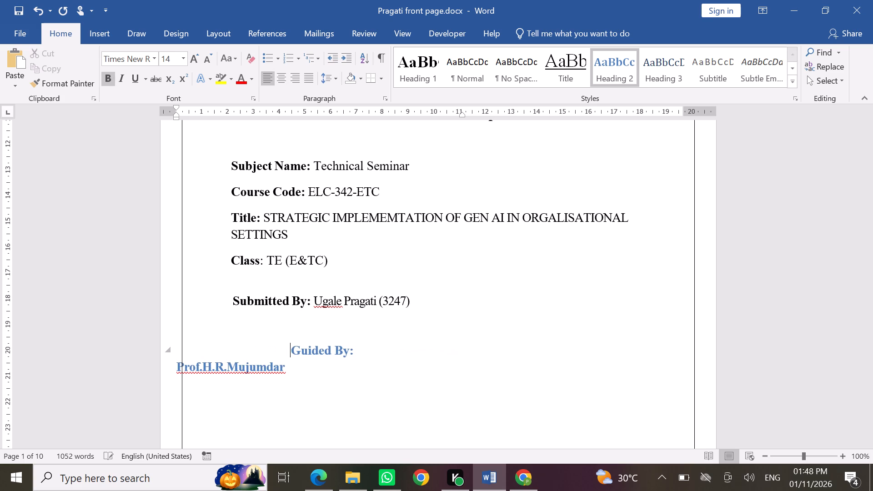
key(BackSpace)
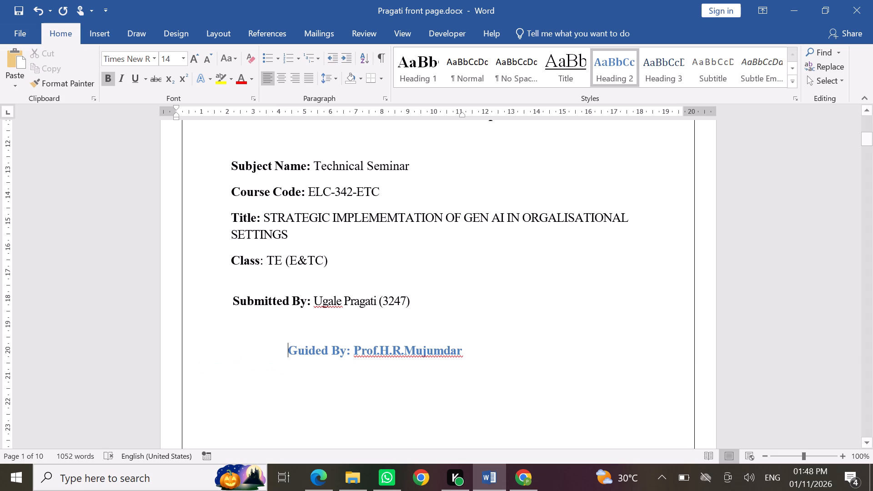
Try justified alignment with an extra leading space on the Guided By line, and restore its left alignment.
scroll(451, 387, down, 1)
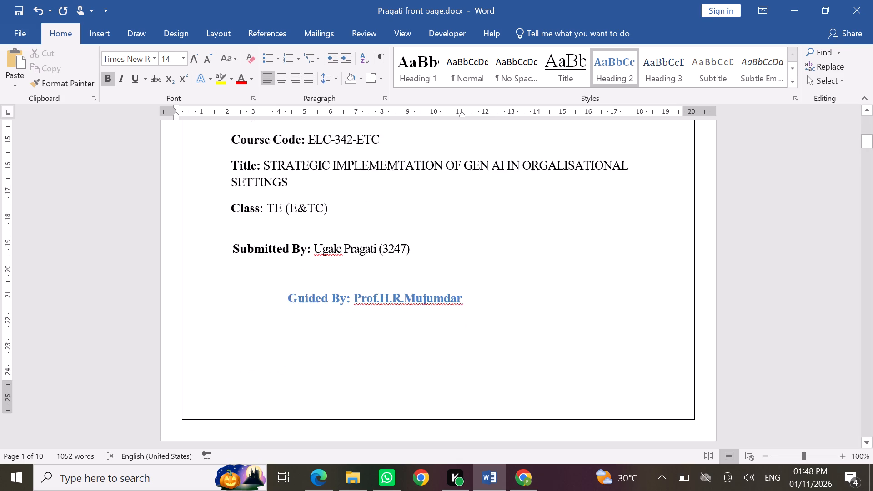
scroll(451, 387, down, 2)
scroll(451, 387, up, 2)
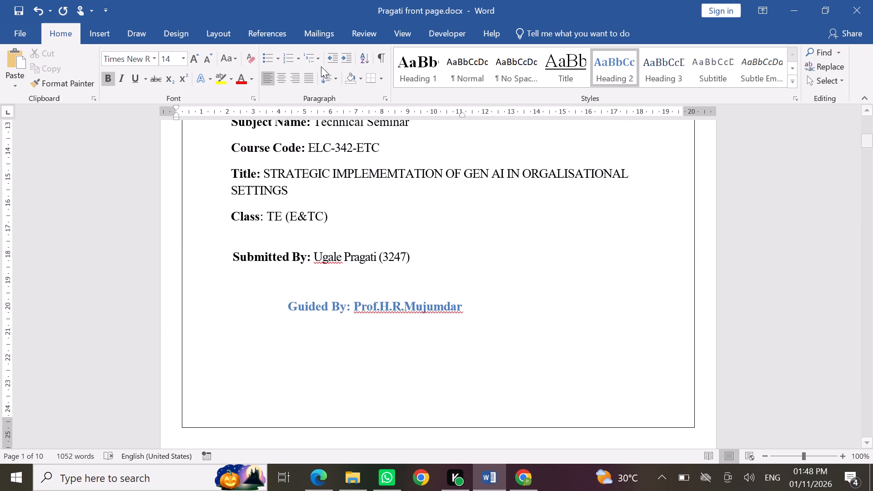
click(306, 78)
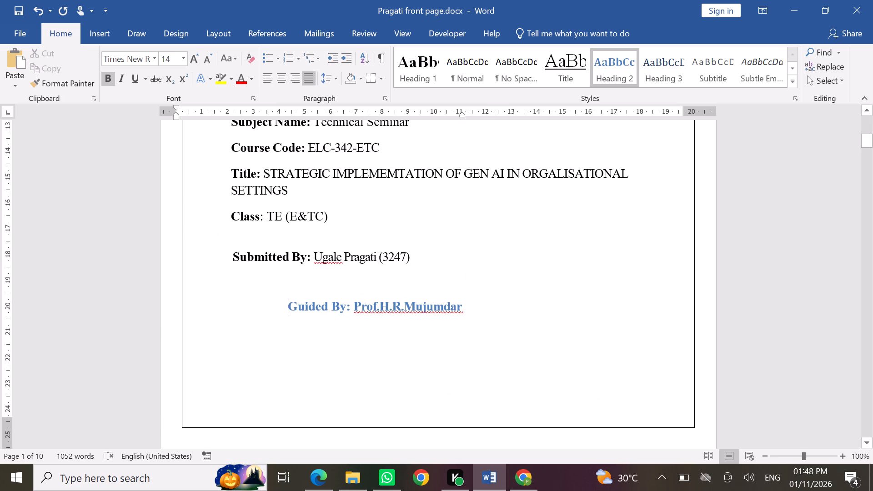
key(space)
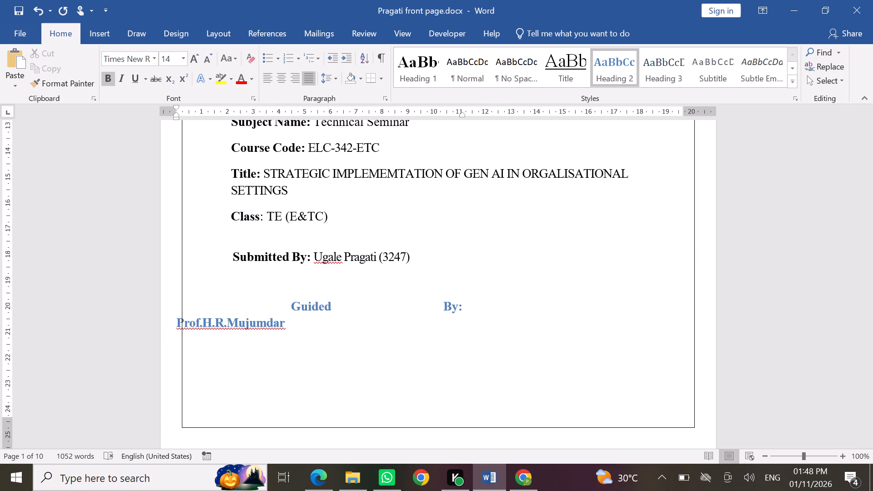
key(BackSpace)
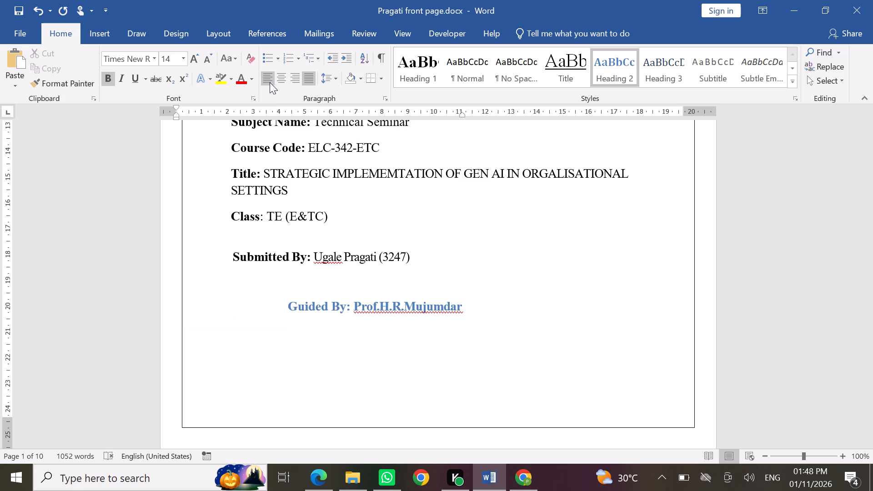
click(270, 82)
Look through the pages of Pragati front page.docx after the cover page, down to the program outcomes.
scroll(486, 247, down, 1)
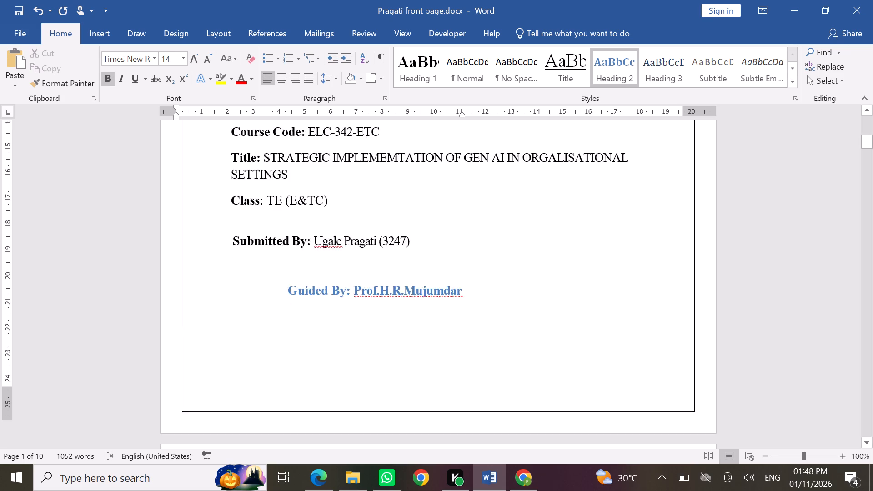
scroll(486, 247, down, 7)
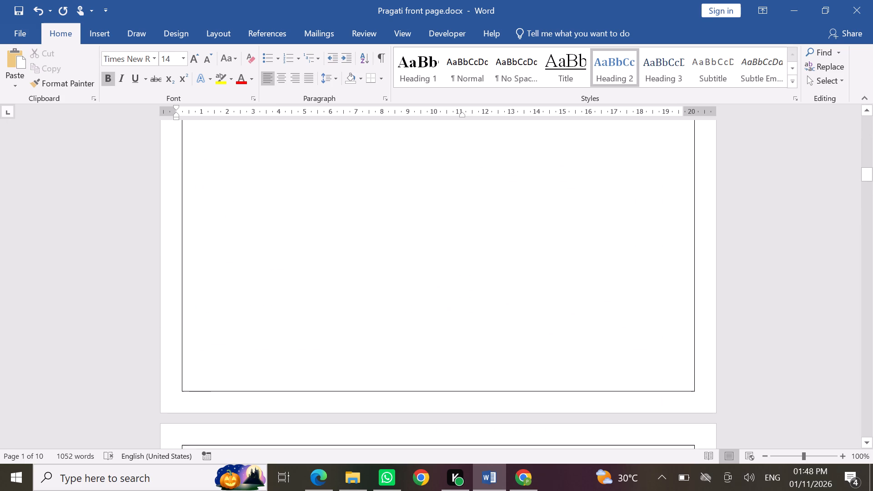
scroll(486, 247, down, 6)
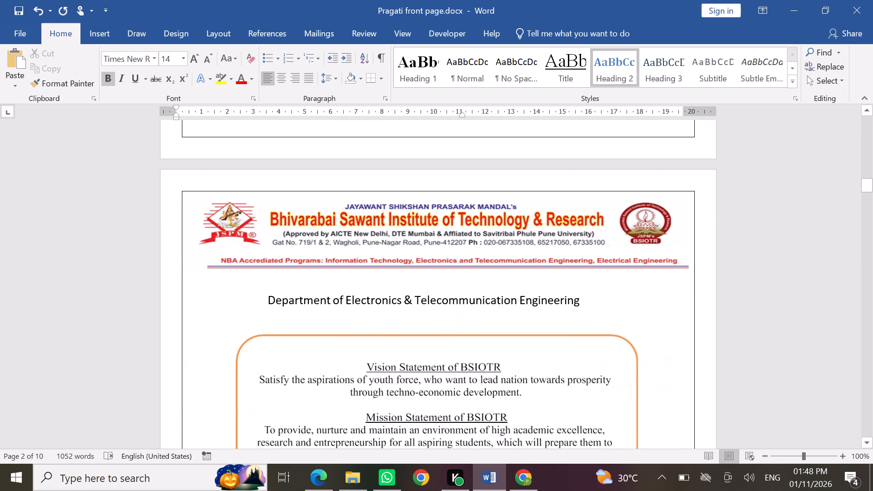
scroll(486, 247, down, 8)
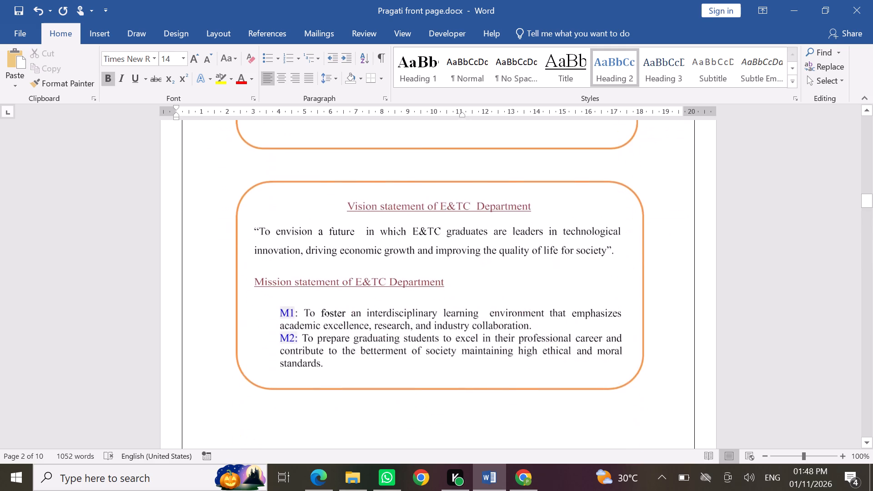
scroll(486, 247, down, 10)
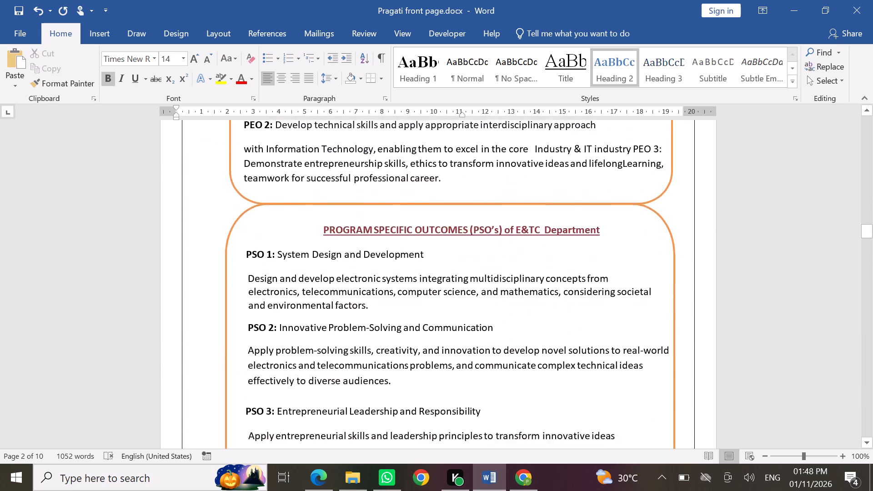
scroll(486, 247, down, 4)
Close Pragati front page.docx without saving its changes.
click(864, 5)
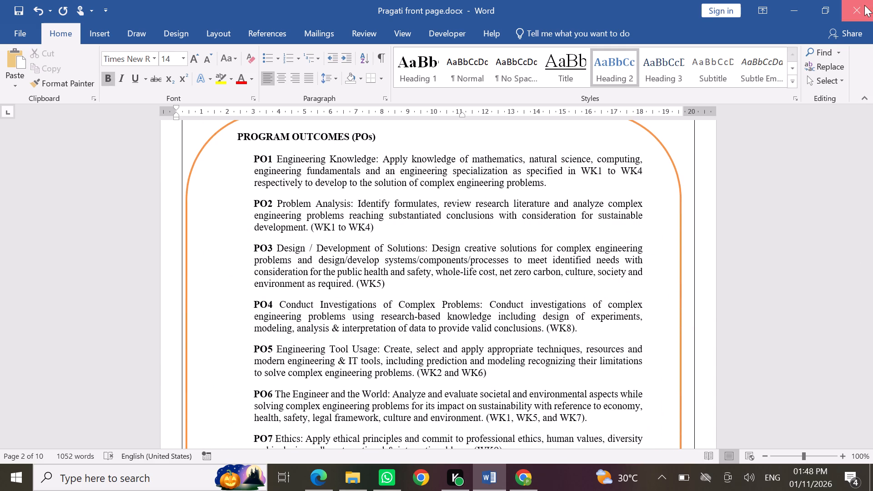
click(449, 257)
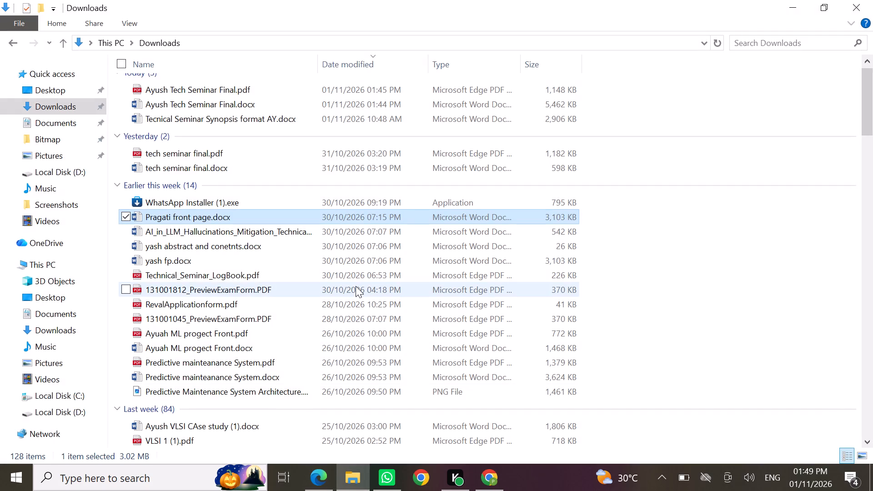
Delete Pragati front page.docx from the Downloads folder.
right_click(125, 218)
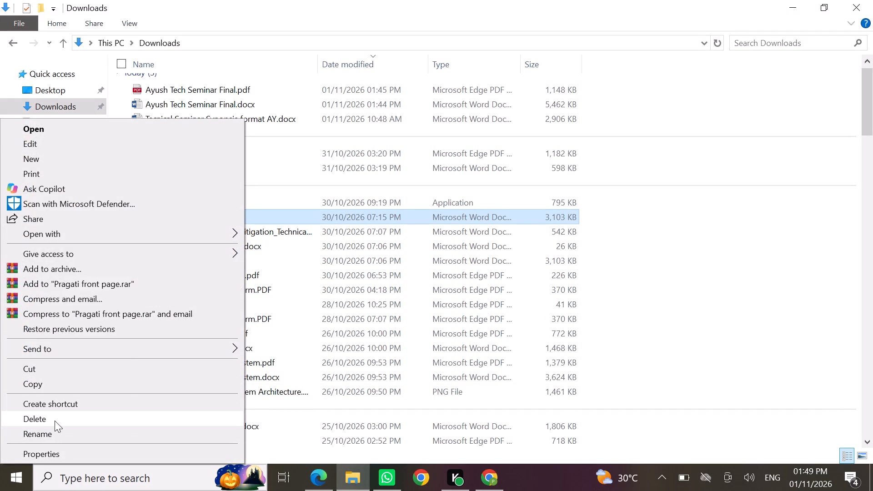
click(55, 421)
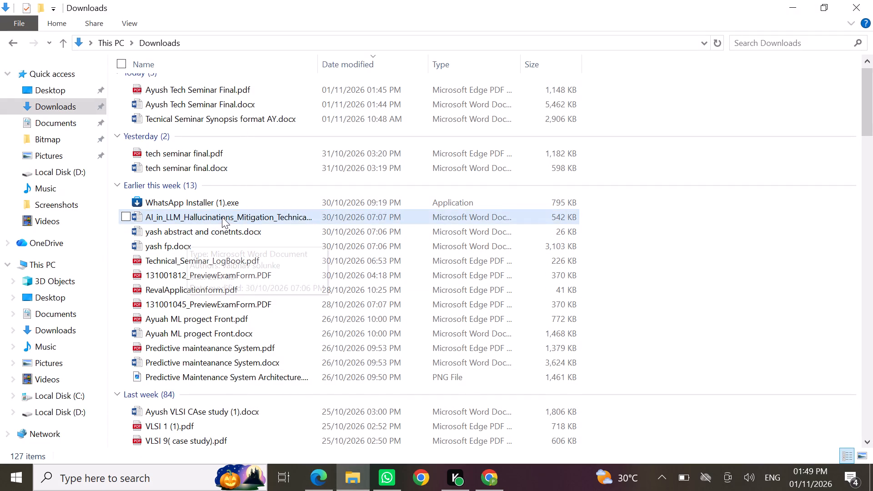
Open yash fp.docx from the Downloads folder in Word.
double_click(197, 243)
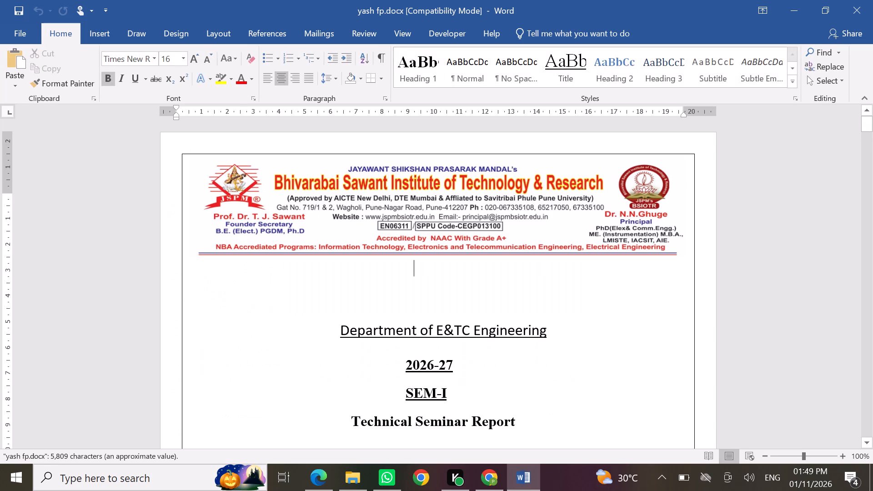
Replace the guide's name on the cover page's Guided By line with the new guide's name, prefixed Prof.
scroll(462, 287, down, 3)
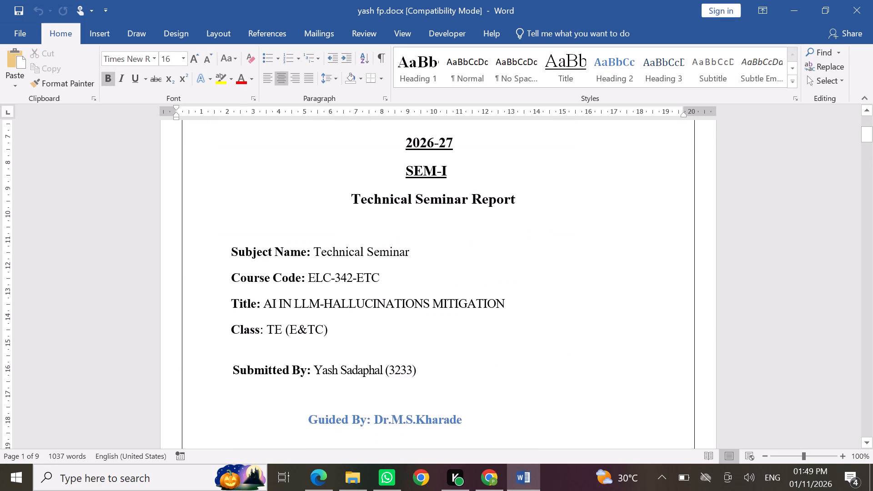
scroll(462, 287, down, 2)
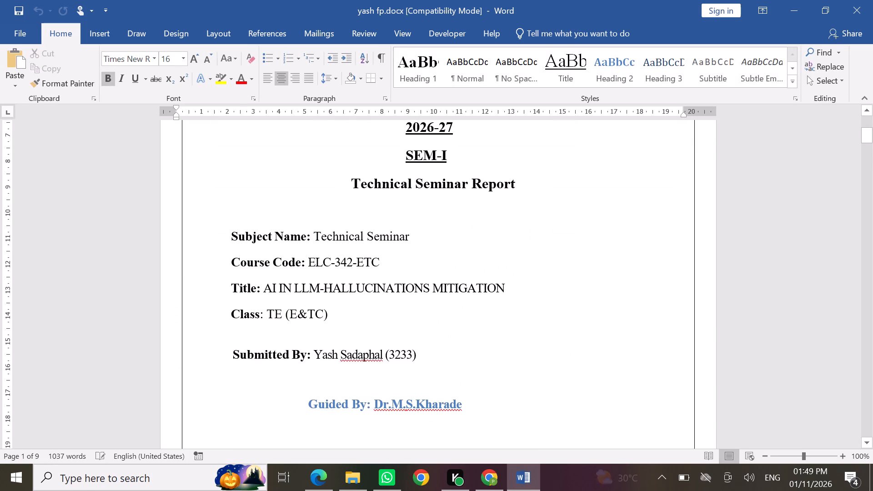
click(464, 407)
key(BackSpace)
key(BackSpace)
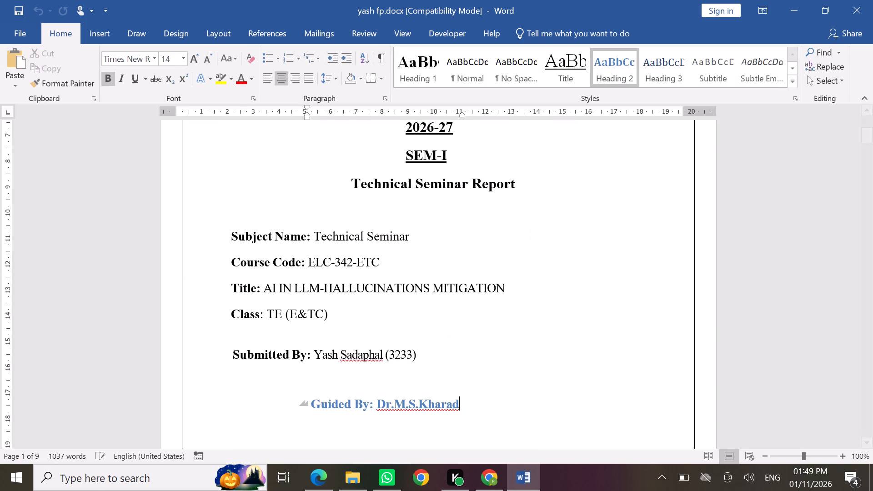
key(BackSpace)
key(BackSpace)
key(BackSpace)
key(BackSpace)
key(BackSpace)
key(BackSpace)
key(BackSpace)
key(BackSpace)
key(BackSpace)
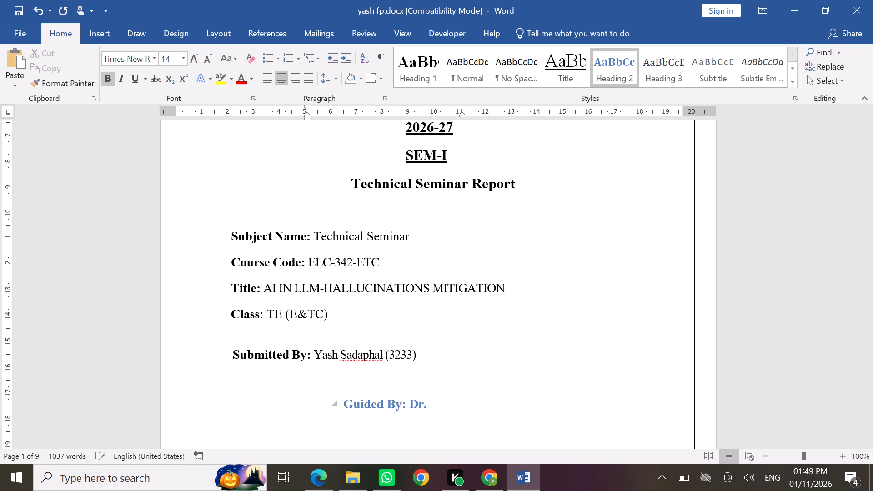
key(BackSpace)
key(BackSpace)
key(BackSpace)
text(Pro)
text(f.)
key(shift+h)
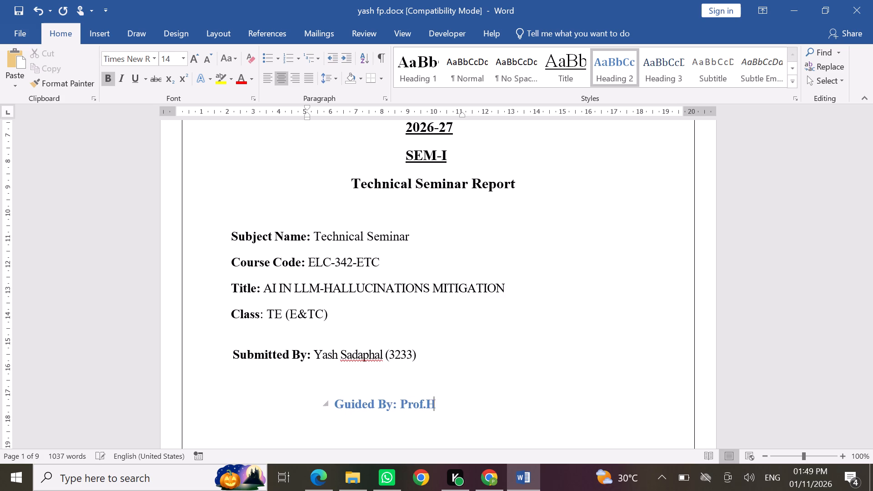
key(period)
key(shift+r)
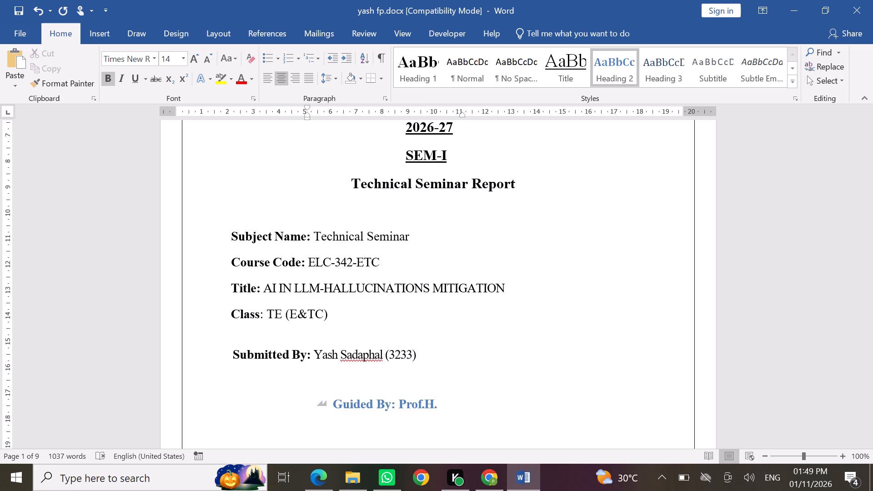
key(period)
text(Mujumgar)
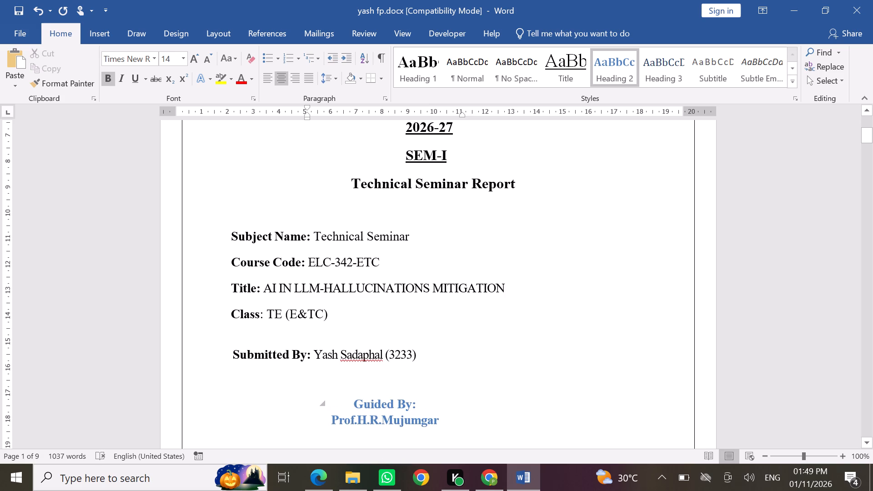
Remove the Guided By line's centring and indent, and shift the line inward with leading spaces.
click(353, 403)
key(BackSpace)
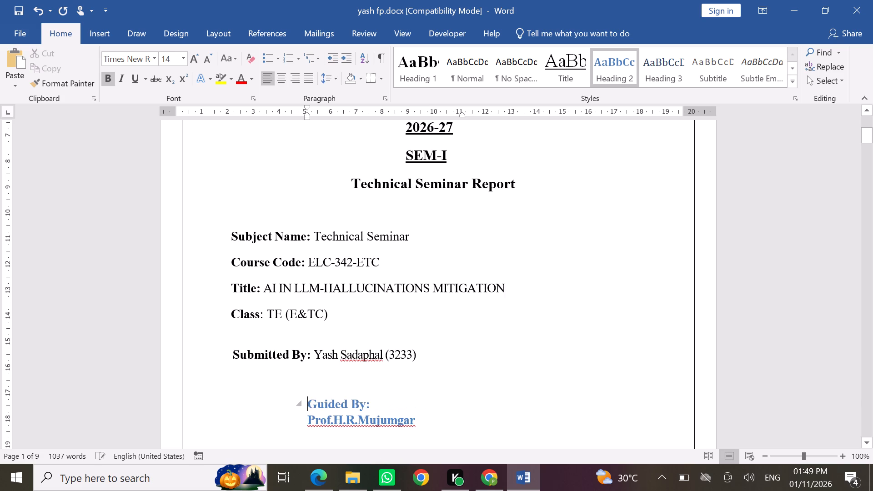
key(BackSpace)
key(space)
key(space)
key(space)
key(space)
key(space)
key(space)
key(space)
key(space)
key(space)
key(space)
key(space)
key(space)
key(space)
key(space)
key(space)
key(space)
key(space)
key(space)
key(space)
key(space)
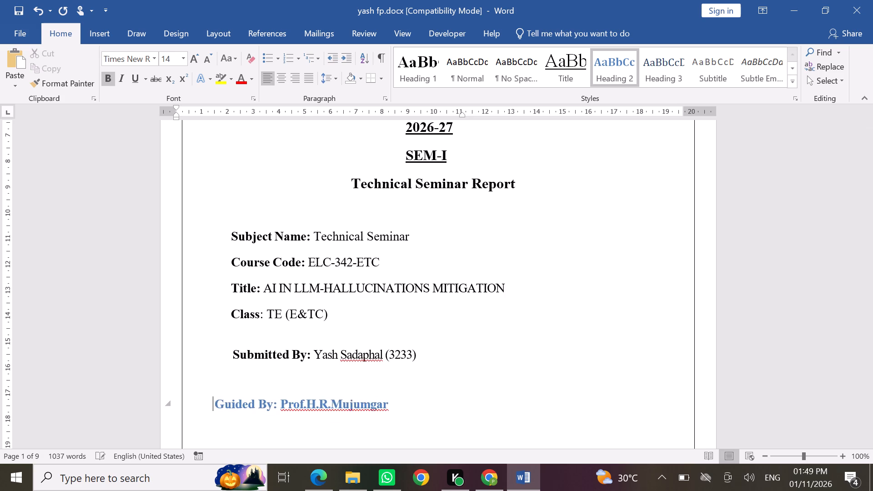
key(BackSpace)
key(BackSpace)
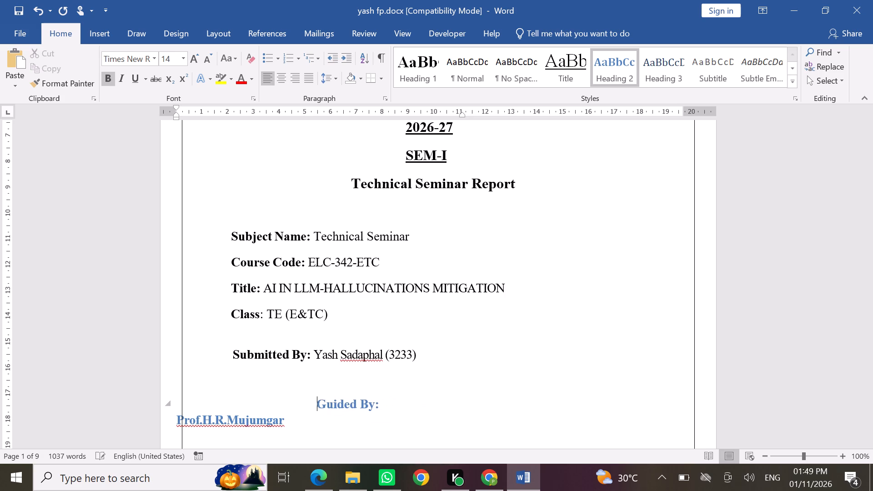
key(BackSpace)
key(BackSpace)
key(BackSpace)
key(BackSpace)
key(BackSpace)
key(BackSpace)
key(BackSpace)
key(BackSpace)
key(BackSpace)
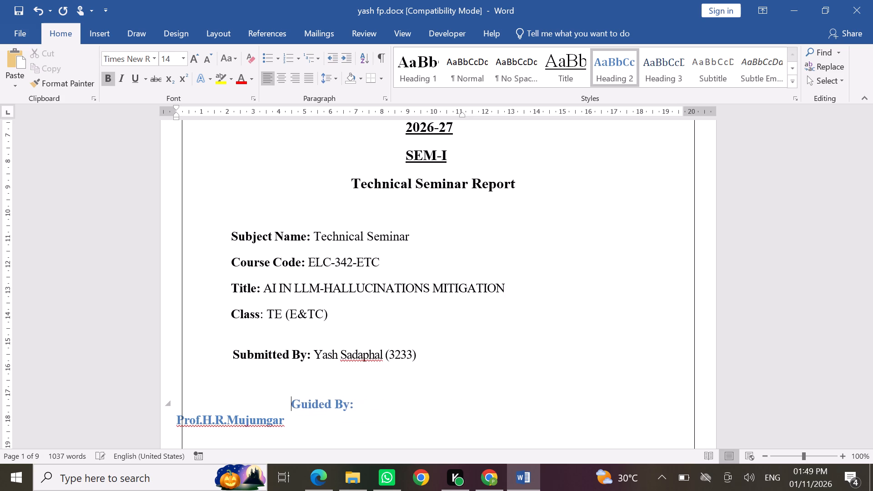
key(BackSpace)
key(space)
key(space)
key(BackSpace)
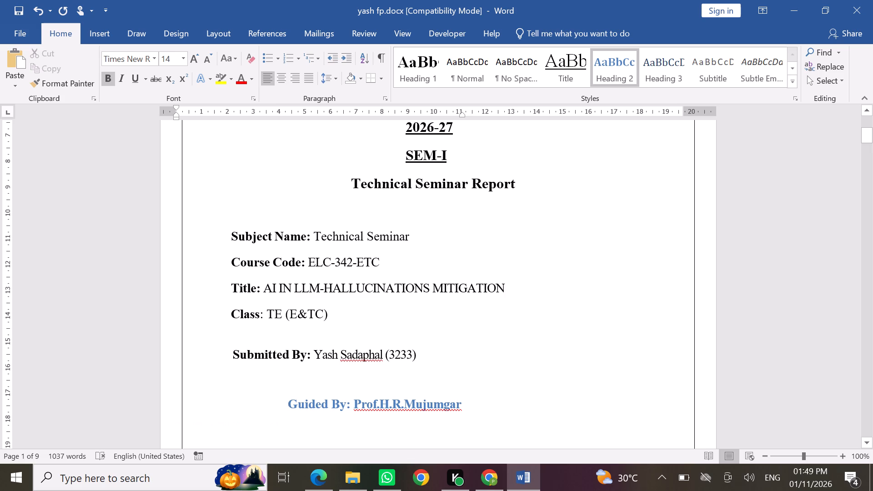
Replace the last two digits of the roll number on the cover page's Submitted By line with the new student's digits.
click(409, 354)
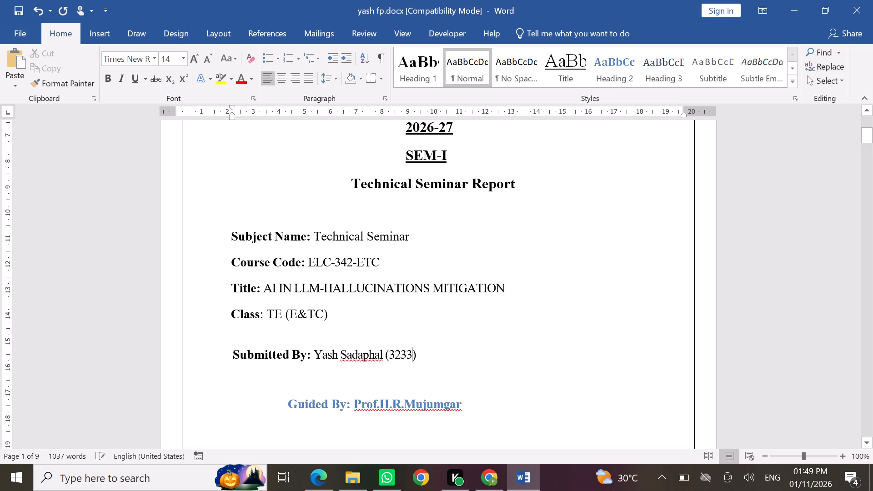
key(BackSpace)
key(BackSpace)
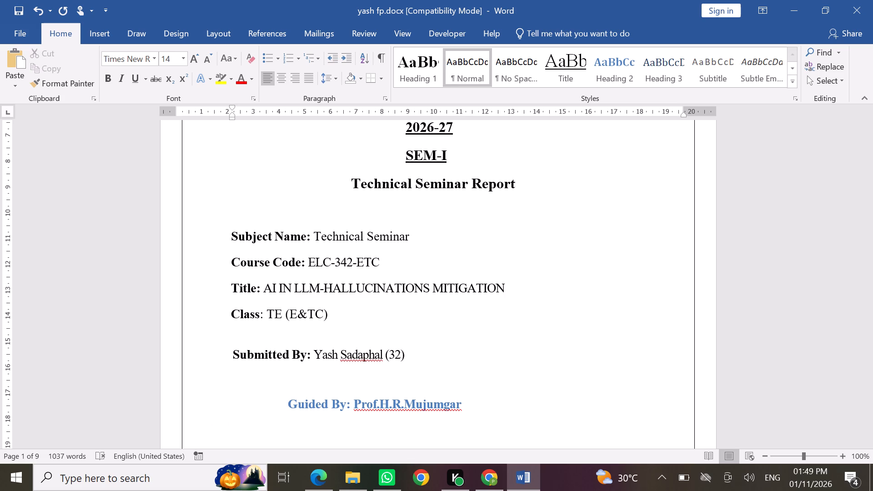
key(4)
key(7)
Replace the student's name on the Submitted By line with the new student's name, surname first, keeping the roll number after it.
click(383, 351)
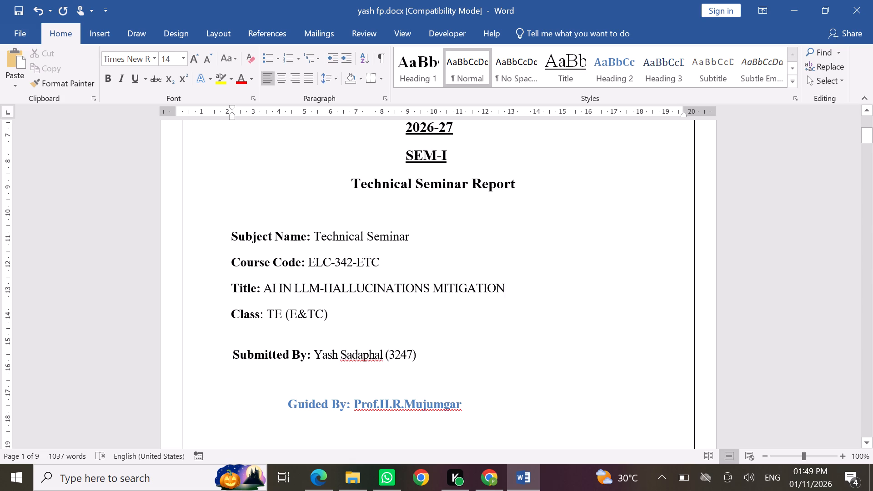
key(BackSpace)
key(BackSpace)
key(BackSpace)
key(BackSpace)
key(BackSpace)
key(BackSpace)
key(BackSpace)
key(BackSpace)
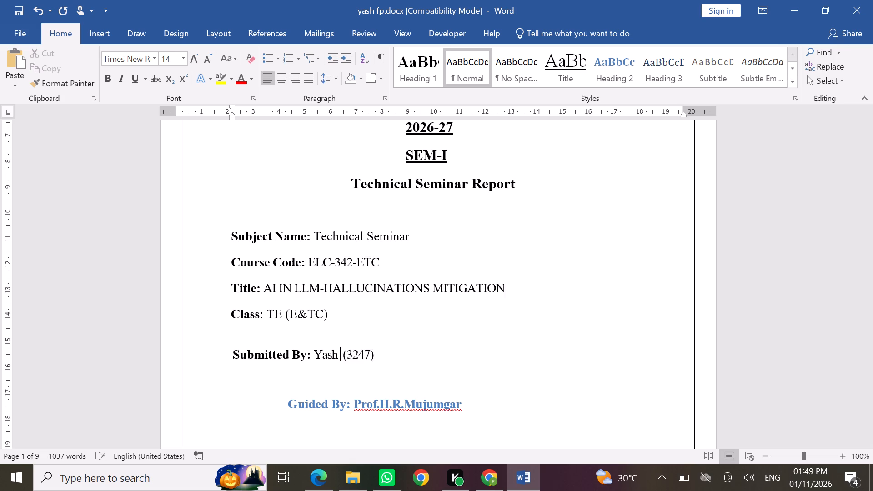
key(BackSpace)
key(BackSpace)
key(BackSpace)
key(BackSpace)
key(BackSpace)
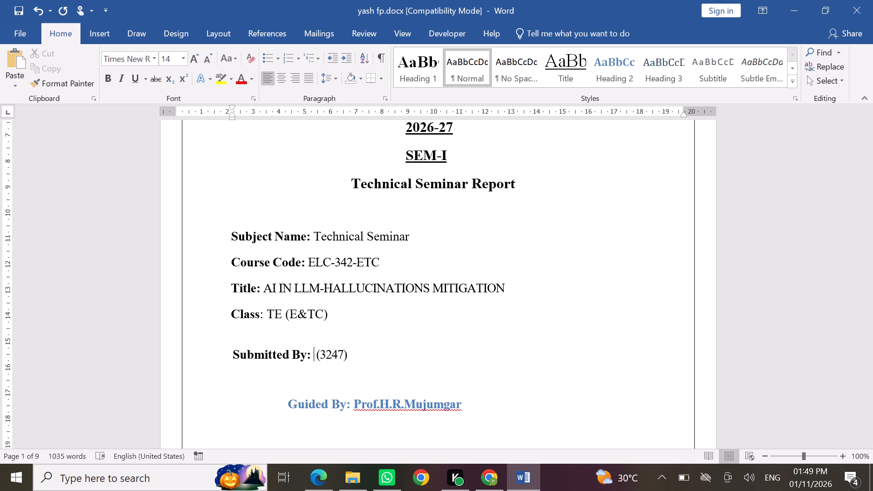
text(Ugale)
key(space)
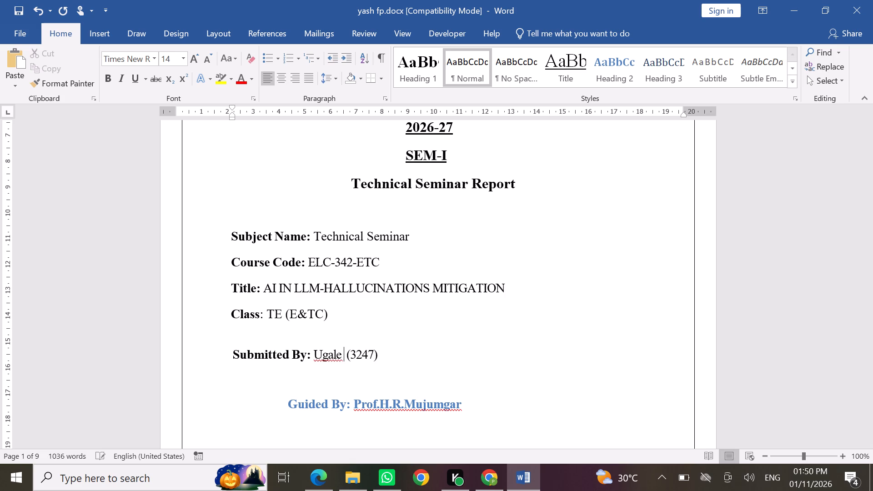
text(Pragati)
Replace the seminar title on the cover page's Title line with STRATEGIC IMPLEMENTATION OF GEN AI.
scroll(509, 345, down, 4)
scroll(509, 345, up, 1)
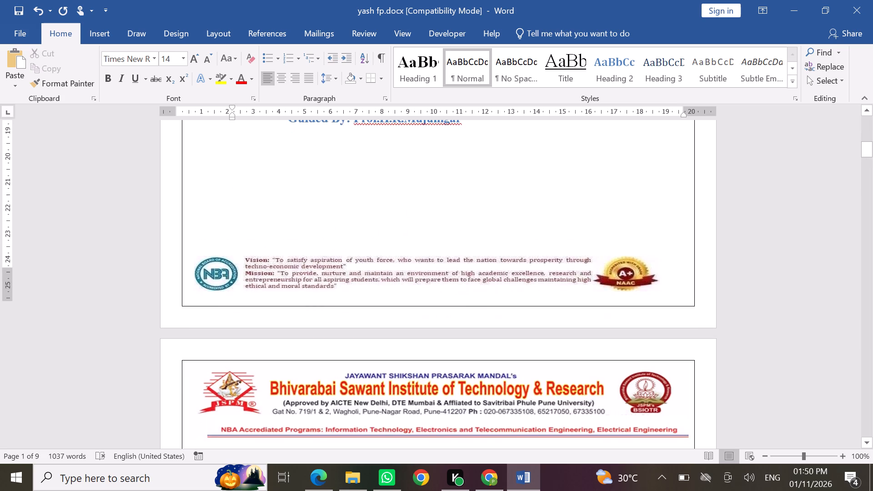
scroll(509, 345, up, 2)
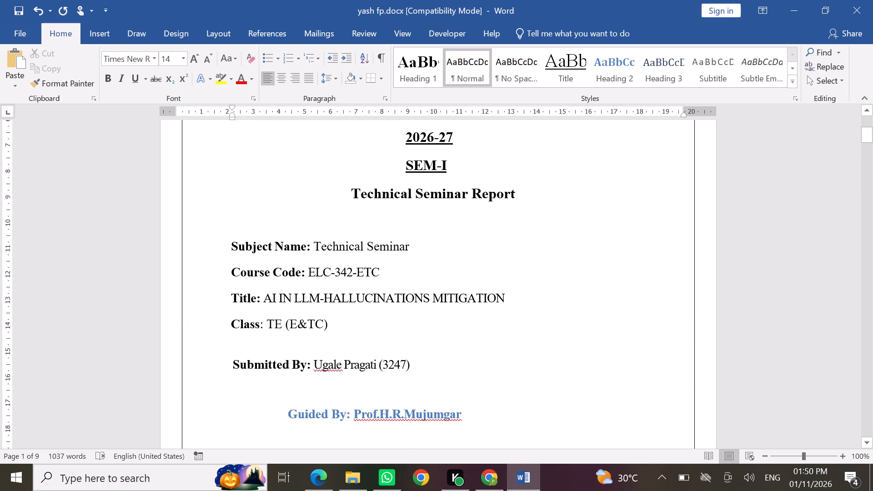
click(505, 299)
key(BackSpace)
key(BackSpace)
key(BackSpace)
key(BackSpace)
key(BackSpace)
key(BackSpace)
key(BackSpace)
key(BackSpace)
key(BackSpace)
key(BackSpace)
key(BackSpace)
key(BackSpace)
key(BackSpace)
key(BackSpace)
key(BackSpace)
key(BackSpace)
key(BackSpace)
key(BackSpace)
key(BackSpace)
key(BackSpace)
key(BackSpace)
key(BackSpace)
key(BackSpace)
key(BackSpace)
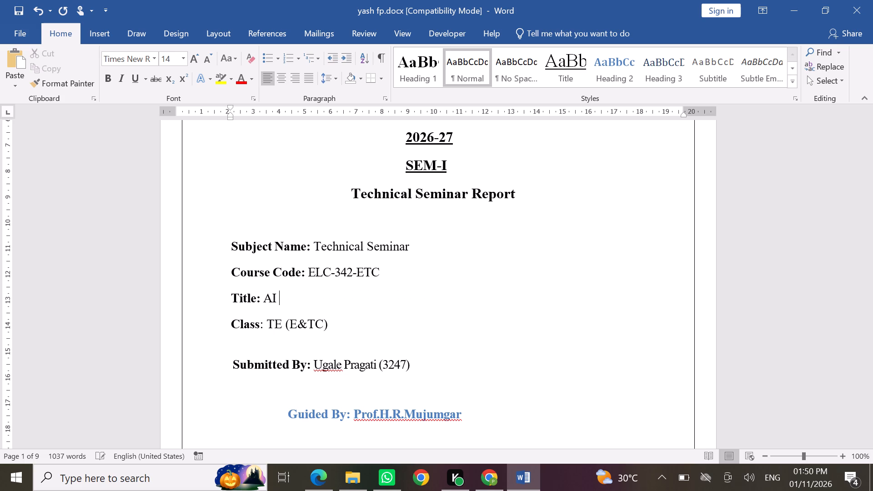
key(BackSpace)
key(BackSpace)
key(BackSpace)
Enter the cover page title as STRATEGIC IMPLEMENTATION OF GEN AI IN ORGANISATIONAL SETTING.
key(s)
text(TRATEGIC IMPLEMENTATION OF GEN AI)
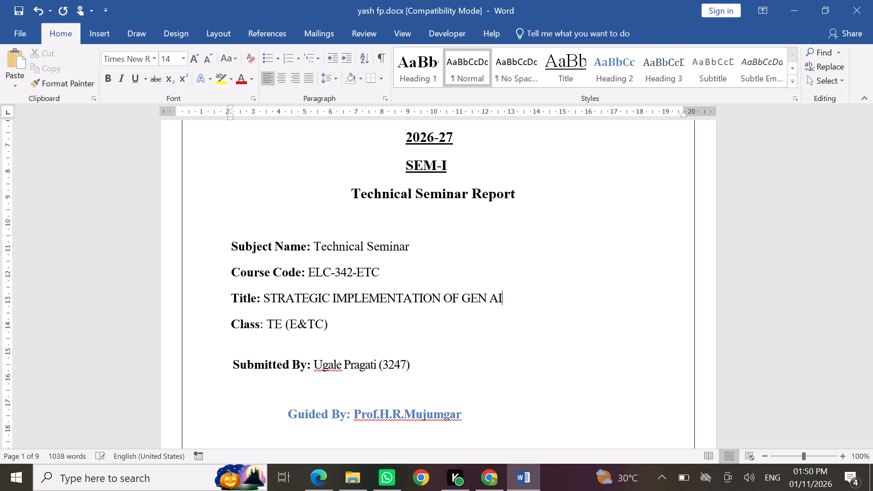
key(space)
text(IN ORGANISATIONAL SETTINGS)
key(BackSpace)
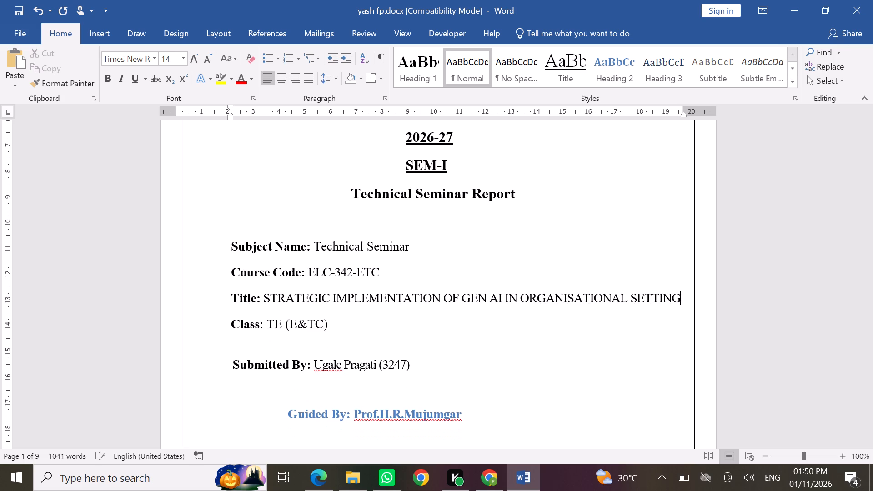
Replace the previous student's name under Name of Student on the Savitribai Phule Pune University submission page with the new student's name.
scroll(560, 377, down, 2)
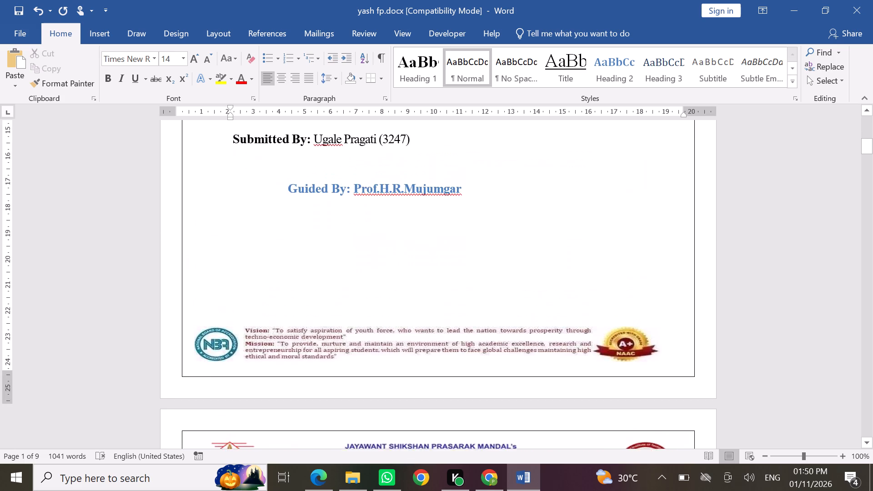
scroll(560, 377, down, 1)
scroll(560, 377, up, 2)
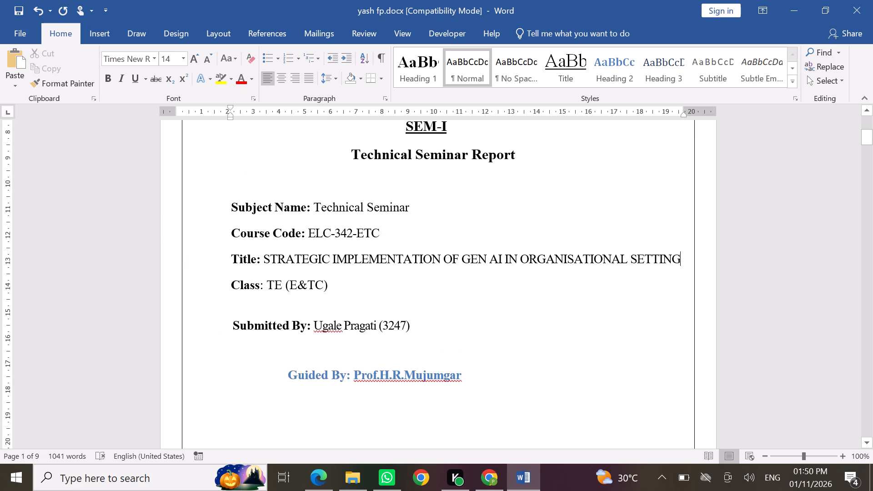
scroll(560, 377, down, 12)
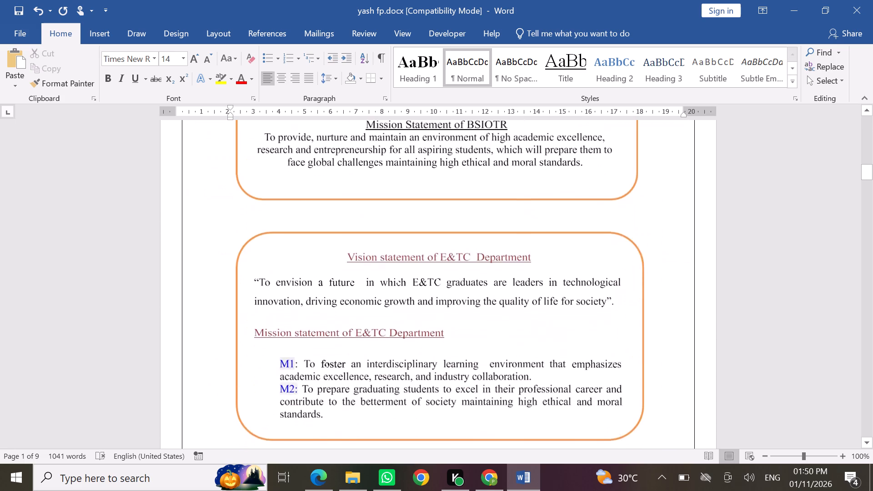
scroll(560, 377, down, 11)
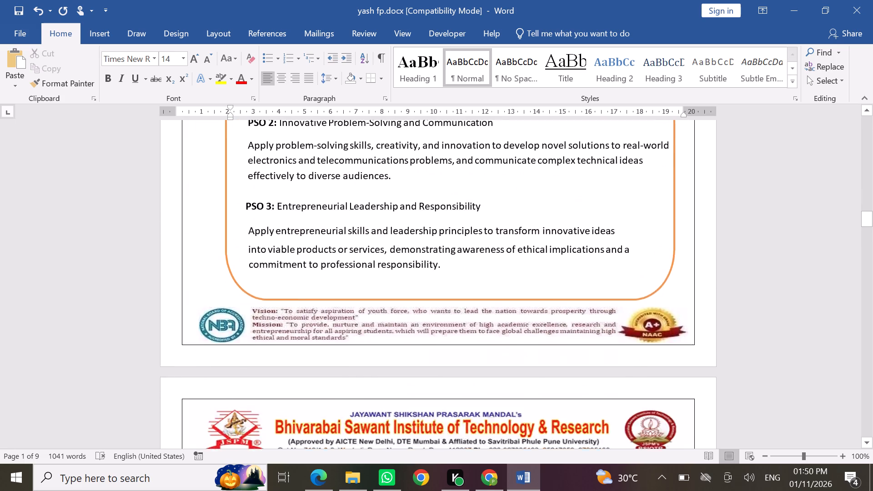
scroll(560, 377, down, 11)
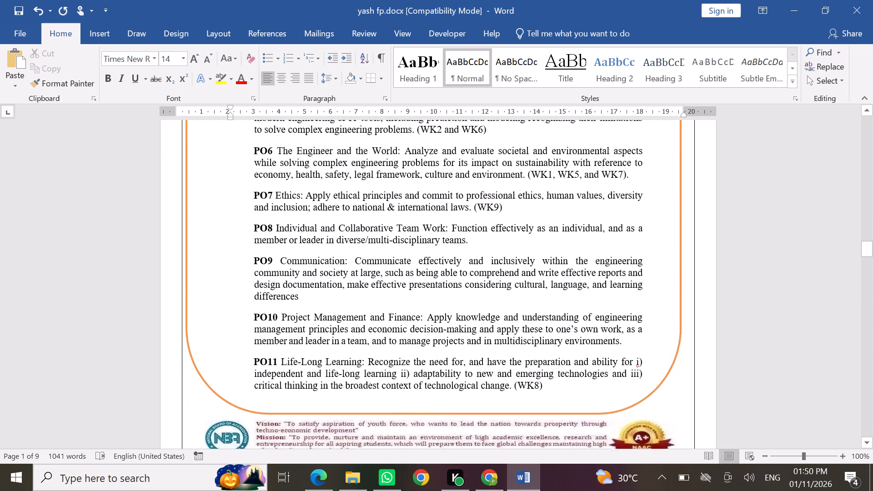
scroll(560, 377, down, 11)
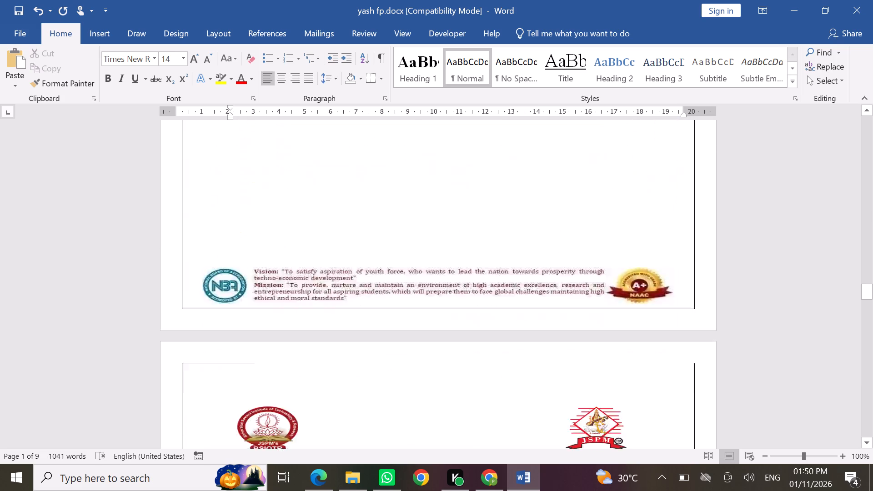
scroll(560, 377, down, 1)
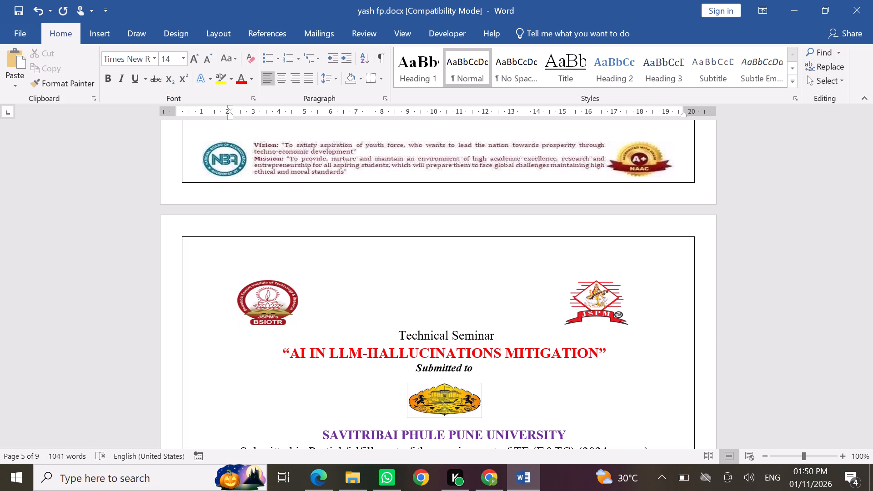
scroll(560, 377, down, 3)
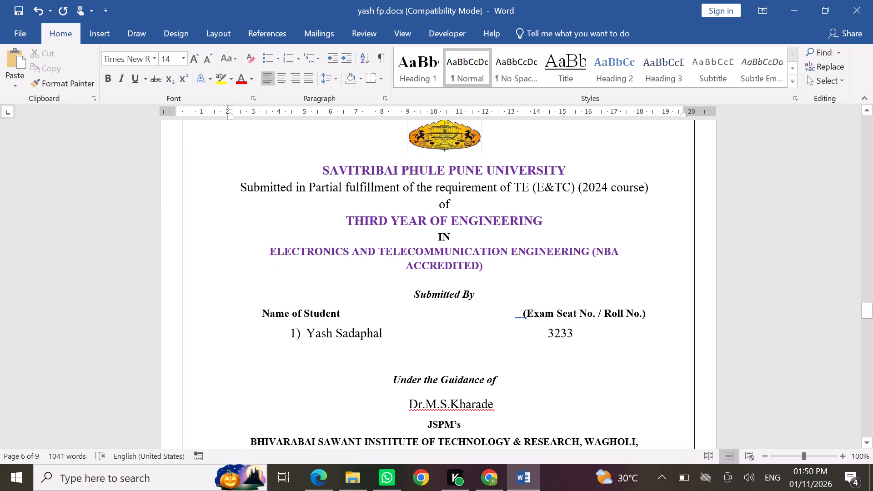
click(385, 336)
key(BackSpace)
key(BackSpace)
key(BackSpace)
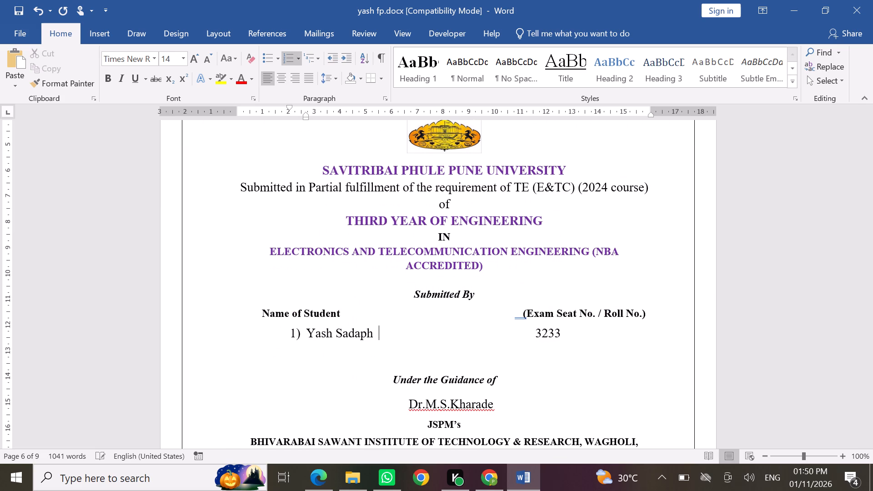
key(BackSpace)
key(BackSpace)
key(BackSpace)
key(BackSpace)
key(BackSpace)
key(BackSpace)
key(BackSpace)
key(BackSpace)
key(BackSpace)
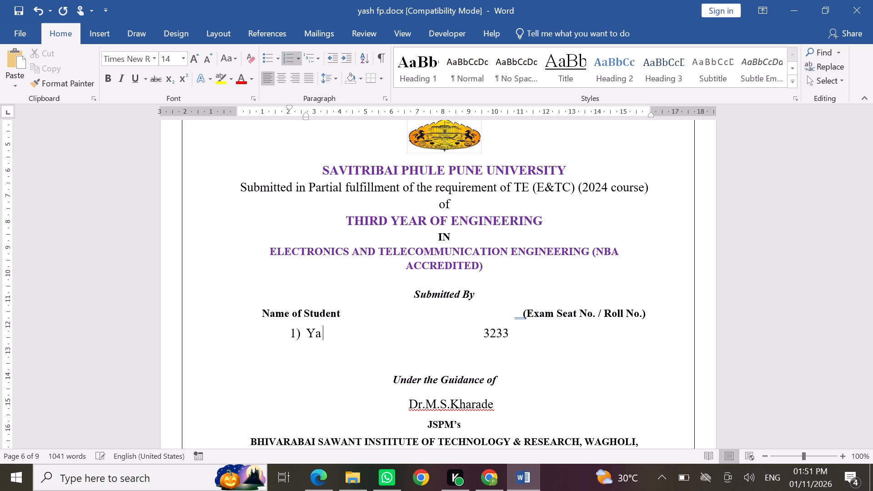
key(BackSpace)
key(BackSpace)
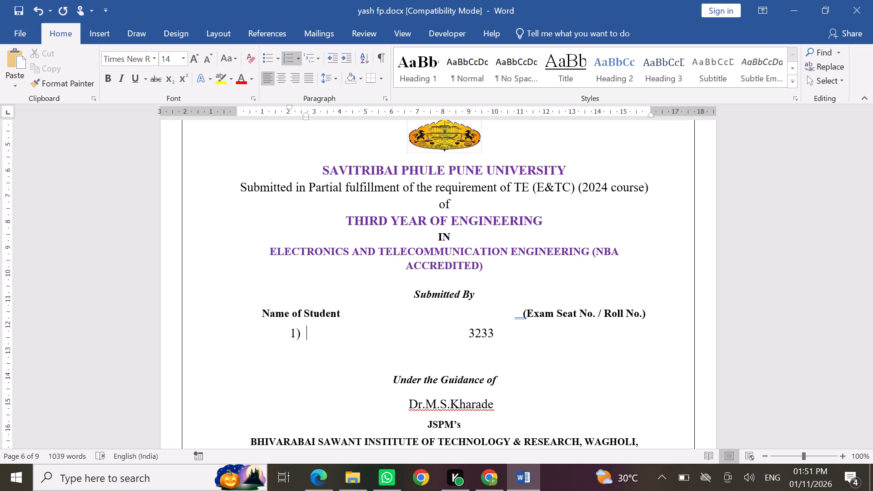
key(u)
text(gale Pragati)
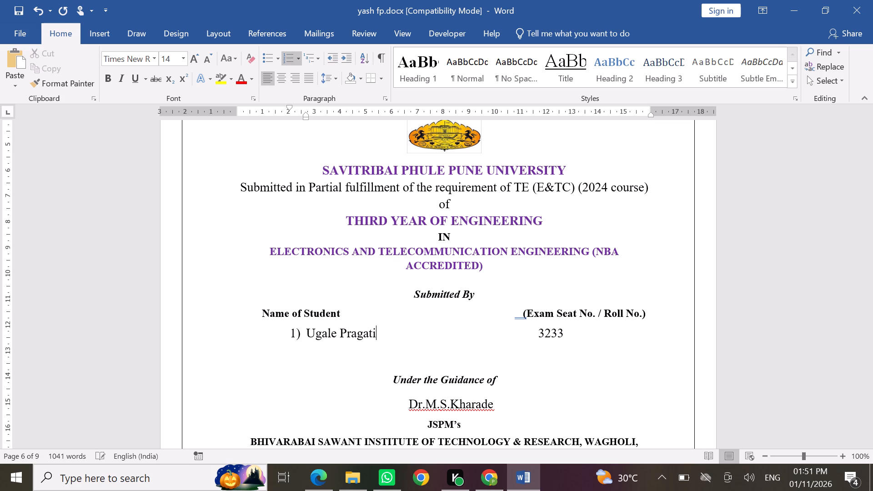
Change the final two digits of the Exam Seat No. / Roll No. entry to match the new student's roll number.
click(569, 331)
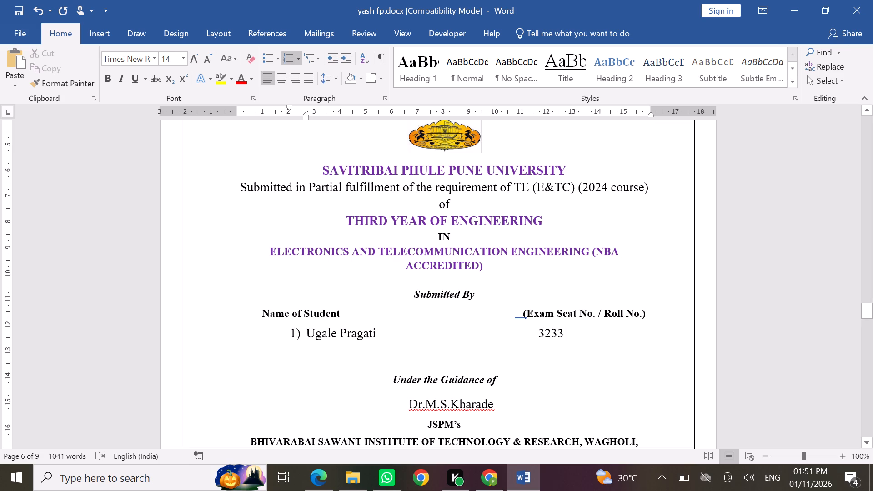
key(BackSpace)
key(BackSpace)
key(BackSpace)
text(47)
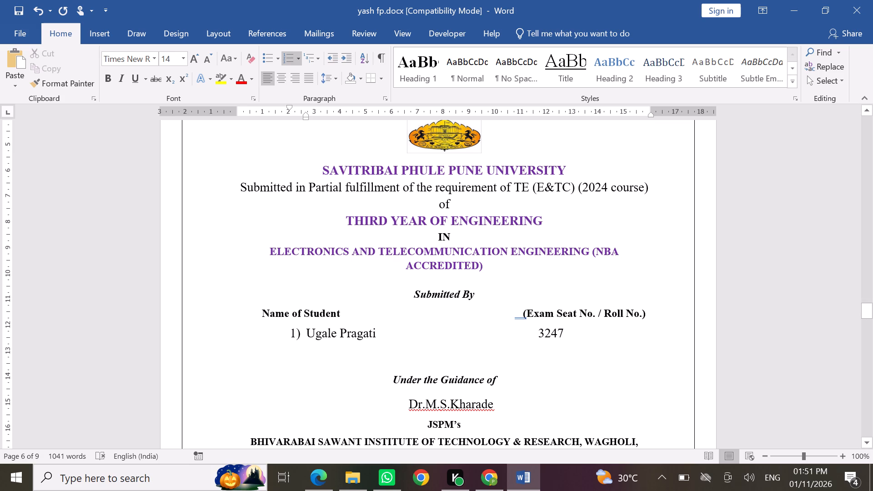
Replace the guide's name below Under the Guidance of with the new guide's name, prefixed Prof.
click(494, 404)
key(BackSpace)
key(BackSpace)
key(BackSpace)
key(BackSpace)
key(BackSpace)
key(BackSpace)
key(BackSpace)
key(BackSpace)
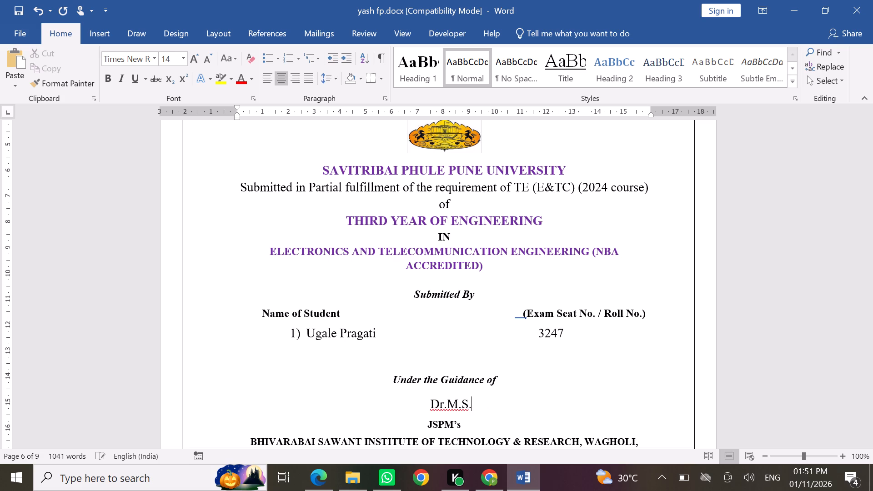
key(BackSpace)
key(BackSpace)
key(BackSpace)
key(BackSpace)
key(BackSpace)
key(BackSpace)
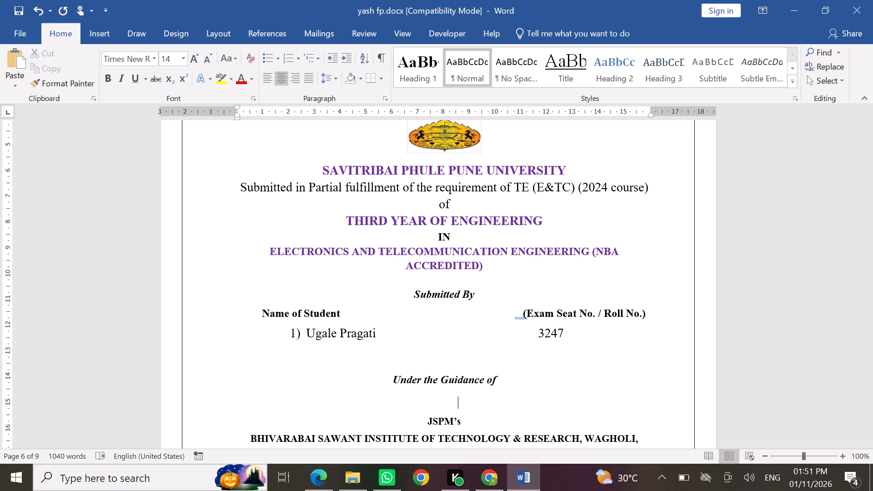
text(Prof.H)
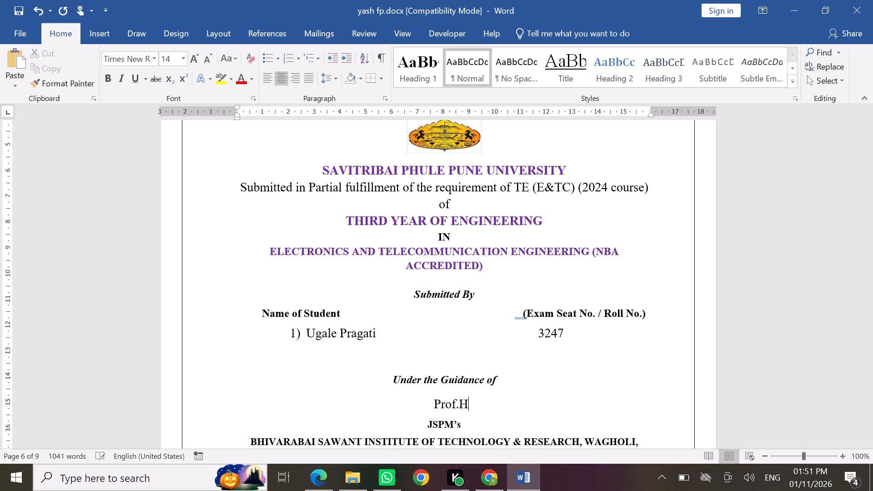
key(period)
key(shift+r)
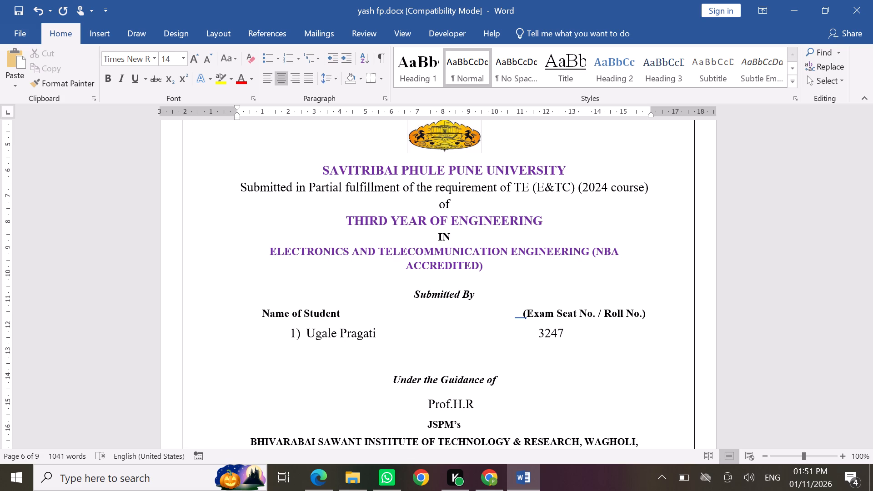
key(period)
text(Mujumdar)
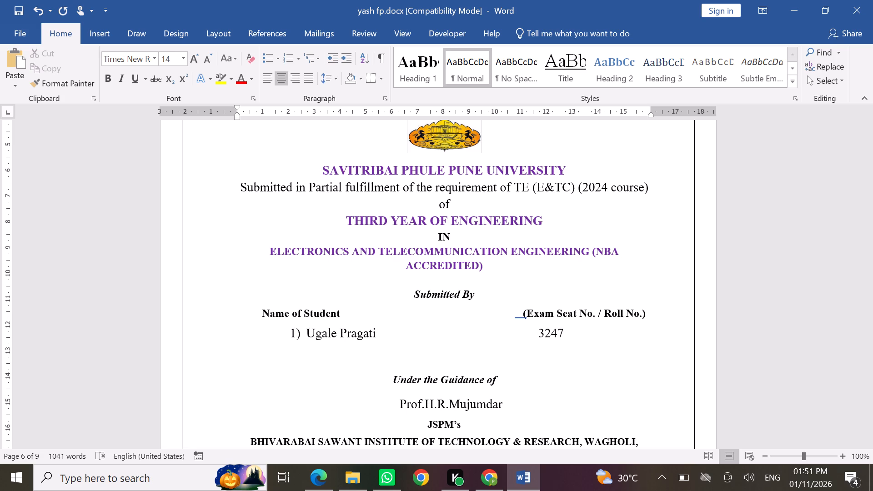
Replace the certificate's red seminar title, inside its quotation marks, with STRSTEGIC IMPLEMENTATION OF GEN AI IN ORGANISATIONAL SETTING.
scroll(494, 404, down, 7)
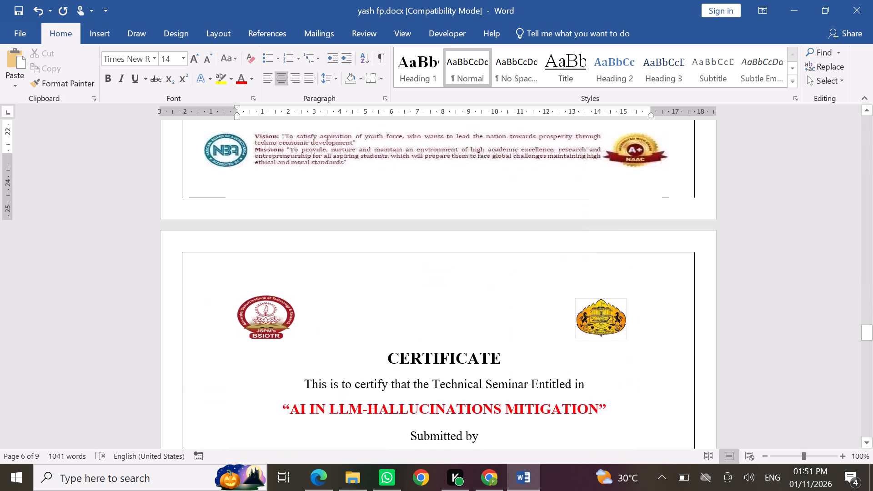
scroll(494, 404, down, 2)
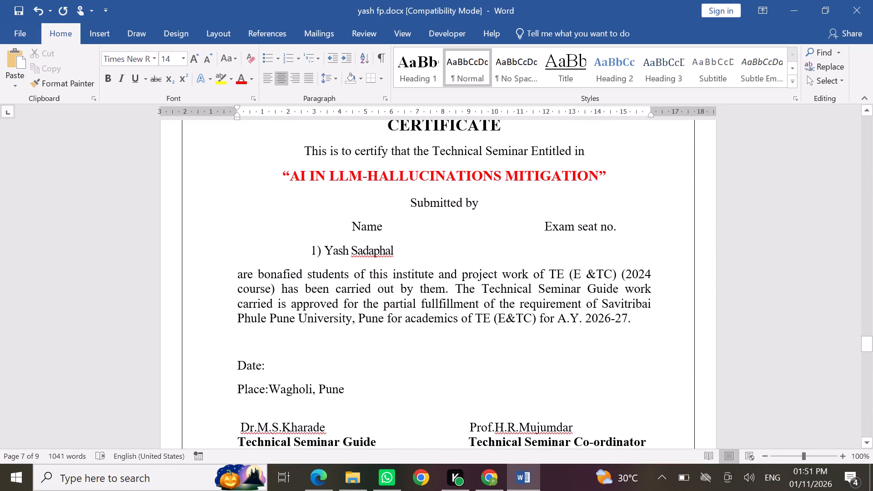
click(601, 175)
key(BackSpace)
key(BackSpace)
key(BackSpace)
key(BackSpace)
key(BackSpace)
key(BackSpace)
key(BackSpace)
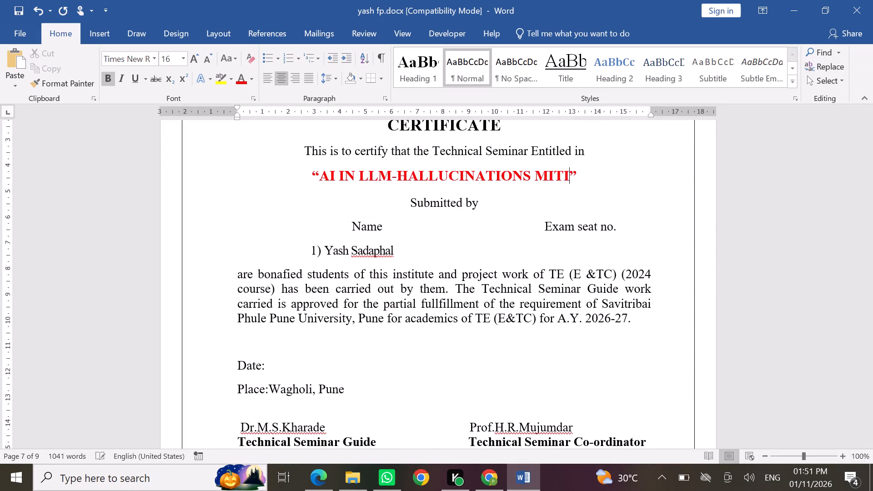
key(BackSpace)
key(BackSpace)
key(BackSpace)
key(BackSpace)
key(BackSpace)
key(BackSpace)
key(BackSpace)
key(BackSpace)
key(BackSpace)
key(BackSpace)
key(BackSpace)
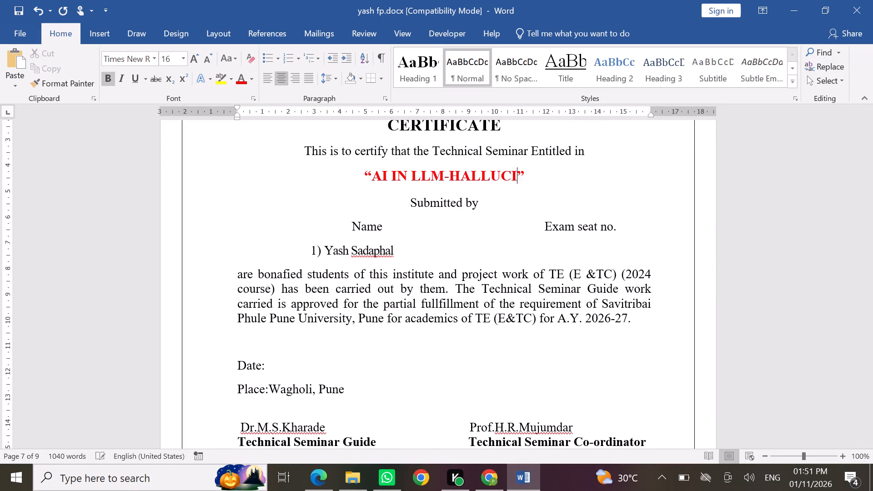
key(BackSpace)
key(BackSpace)
key(BackSpace)
key(BackSpace)
key(BackSpace)
key(BackSpace)
key(BackSpace)
key(BackSpace)
key(BackSpace)
key(BackSpace)
key(BackSpace)
key(BackSpace)
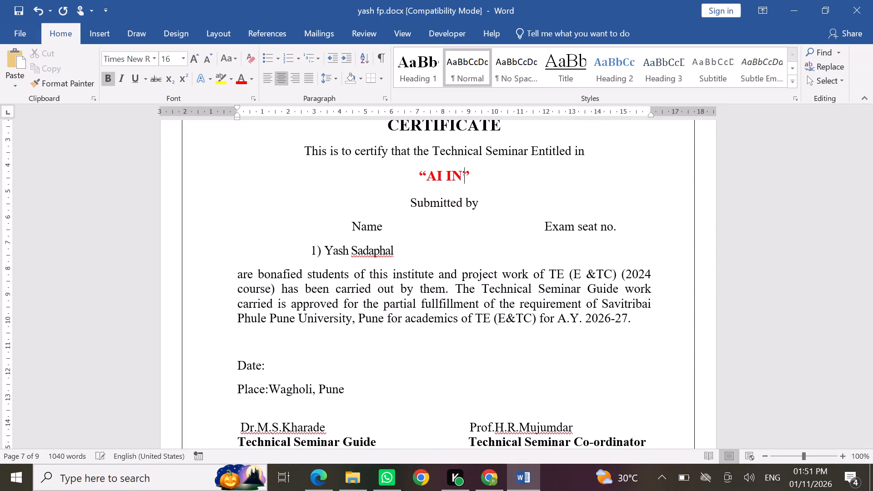
key(BackSpace)
key(BackSpace)
key(BackSpace)
key(BackSpace)
key(BackSpace)
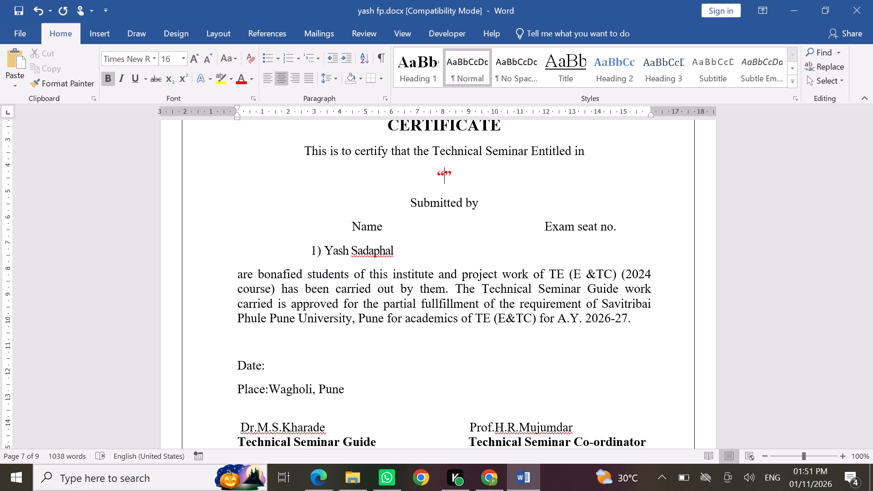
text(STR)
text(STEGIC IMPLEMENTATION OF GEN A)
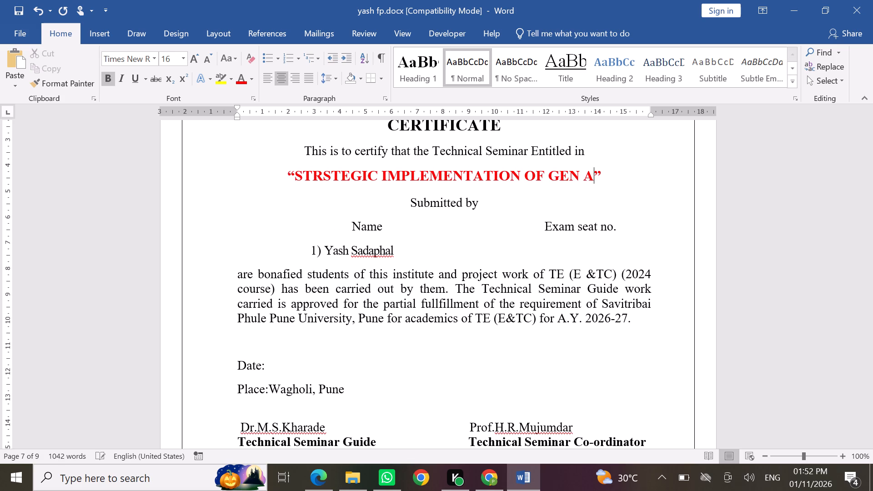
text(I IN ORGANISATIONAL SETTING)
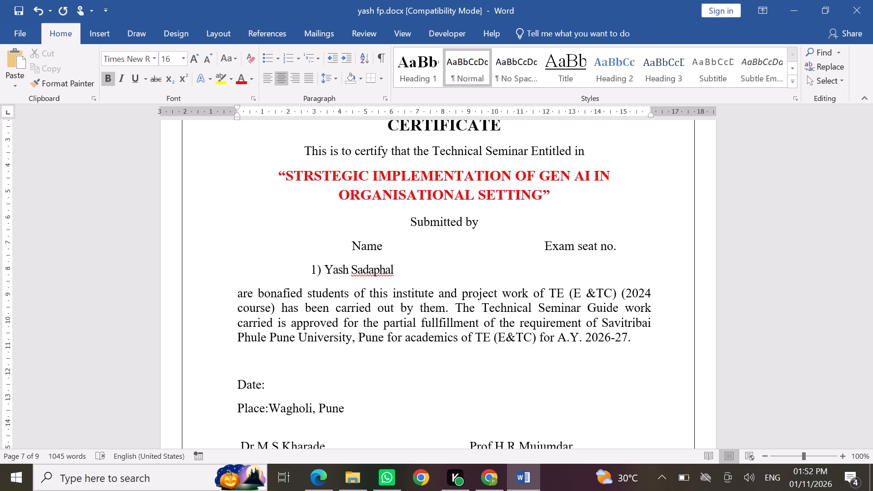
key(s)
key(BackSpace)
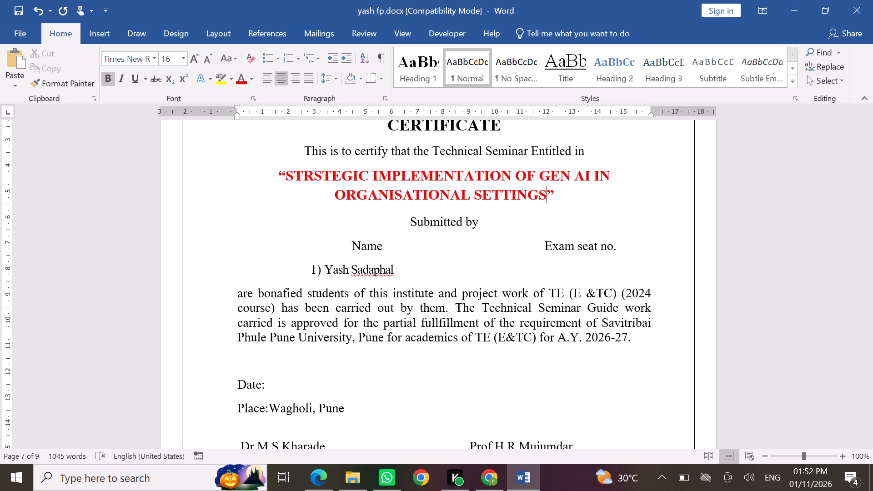
Replace the previous student's name in the numbered entry under Name on this certificate with the new student's name, surname first.
scroll(601, 175, down, 1)
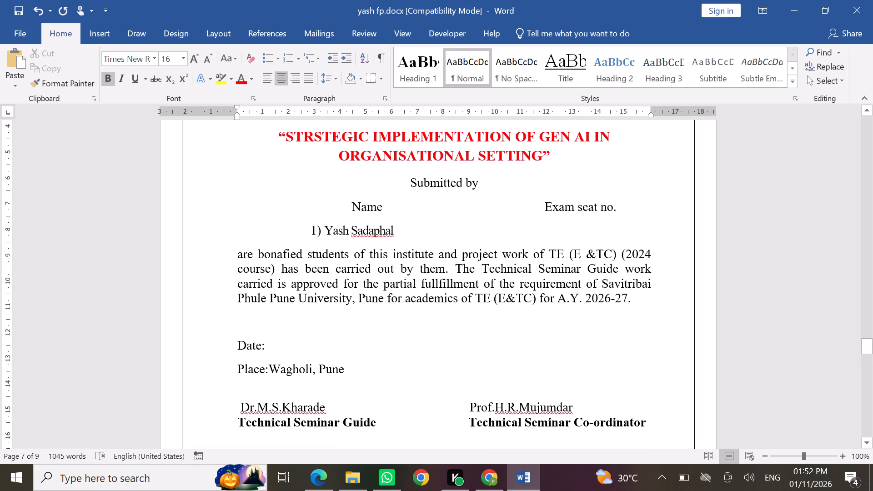
click(396, 227)
key(Left)
key(BackSpace)
key(BackSpace)
key(BackSpace)
key(BackSpace)
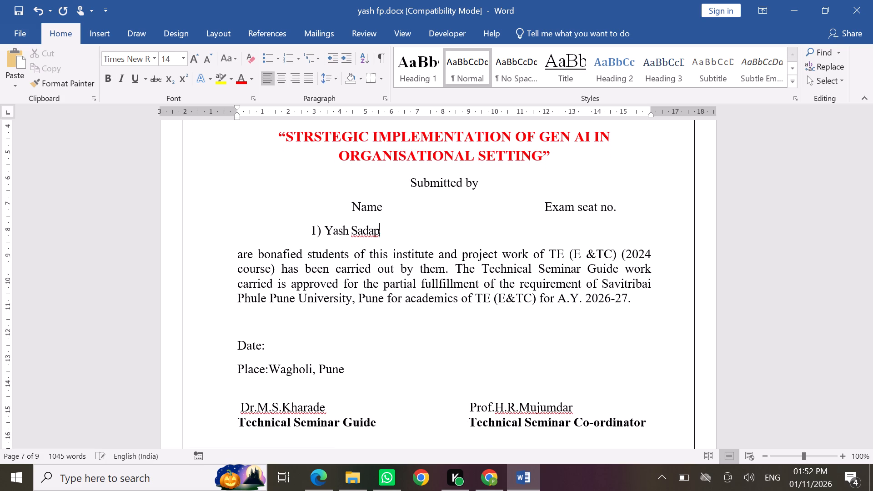
key(BackSpace)
key(BackSpace)
key(BackSpace)
key(BackSpace)
key(BackSpace)
key(BackSpace)
key(BackSpace)
key(BackSpace)
key(BackSpace)
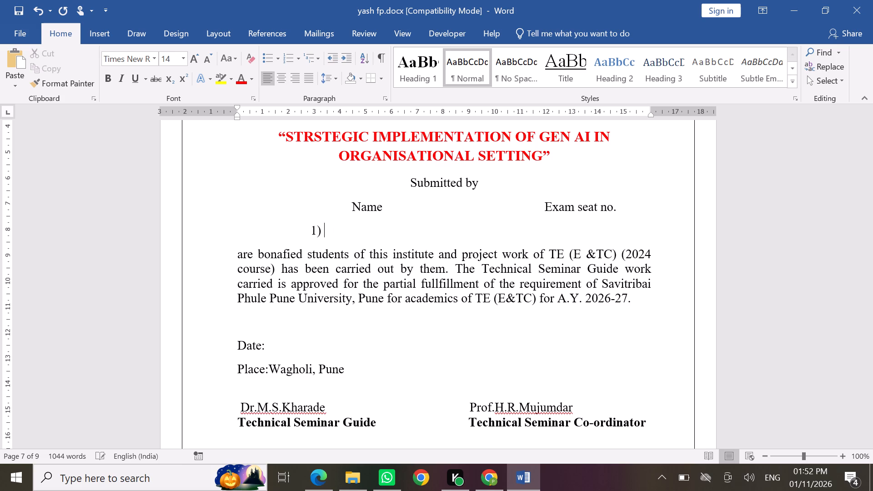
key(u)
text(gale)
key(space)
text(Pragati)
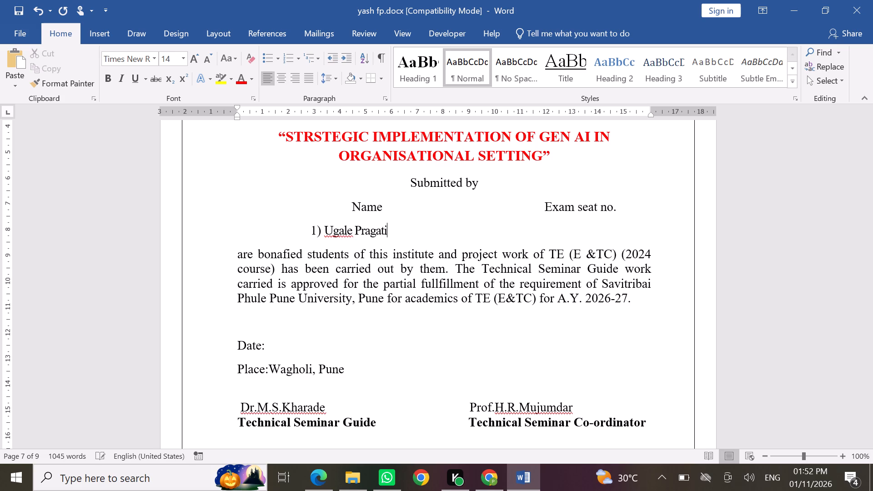
Replace the name above Technical Seminar Co-ordinator on the same certificate with the name shown above Technical Seminar Guide, prefixed Dr.
scroll(453, 330, down, 1)
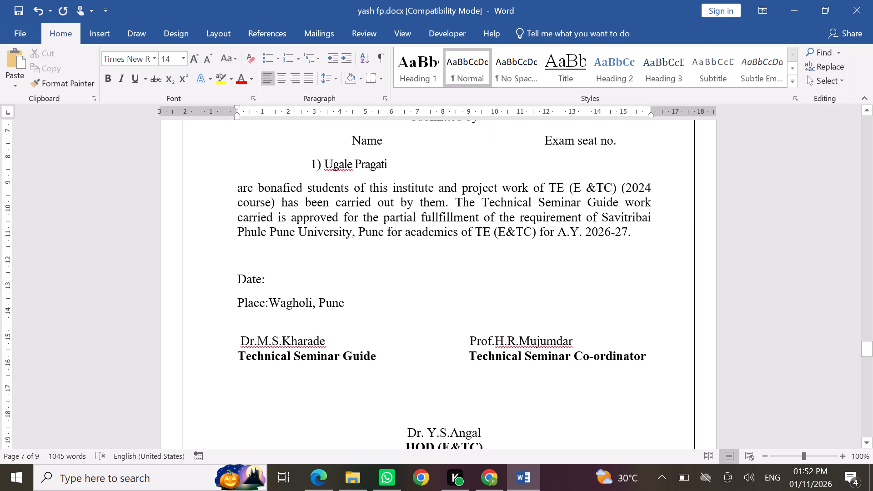
scroll(453, 330, down, 3)
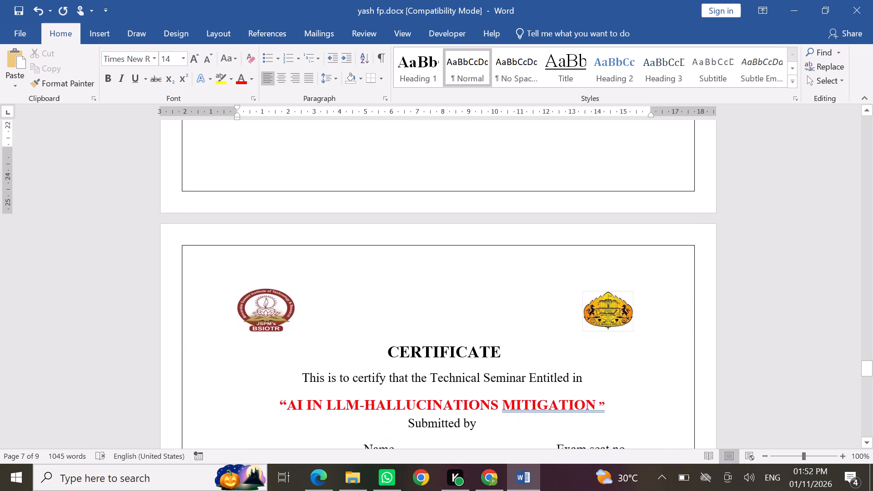
scroll(453, 330, down, 2)
scroll(453, 330, up, 1)
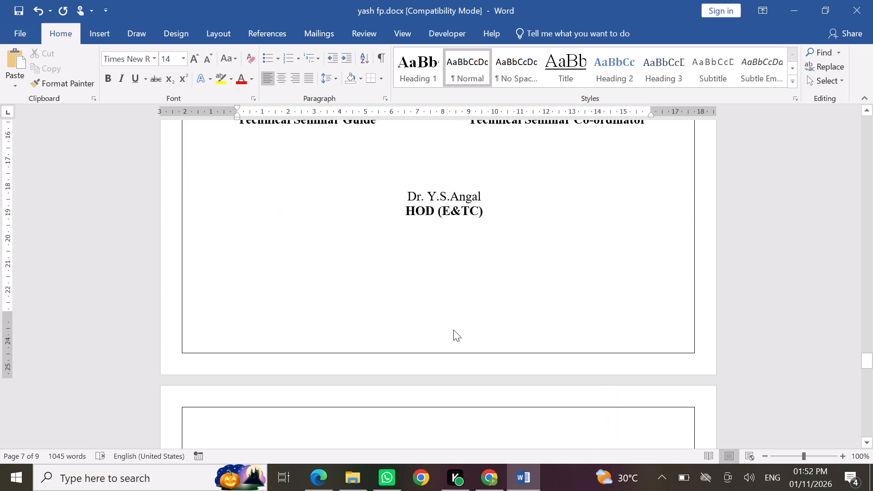
scroll(453, 330, up, 3)
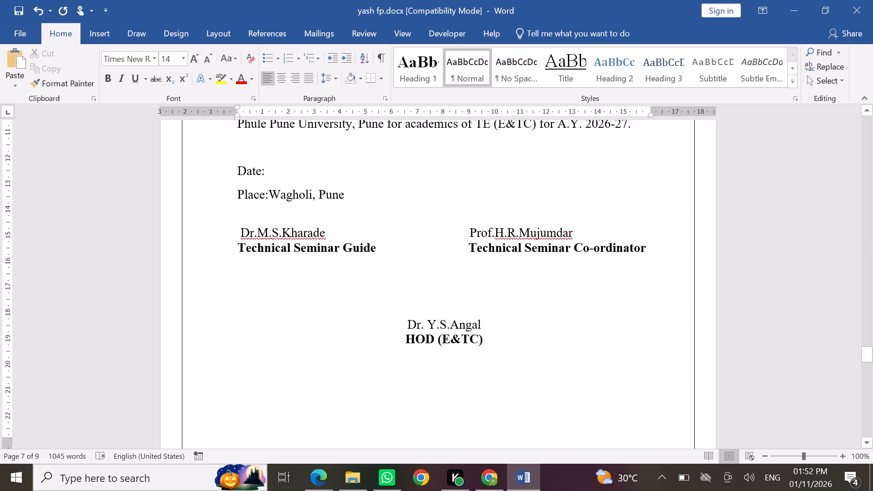
click(573, 230)
key(BackSpace)
key(BackSpace)
key(BackSpace)
key(BackSpace)
key(BackSpace)
key(BackSpace)
key(BackSpace)
key(BackSpace)
key(BackSpace)
key(BackSpace)
key(BackSpace)
key(BackSpace)
key(BackSpace)
key(BackSpace)
key(BackSpace)
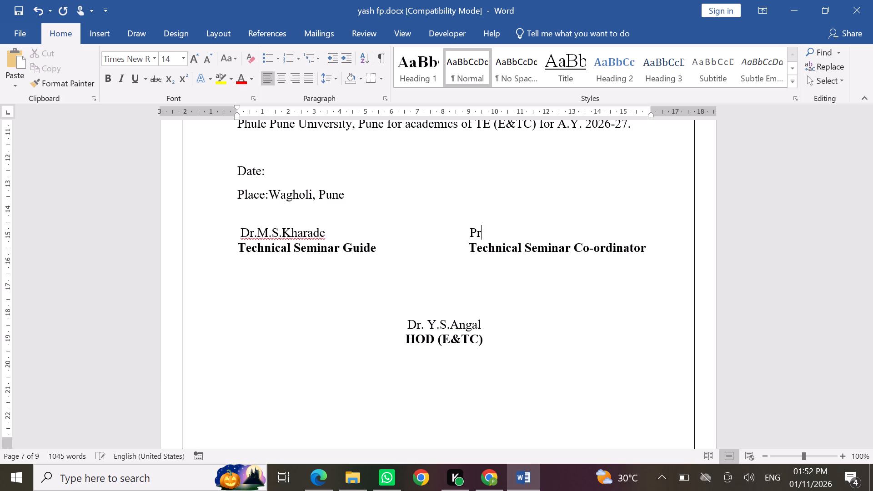
key(BackSpace)
key(BackSpace)
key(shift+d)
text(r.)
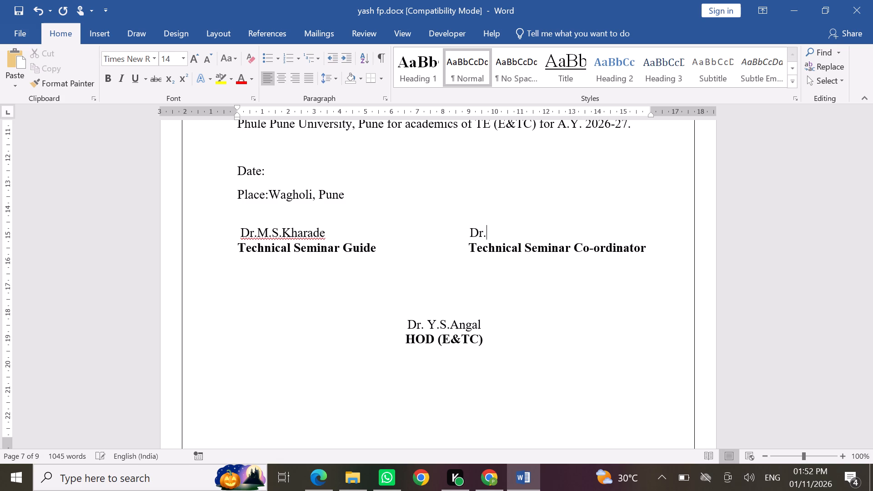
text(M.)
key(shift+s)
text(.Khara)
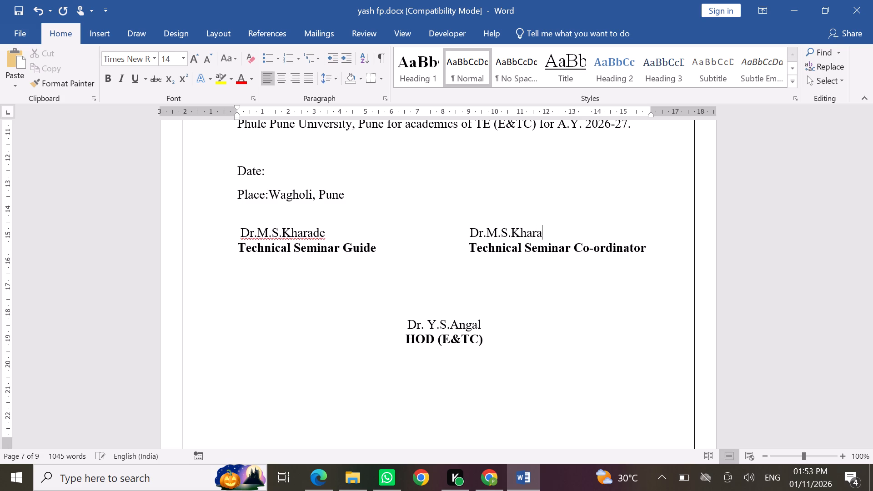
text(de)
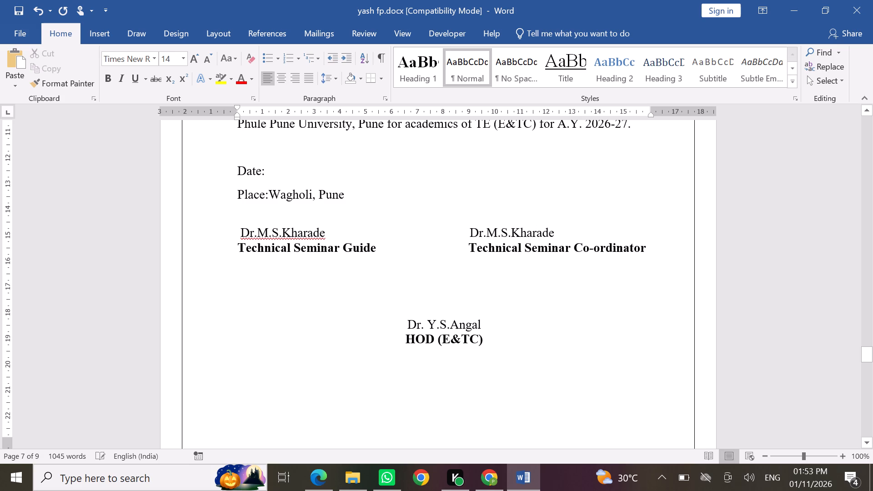
Replace the name above Technical Seminar Guide on this certificate with the new guide's name, prefixed Prof.
click(327, 233)
key(BackSpace)
key(BackSpace)
key(BackSpace)
key(BackSpace)
key(BackSpace)
key(BackSpace)
key(BackSpace)
key(BackSpace)
key(BackSpace)
key(BackSpace)
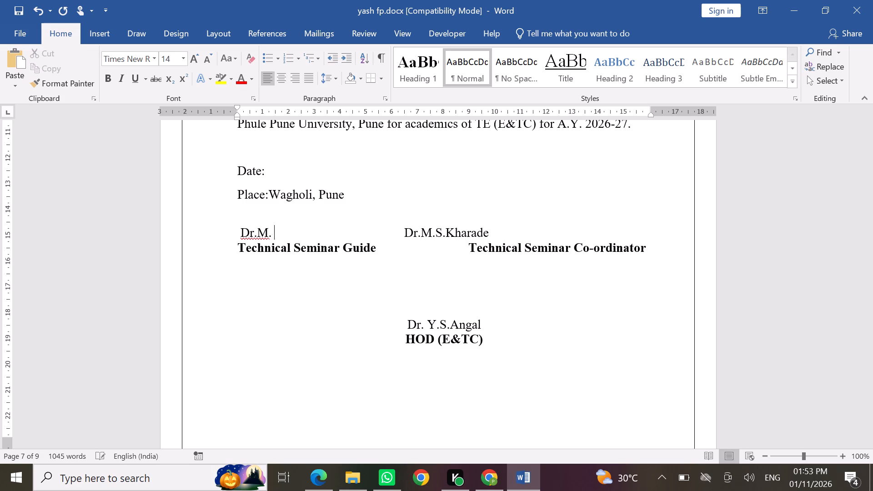
key(BackSpace)
key(BackSpace)
key(BackSpace)
key(BackSpace)
key(BackSpace)
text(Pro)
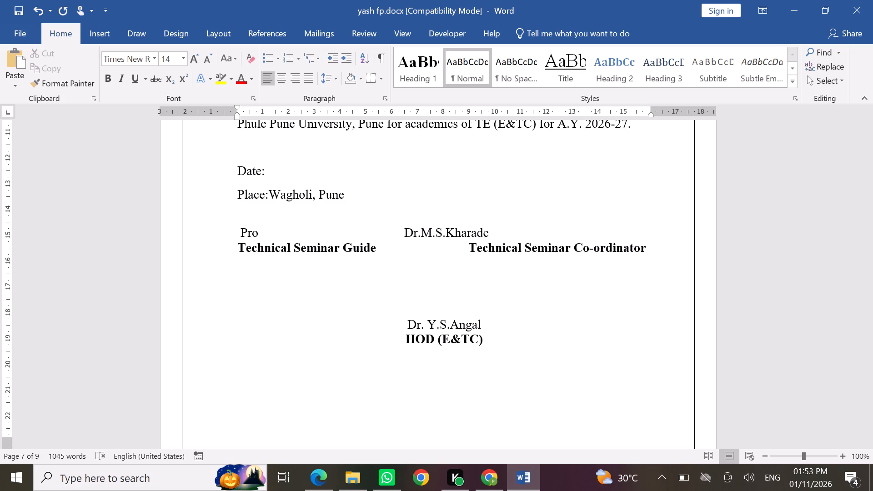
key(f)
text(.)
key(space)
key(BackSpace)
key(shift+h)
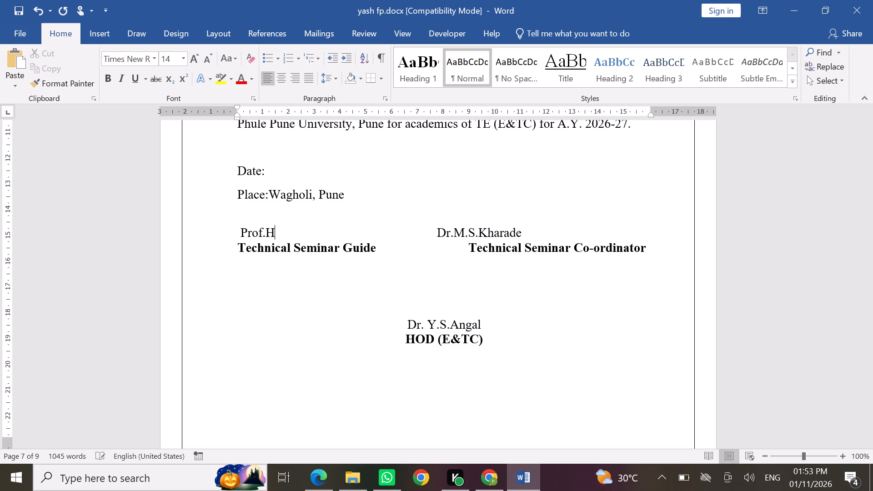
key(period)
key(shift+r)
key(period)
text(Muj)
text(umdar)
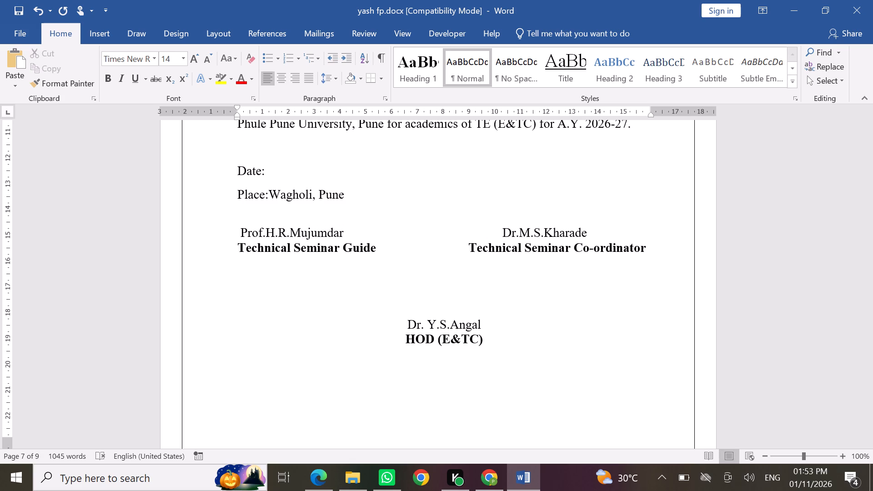
Replace the red seminar title on the second certificate, inside its quotation marks, with STRATEGIC IMPLEMENTATION OF GEN AI IN ORGANISATIONAL SETTINGS.
scroll(568, 332, down, 3)
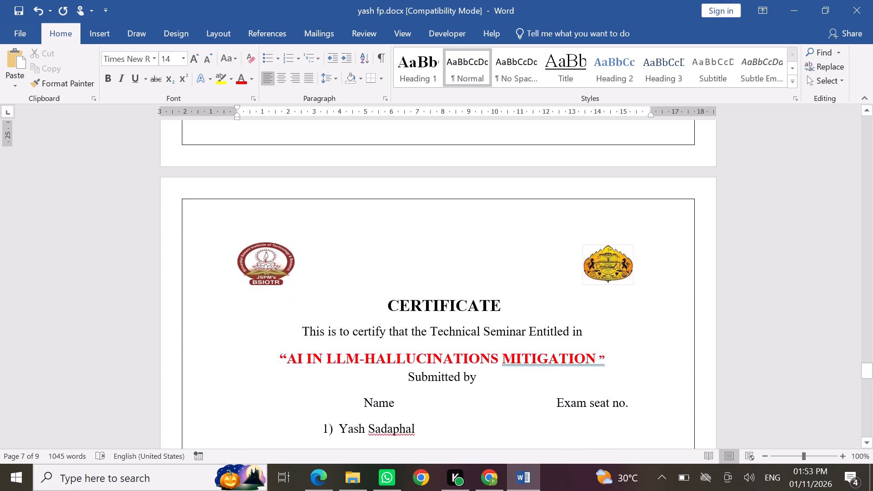
scroll(568, 332, down, 1)
click(597, 338)
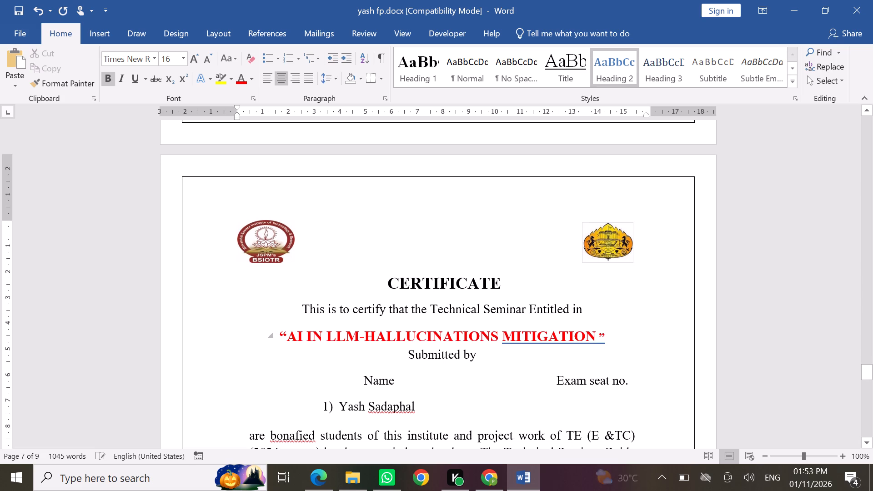
key(Right)
key(BackSpace)
key(BackSpace)
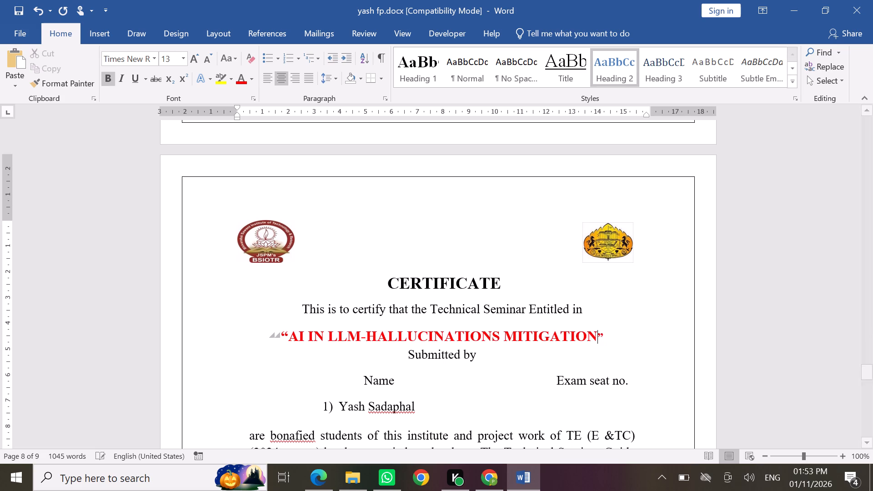
key(BackSpace)
key(BackSpace)
key(BackSpace)
key(BackSpace)
key(BackSpace)
key(BackSpace)
key(BackSpace)
key(BackSpace)
key(BackSpace)
key(BackSpace)
key(BackSpace)
key(BackSpace)
key(BackSpace)
key(BackSpace)
key(BackSpace)
key(BackSpace)
key(BackSpace)
key(BackSpace)
key(BackSpace)
key(BackSpace)
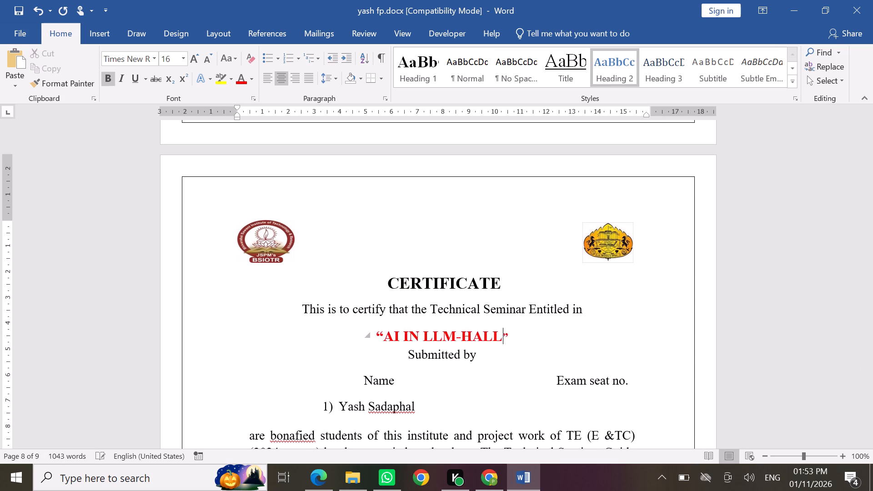
key(BackSpace)
key(BackSpace)
key(BackSpace)
key(BackSpace)
key(BackSpace)
key(BackSpace)
key(BackSpace)
key(BackSpace)
key(BackSpace)
key(BackSpace)
key(BackSpace)
key(BackSpace)
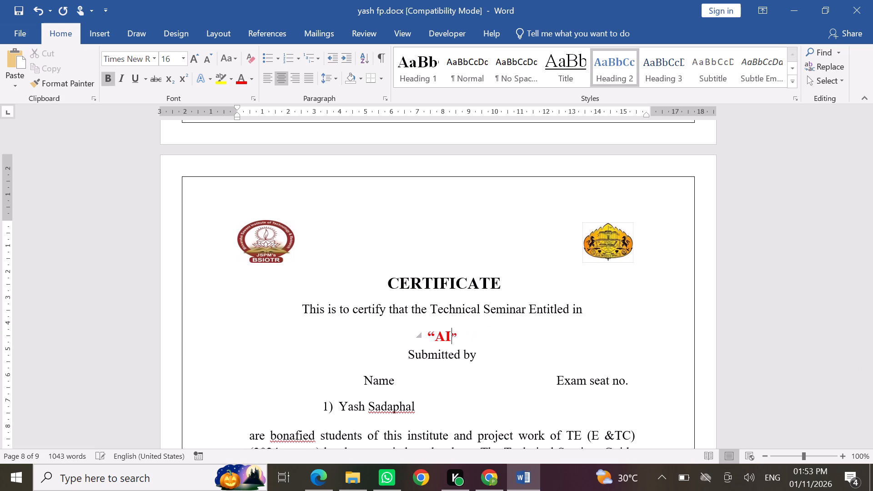
key(BackSpace)
key(BackSpace)
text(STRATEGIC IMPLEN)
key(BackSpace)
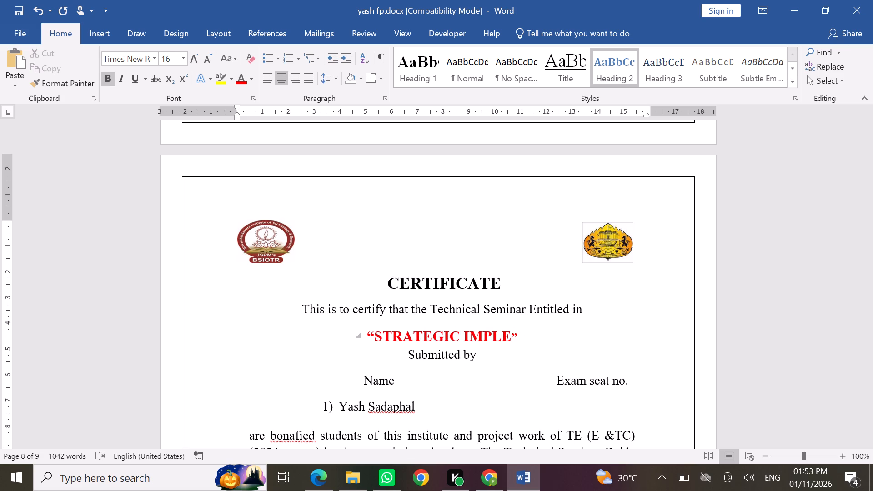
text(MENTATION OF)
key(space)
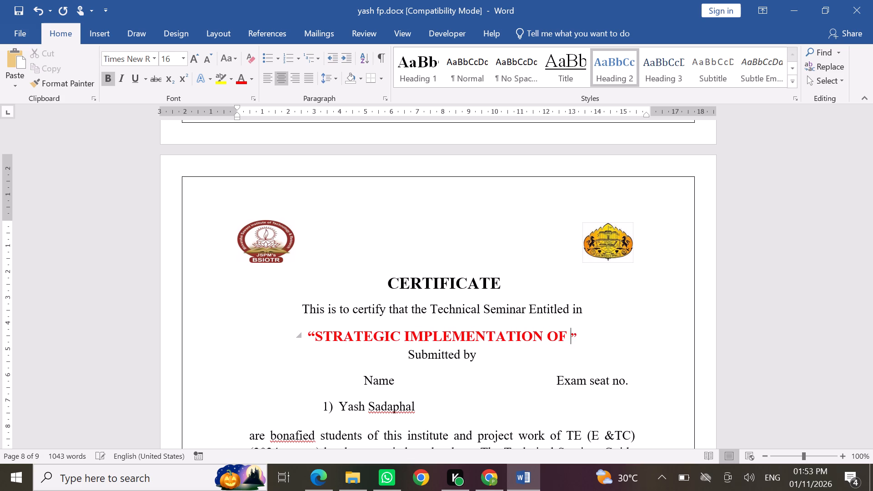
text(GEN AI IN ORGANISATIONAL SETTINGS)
Replace the previous student's name in the numbered entry under Name on the second certificate with the new student's name, surname first.
scroll(610, 334, down, 2)
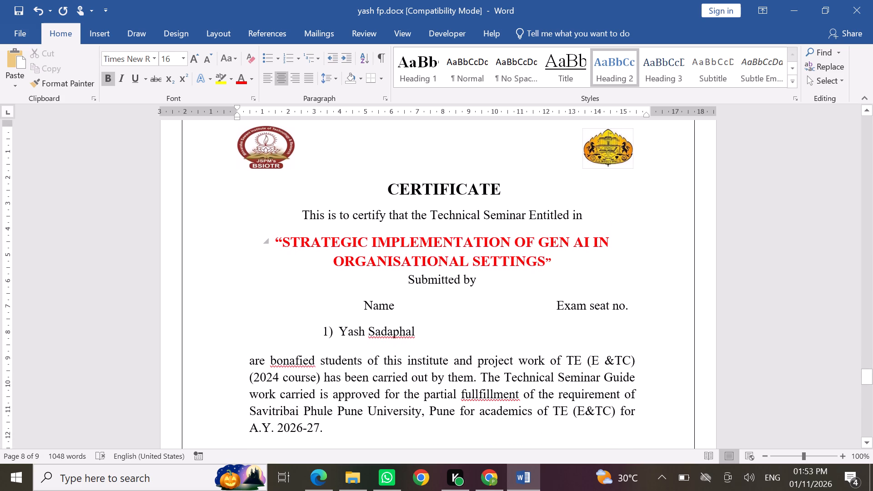
click(415, 331)
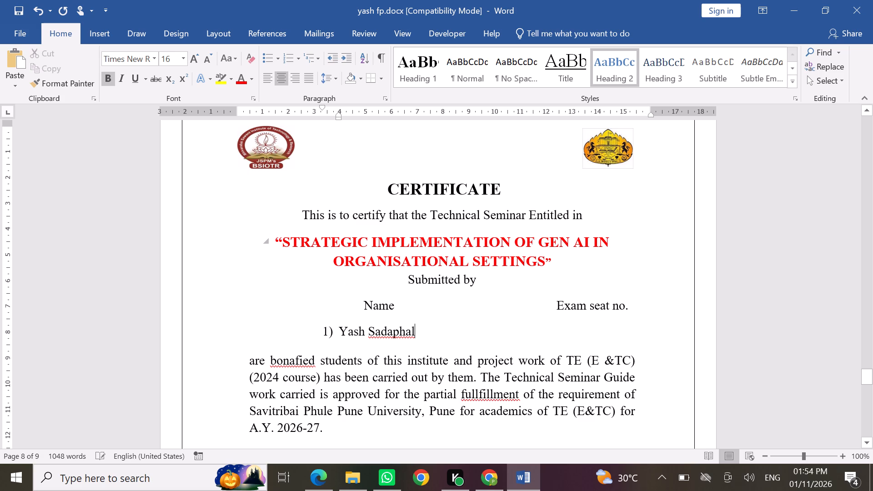
key(BackSpace)
key(BackSpace)
key(BackSpace)
key(BackSpace)
key(BackSpace)
key(BackSpace)
key(BackSpace)
key(BackSpace)
key(BackSpace)
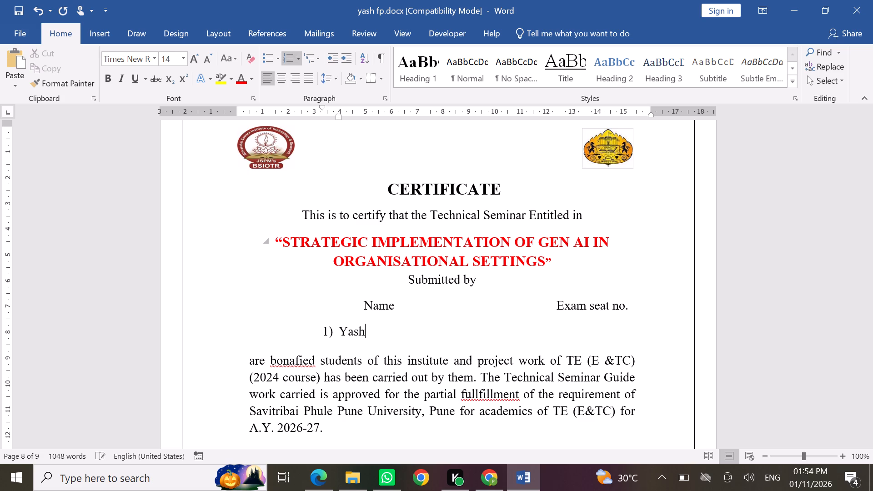
key(BackSpace)
key(BackSpace)
key(BackSpace)
key(BackSpace)
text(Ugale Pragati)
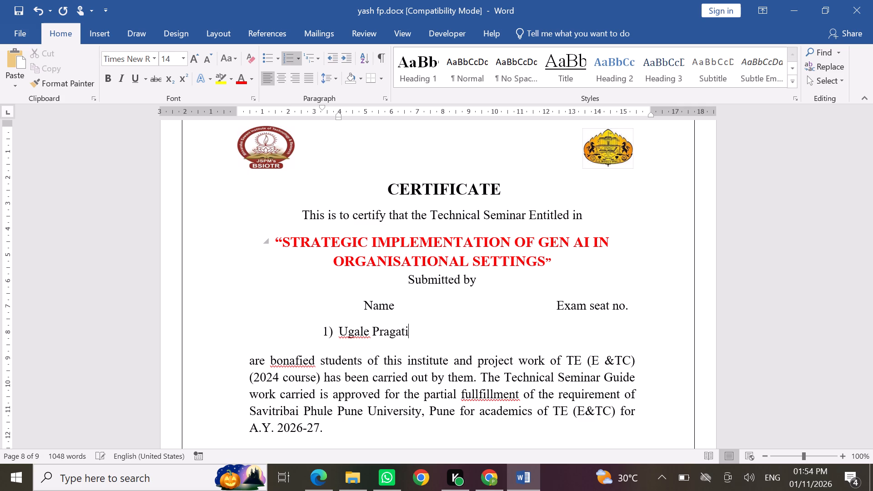
Replace the red title on the Technical Seminar title page, inside its quotation marks, with STRATEGIC IMPLEMENTATION OF GEN AI IN ORGANISATIONAL SETTINGS.
scroll(415, 331, down, 2)
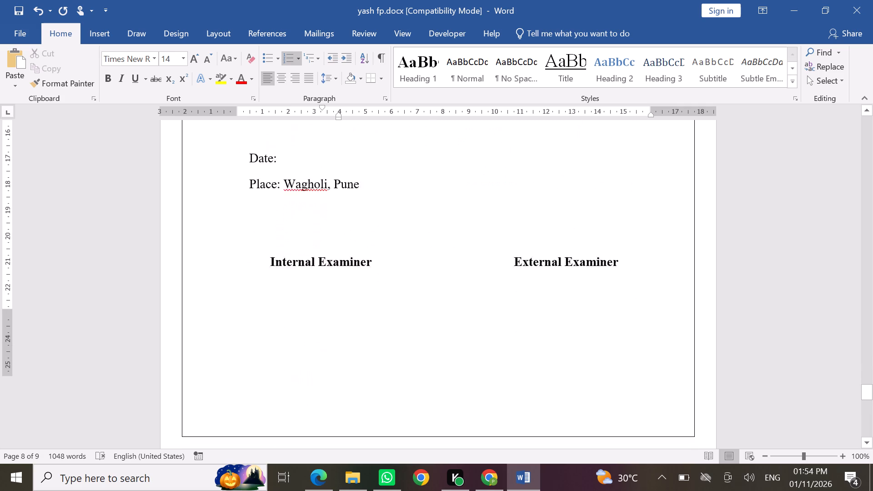
scroll(415, 331, down, 2)
scroll(415, 331, up, 5)
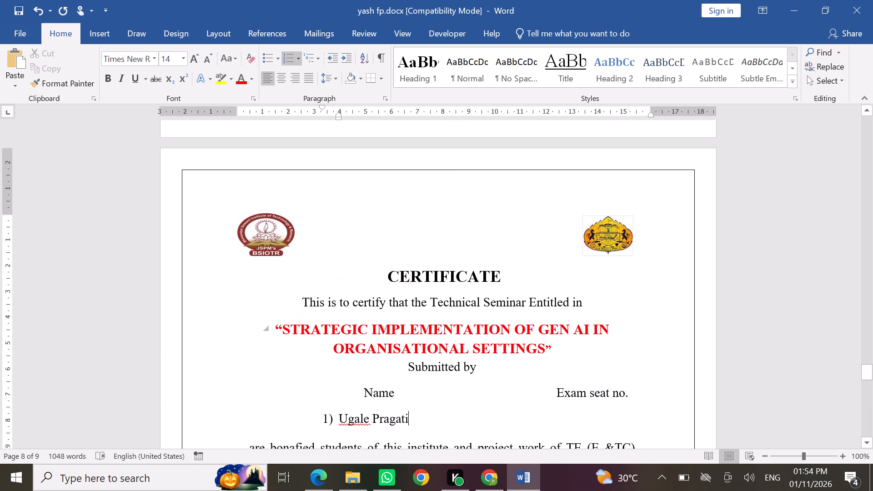
scroll(415, 331, up, 5)
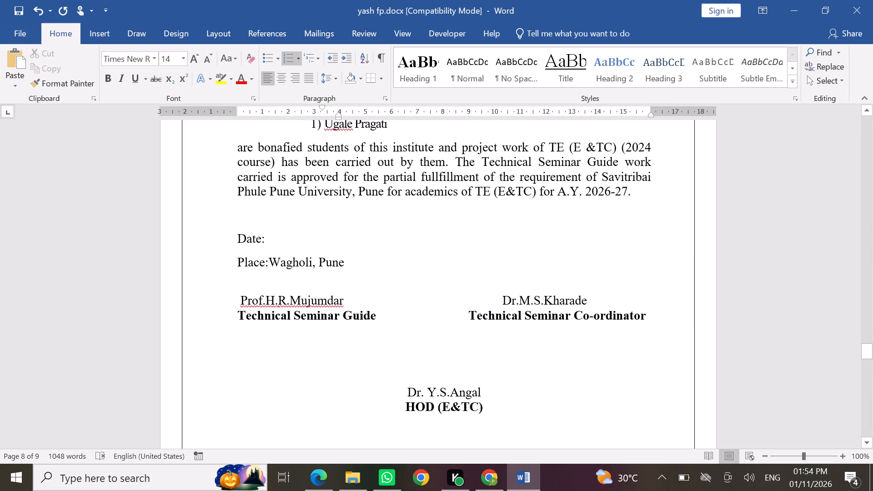
scroll(415, 331, up, 4)
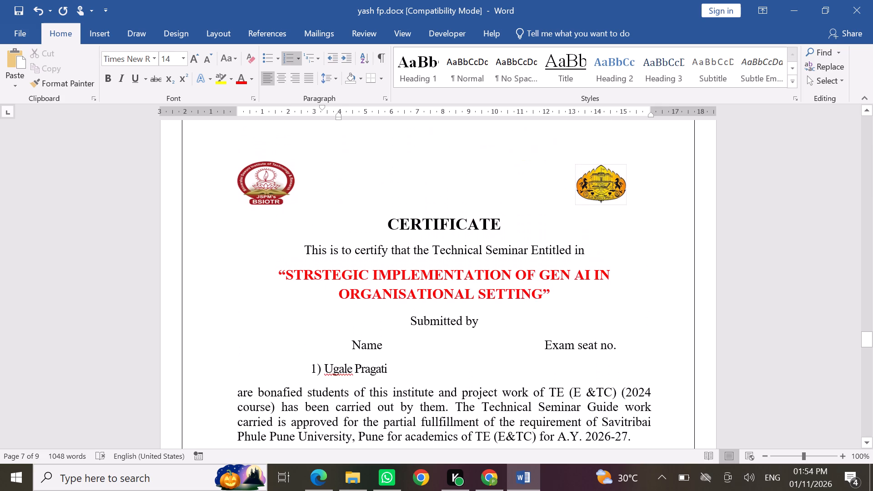
scroll(415, 331, up, 5)
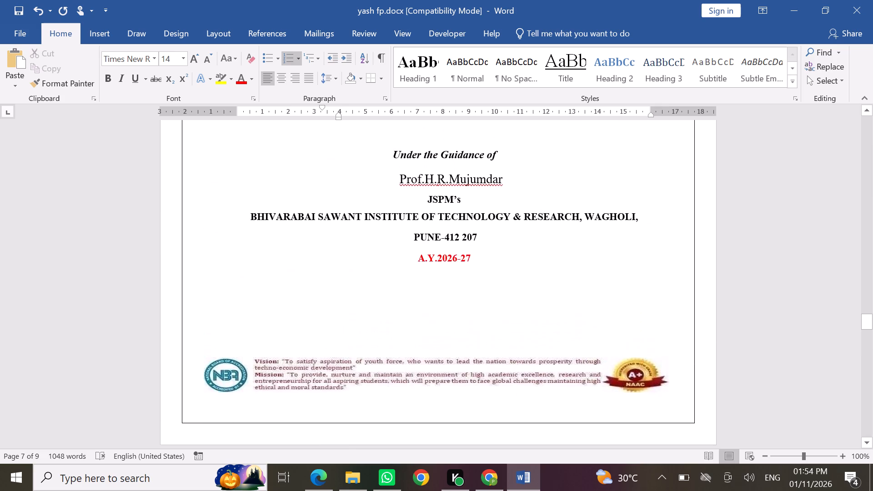
scroll(415, 331, up, 4)
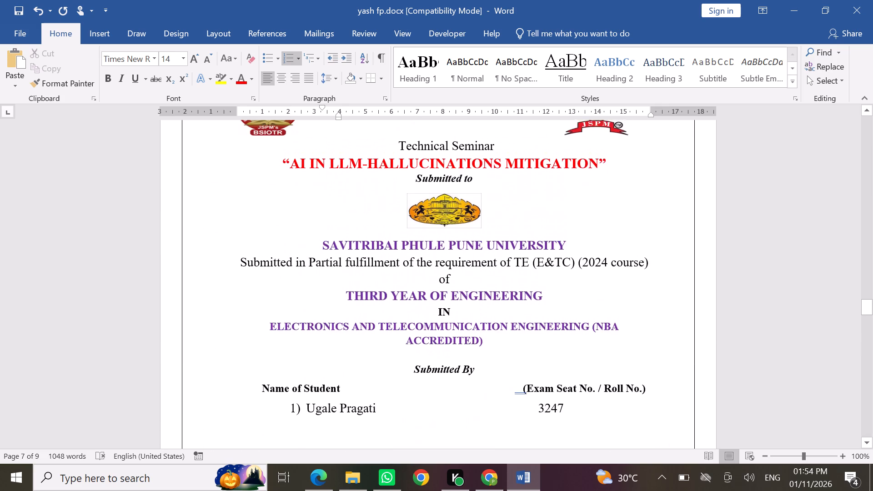
scroll(415, 331, up, 1)
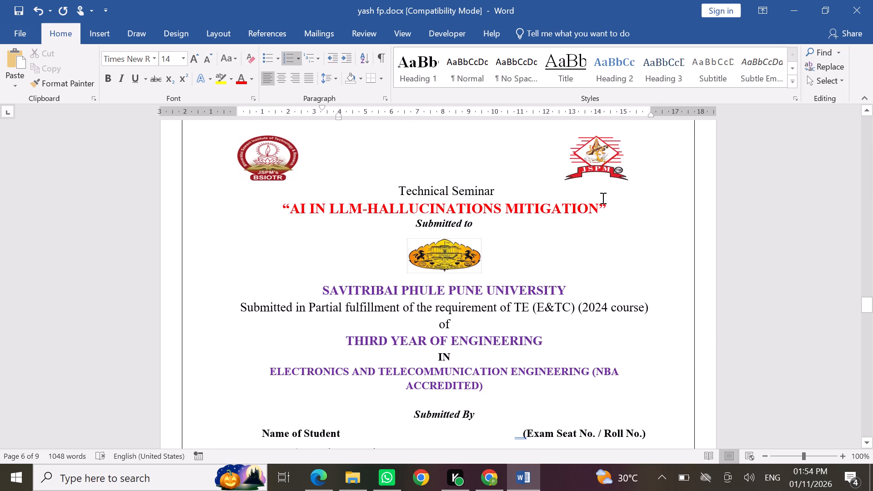
click(597, 205)
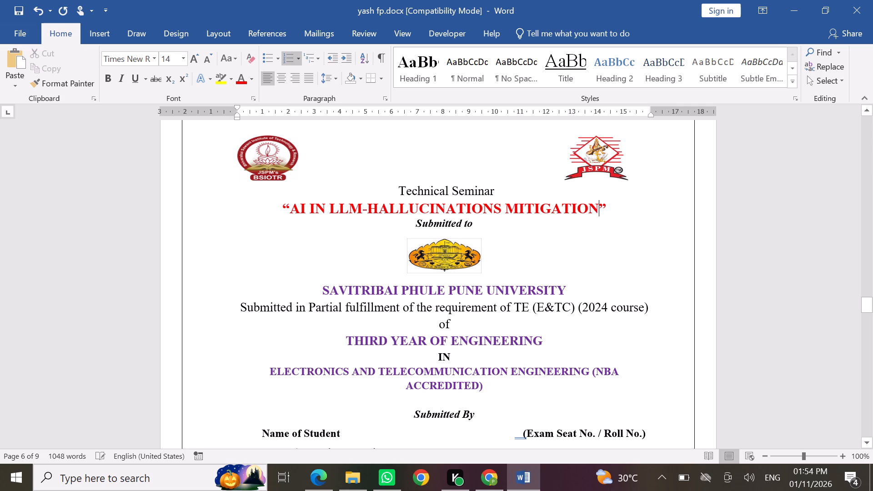
key(BackSpace)
key(BackSpace)
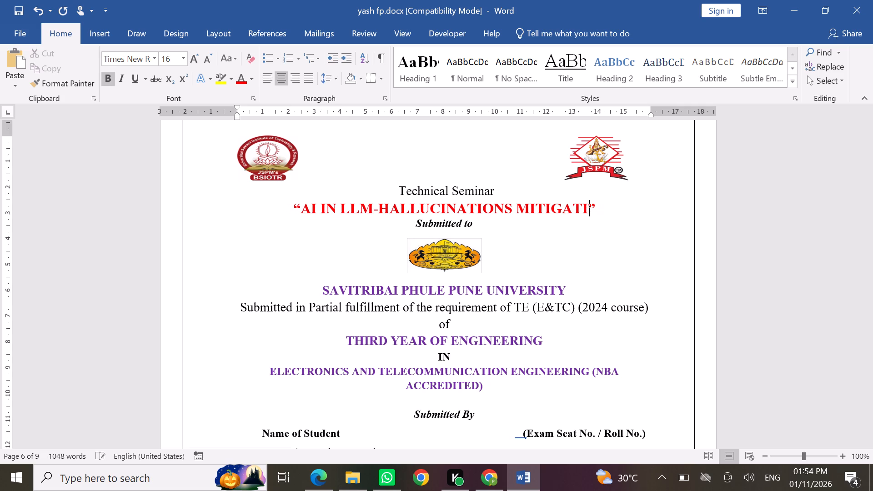
key(BackSpace)
key(BackSpace)
key(BackSpace)
key(BackSpace)
key(BackSpace)
key(BackSpace)
key(BackSpace)
key(BackSpace)
key(BackSpace)
key(BackSpace)
key(BackSpace)
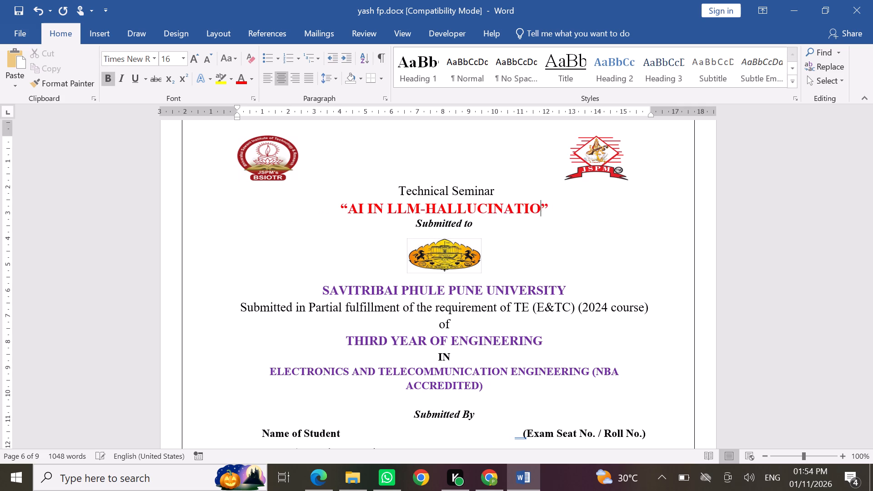
key(BackSpace)
key(BackSpace)
key(BackSpace)
key(BackSpace)
key(BackSpace)
key(BackSpace)
key(BackSpace)
key(BackSpace)
key(BackSpace)
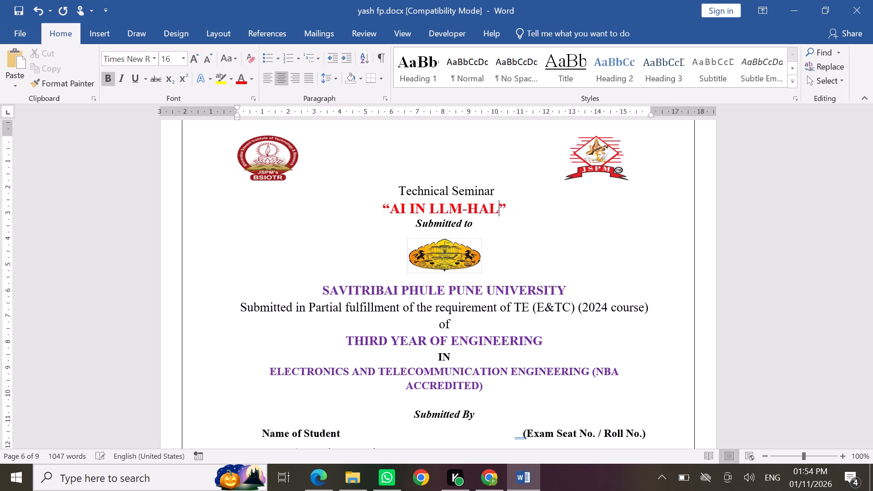
key(BackSpace)
key(BackSpace)
key(BackSpace)
key(BackSpace)
key(BackSpace)
key(BackSpace)
key(BackSpace)
key(BackSpace)
key(BackSpace)
key(BackSpace)
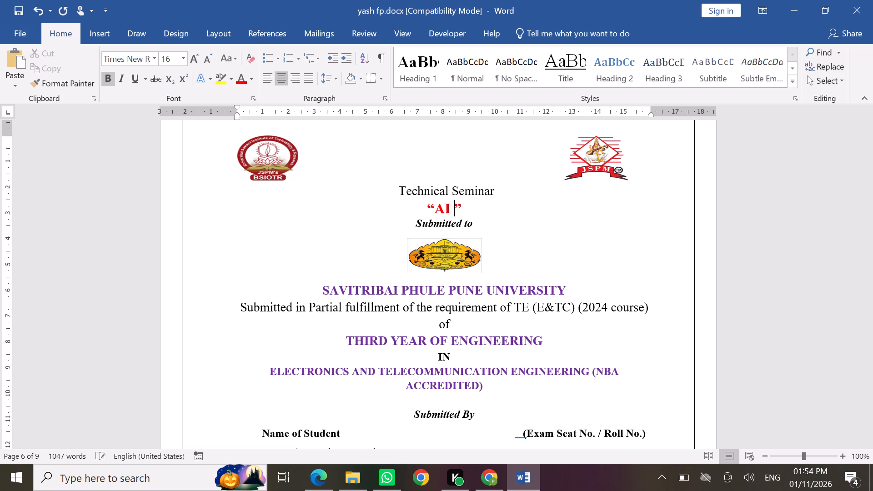
key(BackSpace)
key(BackSpace)
key(BackSpace)
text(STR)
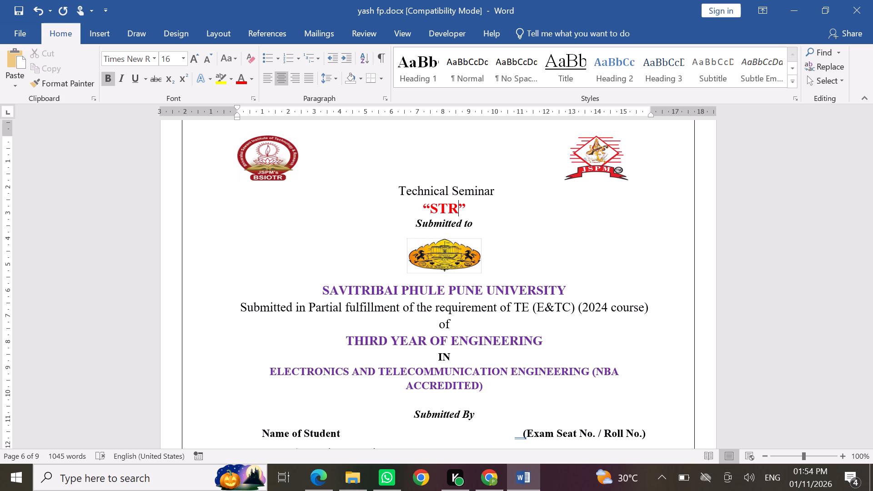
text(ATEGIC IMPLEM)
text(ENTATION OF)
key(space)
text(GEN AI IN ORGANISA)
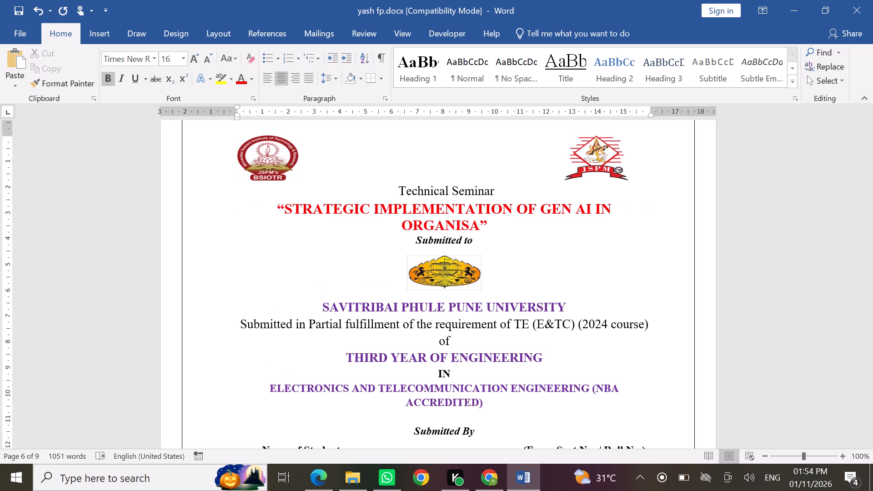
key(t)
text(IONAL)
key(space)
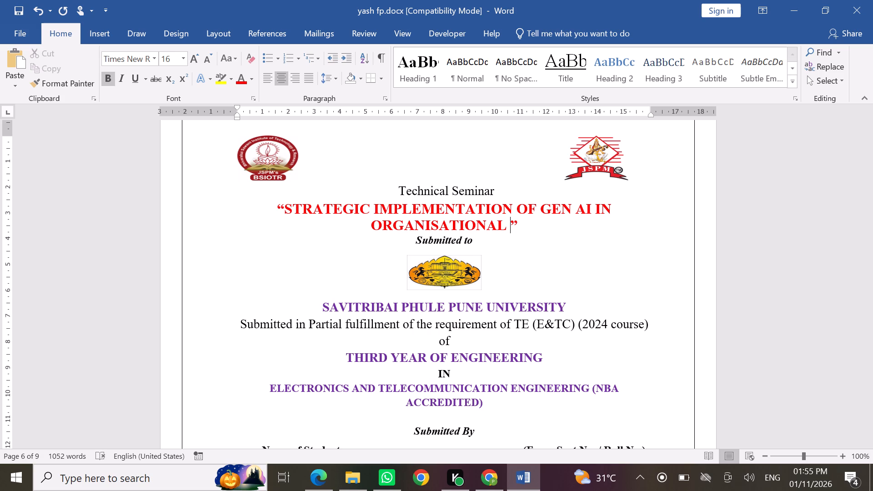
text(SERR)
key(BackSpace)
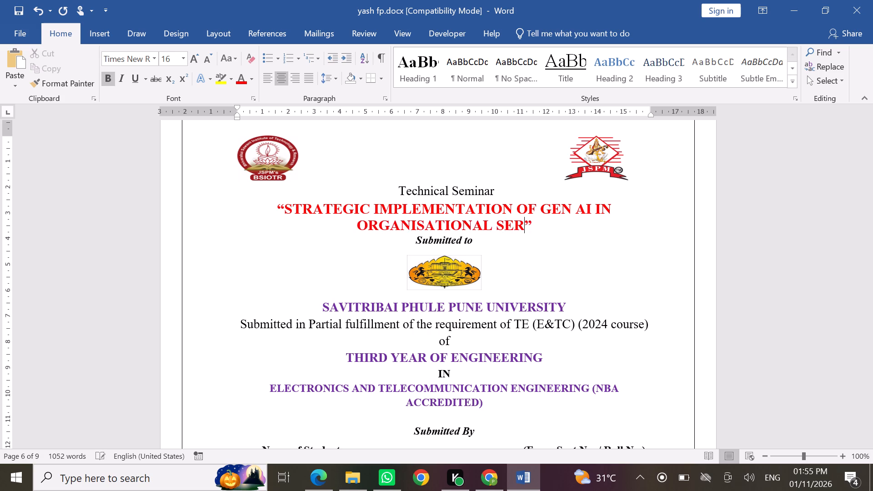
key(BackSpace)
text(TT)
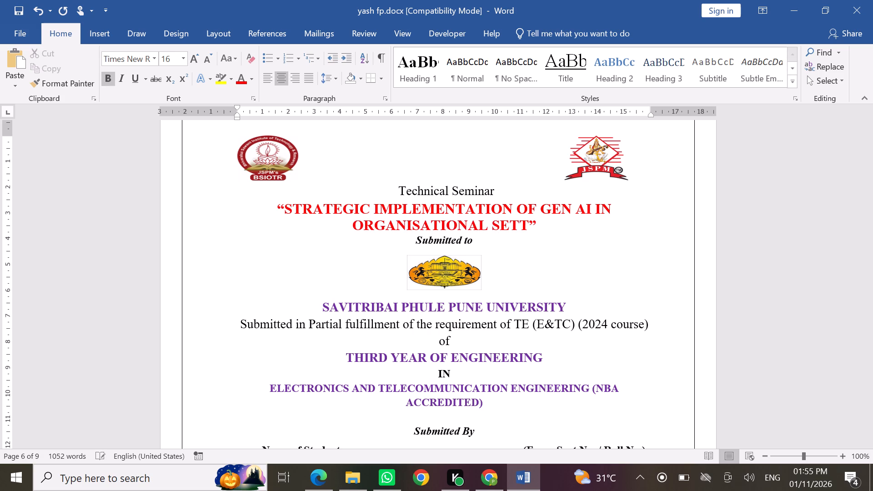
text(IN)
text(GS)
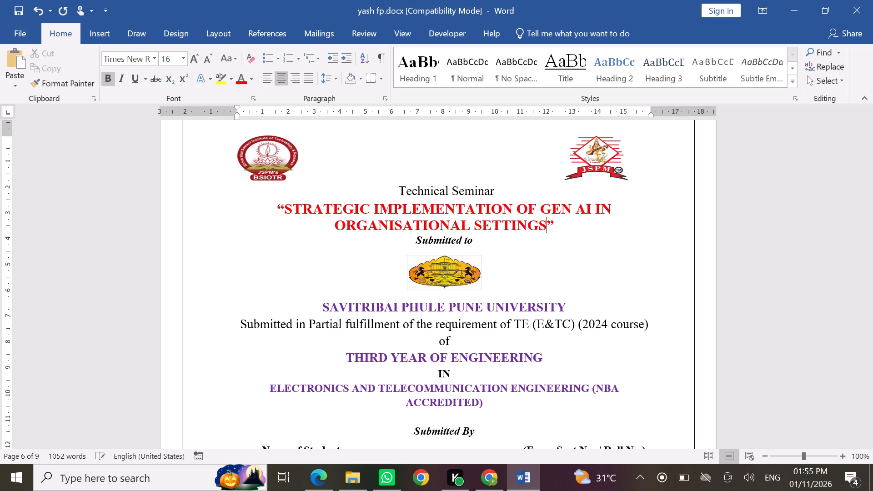
Look back through the programme outcomes and PSO pages that precede the Technical Seminar title page.
scroll(635, 281, up, 4)
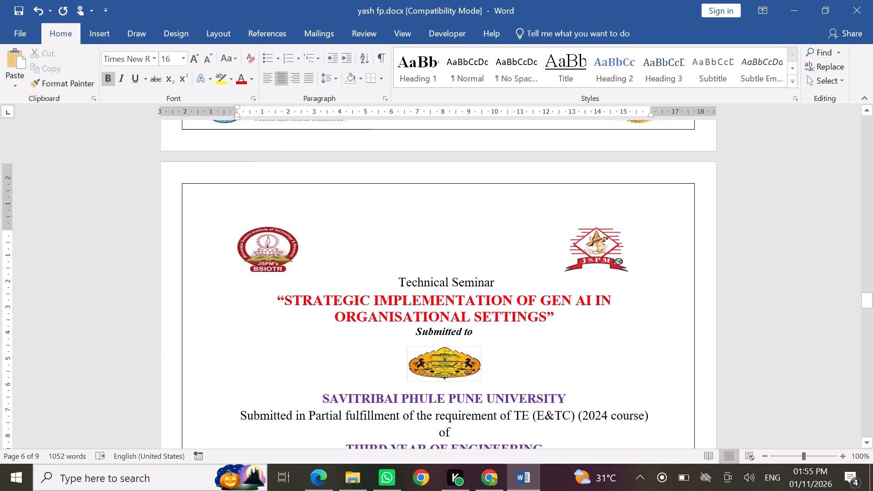
scroll(635, 281, up, 13)
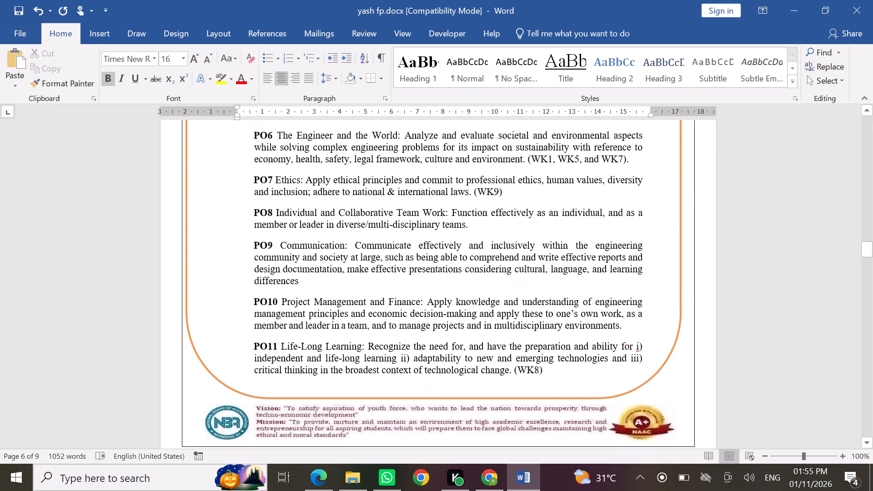
scroll(635, 281, up, 17)
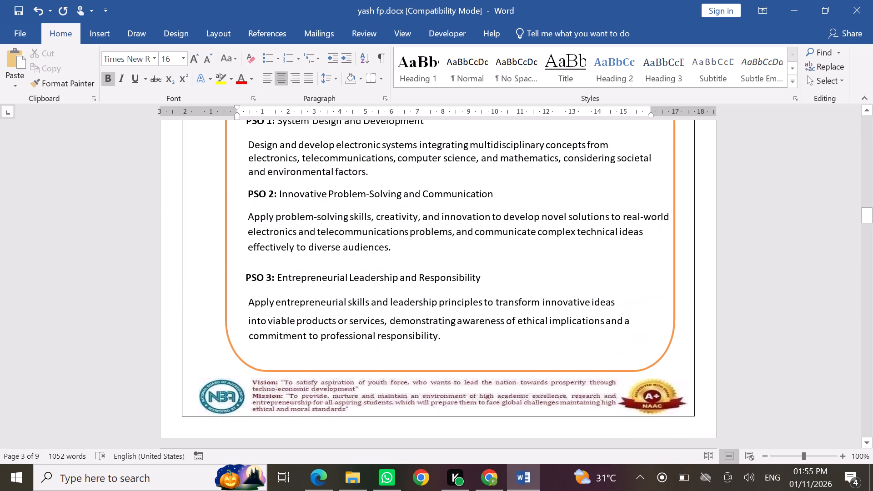
Save the edited document as a new Word file named Pragati fp.docx in the Downloads folder.
click(23, 25)
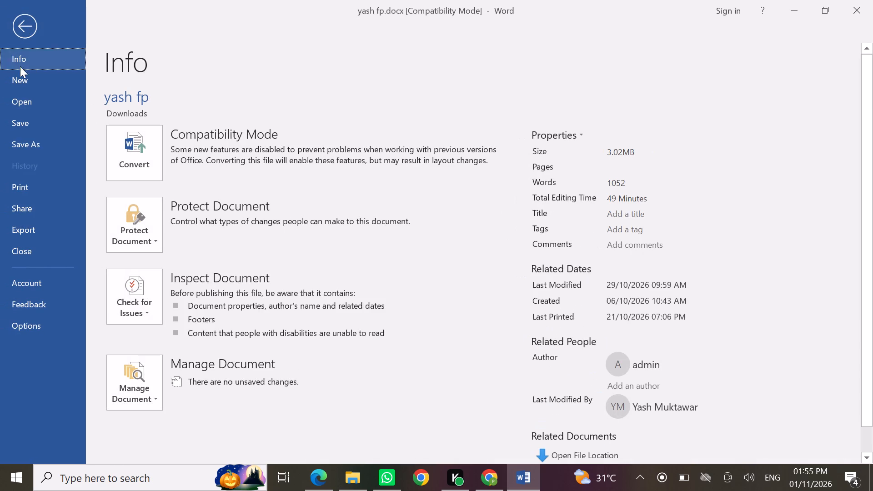
click(33, 140)
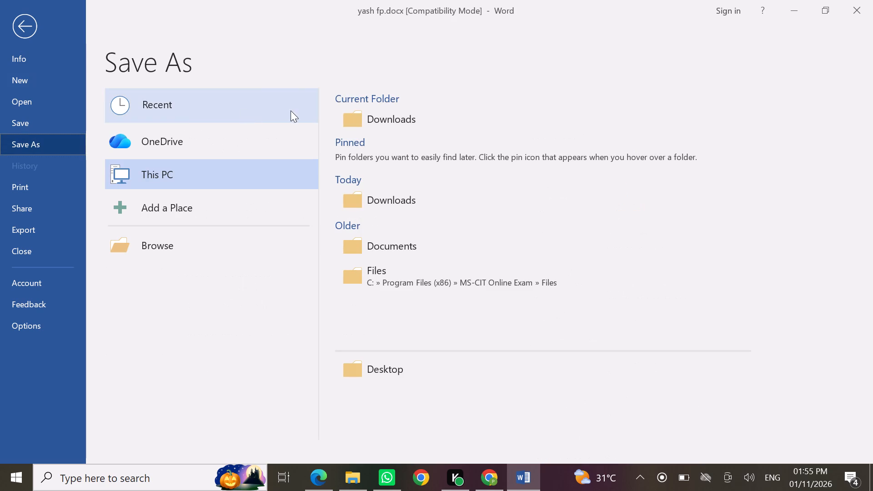
click(346, 120)
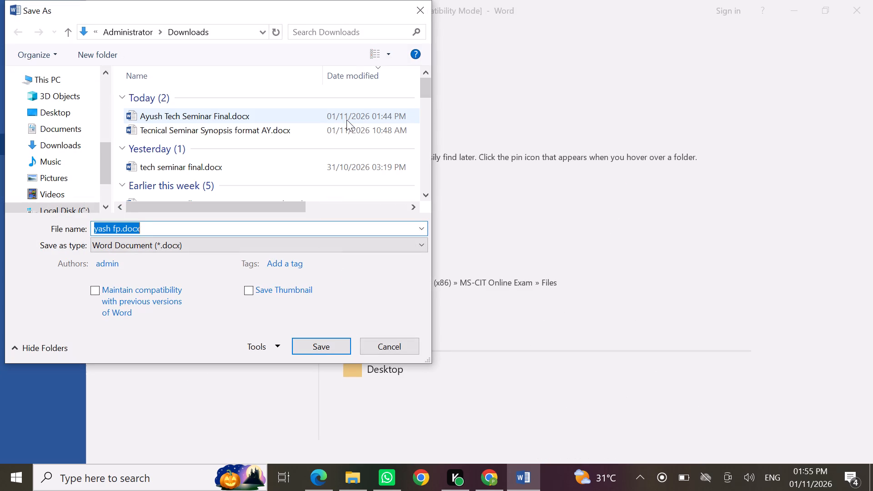
click(110, 228)
key(BackSpace)
key(BackSpace)
key(BackSpace)
key(BackSpace)
key(BackSpace)
key(BackSpace)
key(BackSpace)
key(BackSpace)
key(BackSpace)
key(BackSpace)
key(BackSpace)
key(BackSpace)
key(BackSpace)
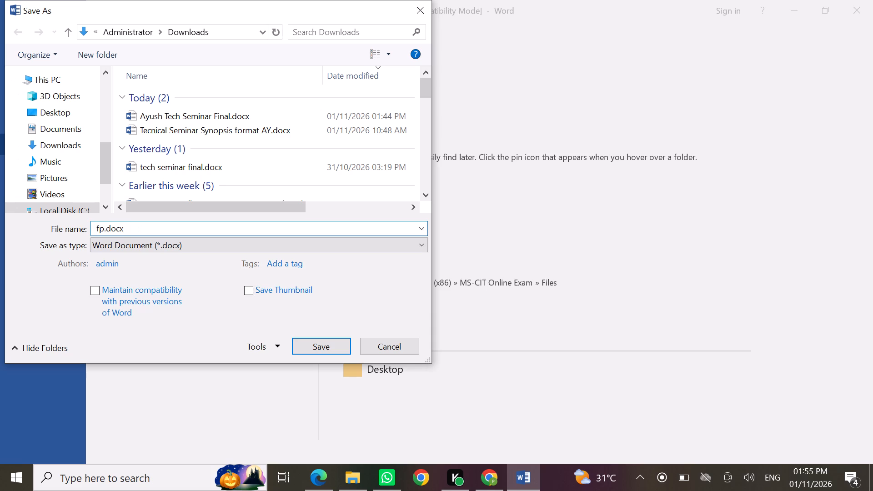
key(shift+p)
key(BackSpace)
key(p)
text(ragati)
click(336, 343)
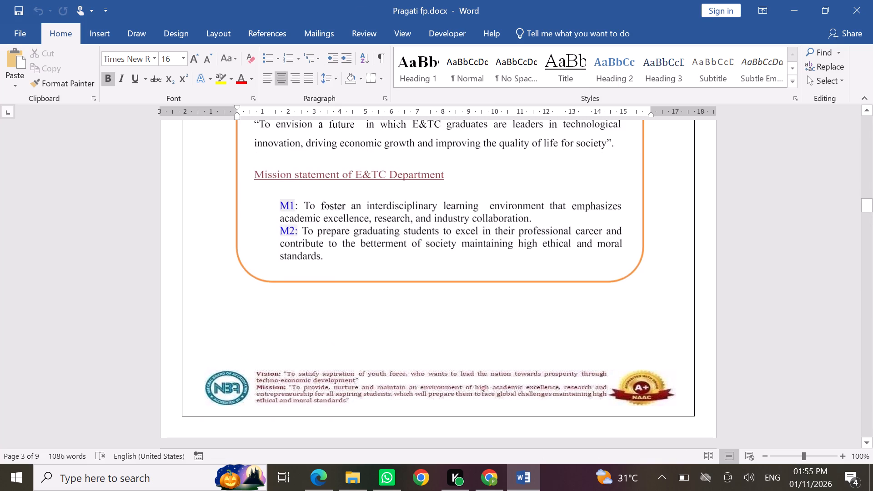
Replace the previous student's name under Thank You at the end of the acknowledgement with the new student's name, surname first.
scroll(456, 326, down, 16)
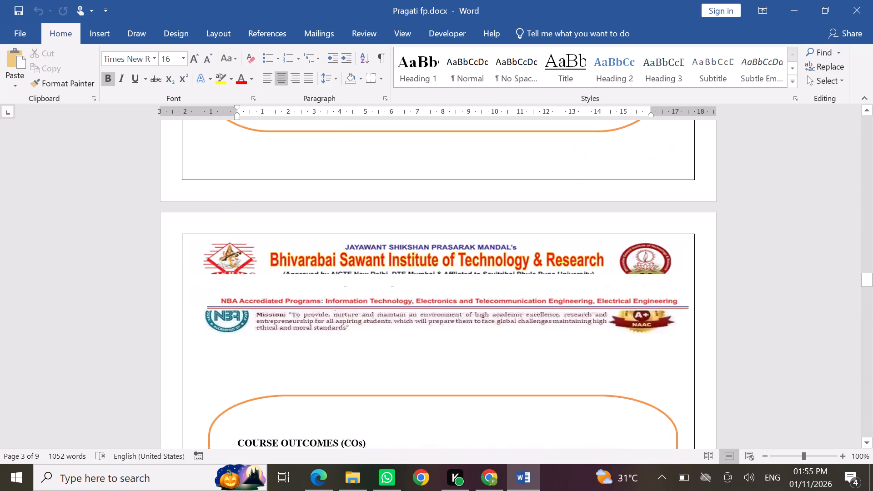
scroll(456, 326, down, 17)
scroll(456, 326, down, 10)
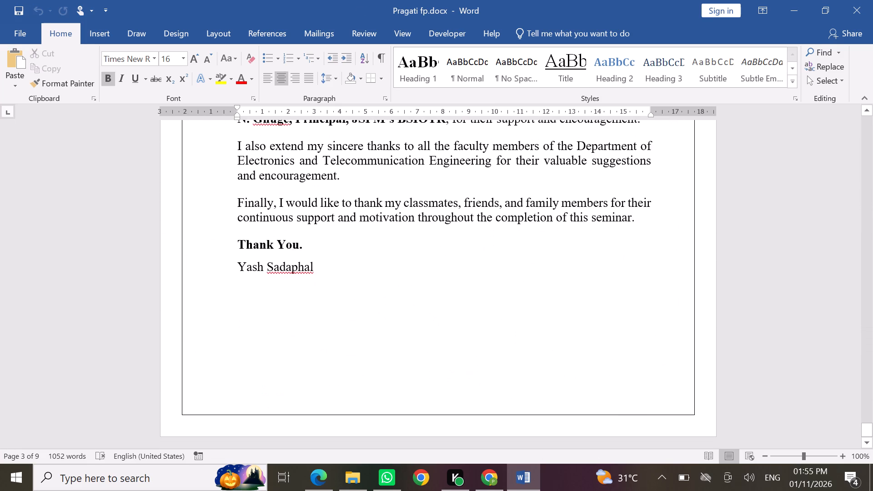
scroll(456, 326, up, 2)
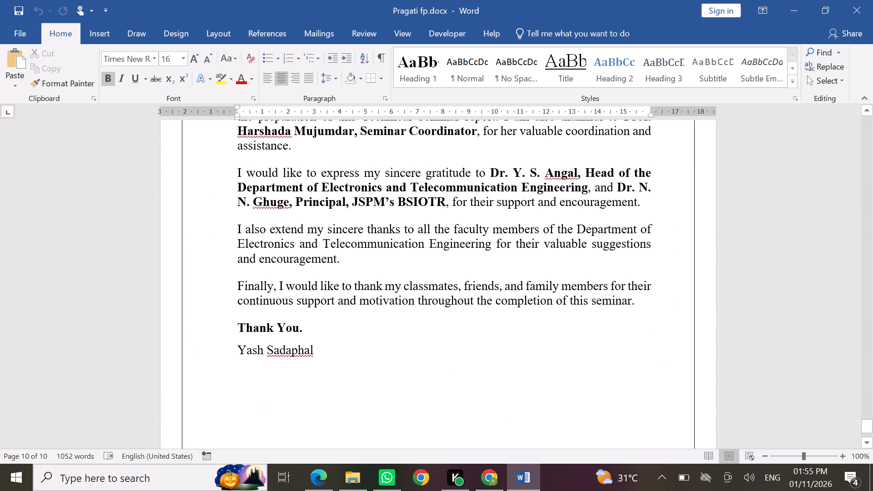
click(316, 351)
key(BackSpace)
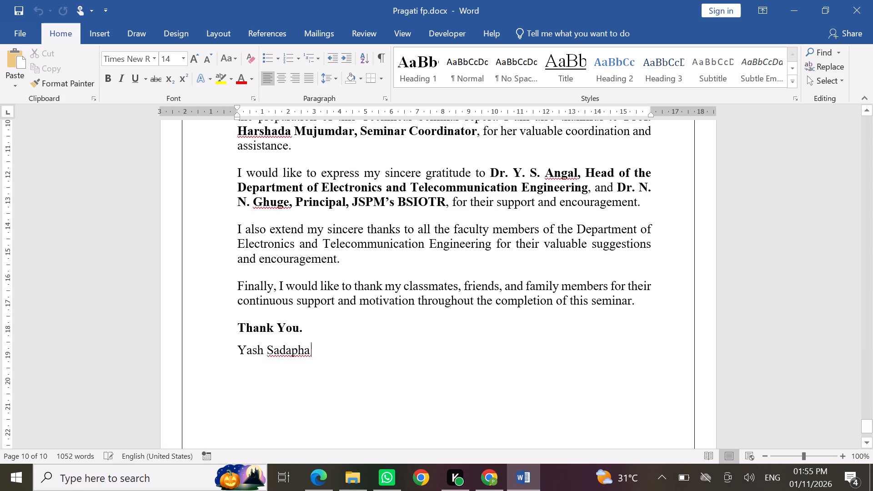
key(BackSpace)
key(BackSpace)
key(BackSpace)
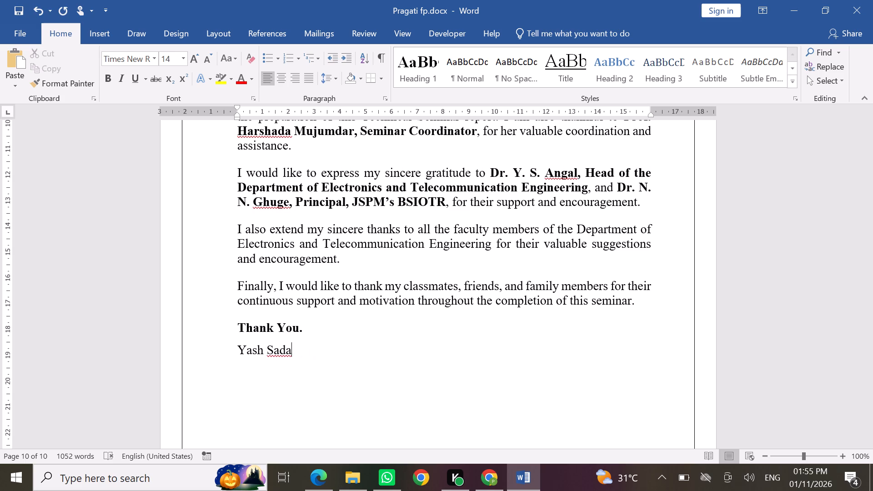
key(BackSpace)
key(BackSpace)
key(BackSpace)
key(BackSpace)
key(BackSpace)
key(BackSpace)
key(BackSpace)
key(BackSpace)
key(BackSpace)
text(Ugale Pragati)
Replace the Seminar Guide's name in the acknowledgement's second paragraph with the new guide's initials and surname, titled Prof.
scroll(316, 351, up, 1)
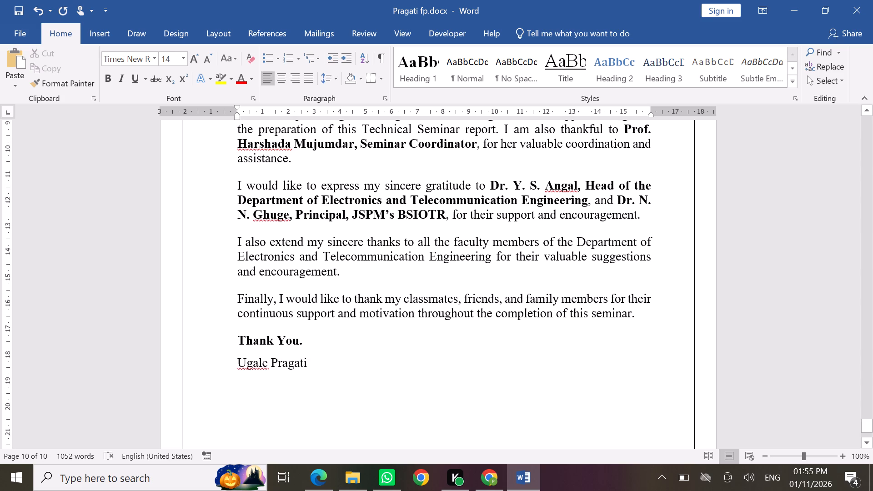
scroll(316, 351, up, 1)
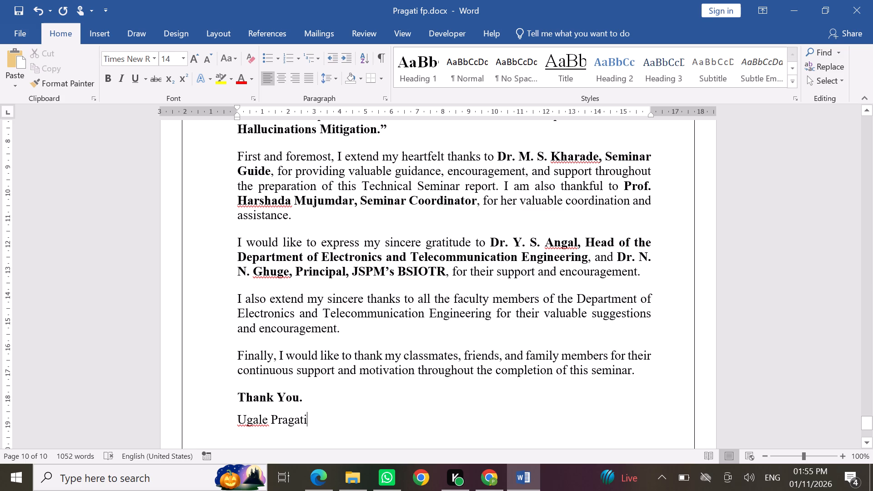
scroll(316, 351, up, 1)
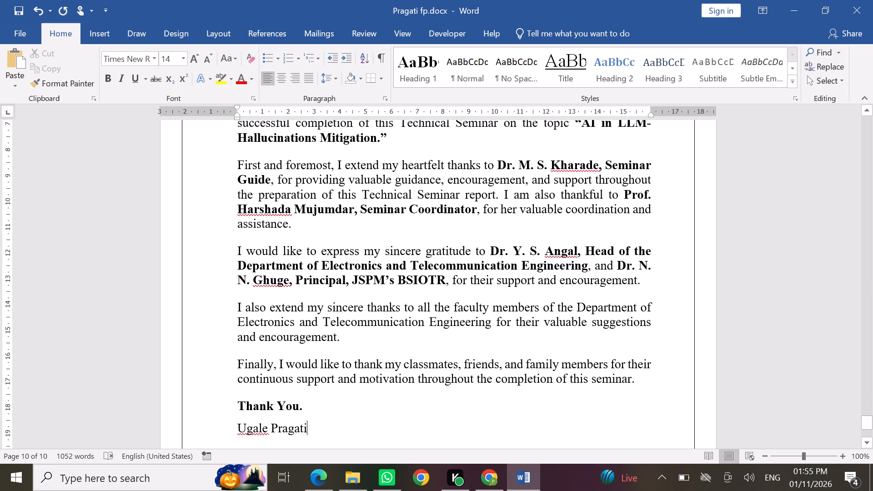
scroll(316, 351, up, 1)
scroll(610, 218, up, 1)
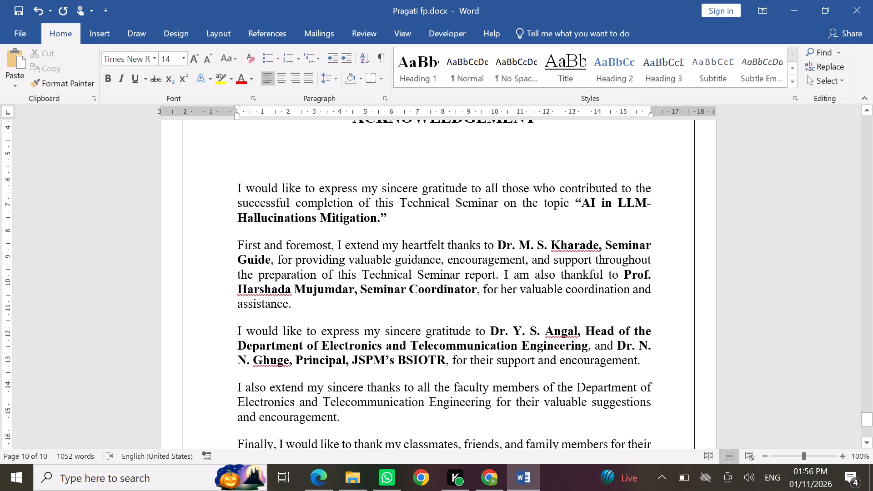
scroll(610, 218, up, 1)
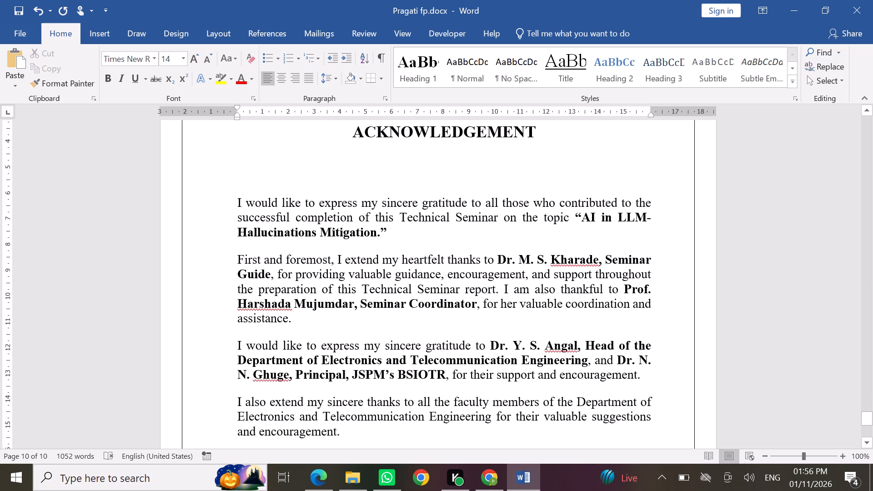
click(600, 260)
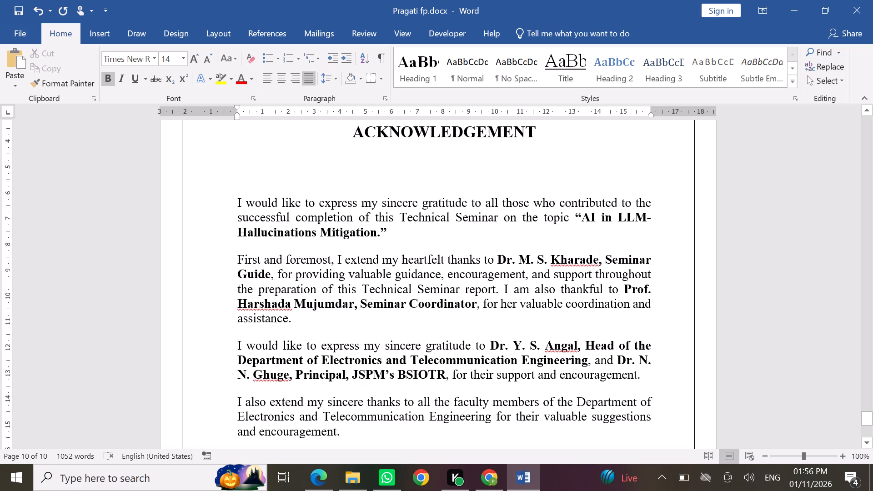
key(BackSpace)
key(BackSpace)
key(BackSpace)
key(BackSpace)
key(BackSpace)
key(BackSpace)
key(BackSpace)
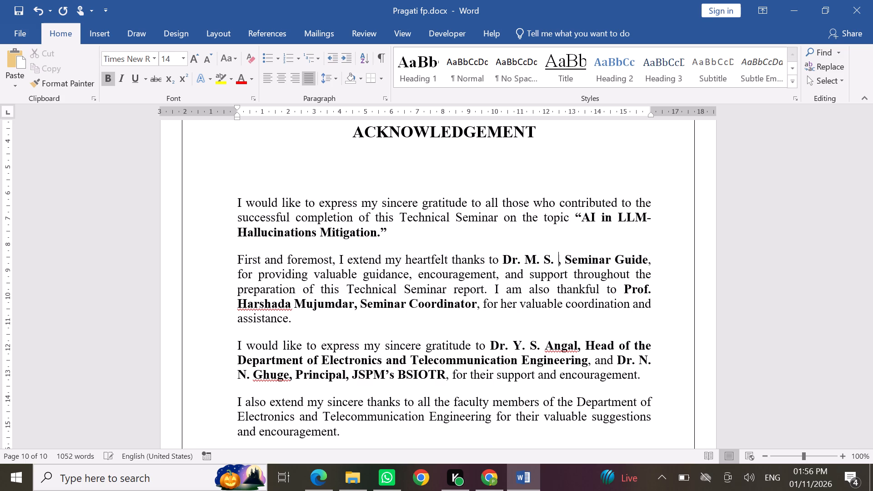
key(BackSpace)
key(BackSpace)
key(BackSpace)
key(BackSpace)
key(BackSpace)
key(BackSpace)
key(BackSpace)
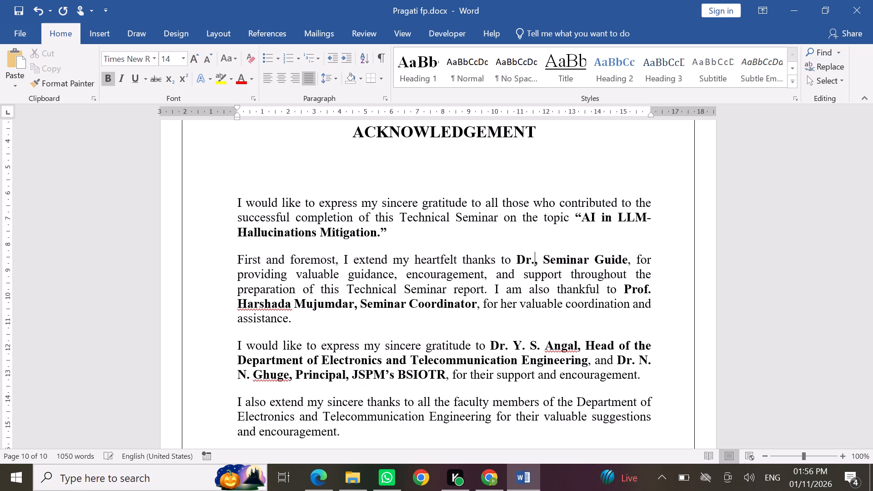
key(BackSpace)
key(BackSpace)
key(BackSpace)
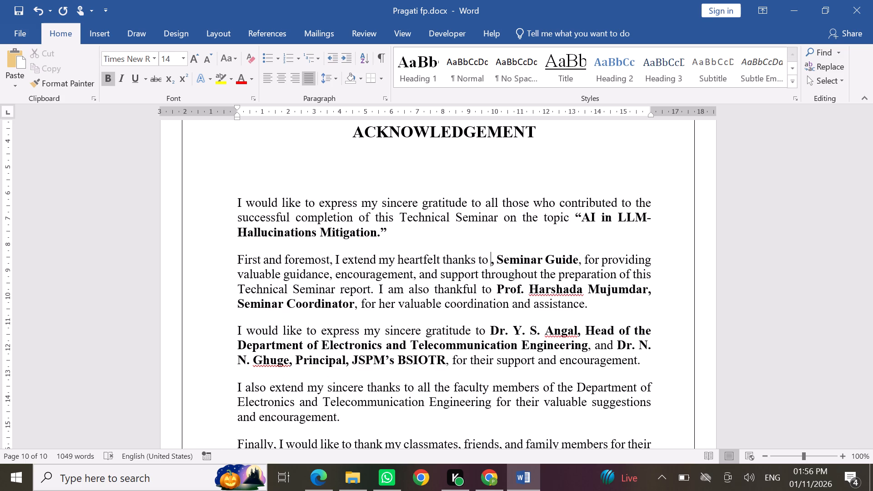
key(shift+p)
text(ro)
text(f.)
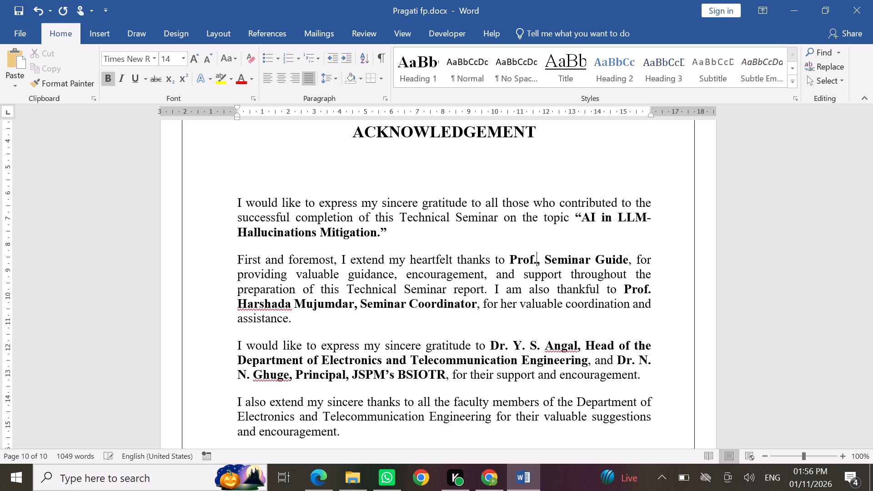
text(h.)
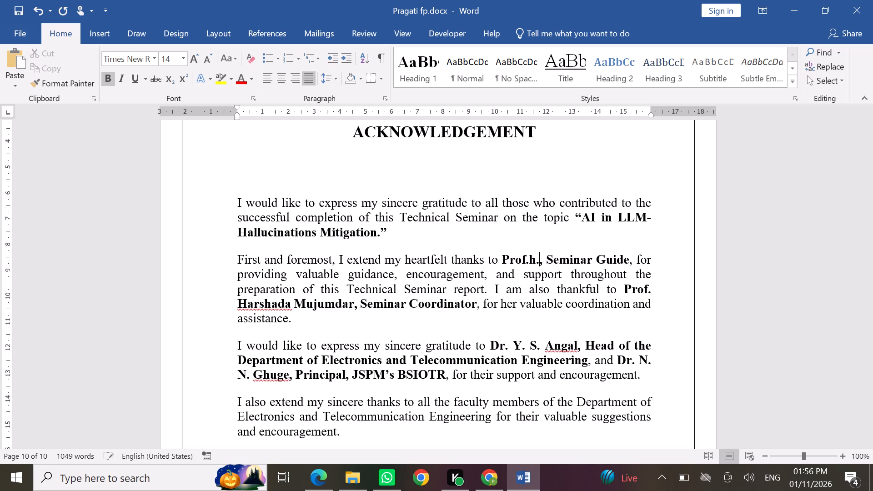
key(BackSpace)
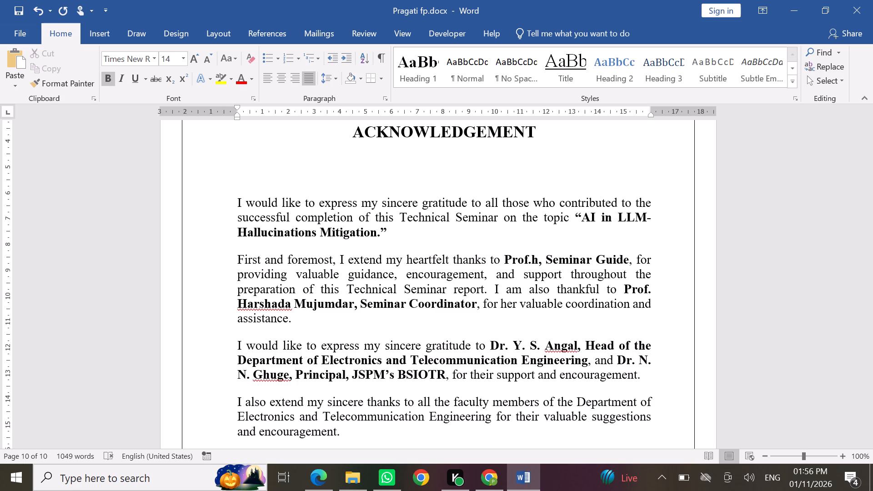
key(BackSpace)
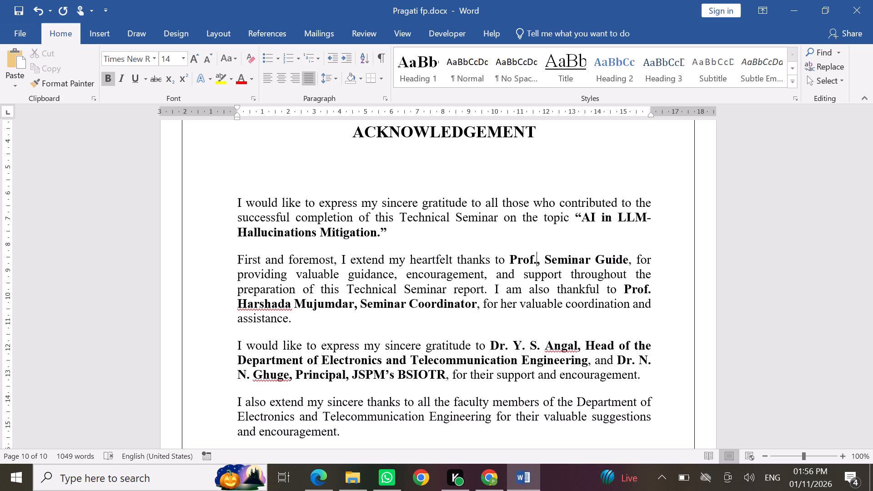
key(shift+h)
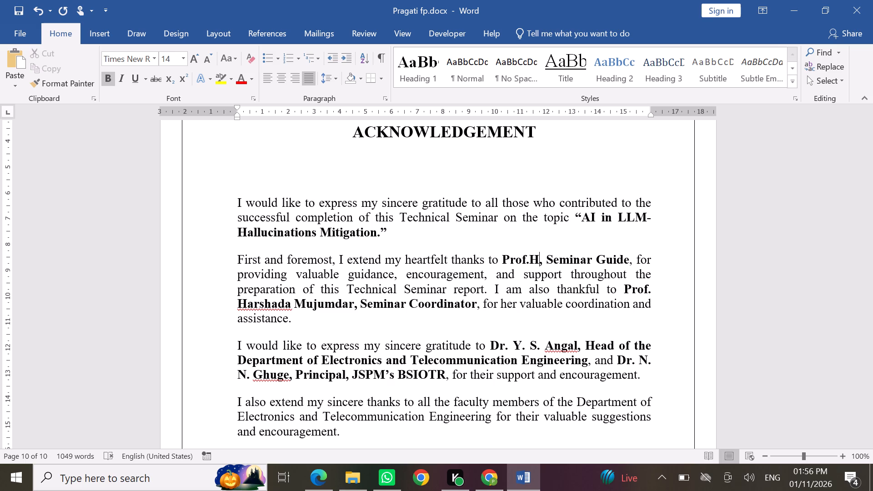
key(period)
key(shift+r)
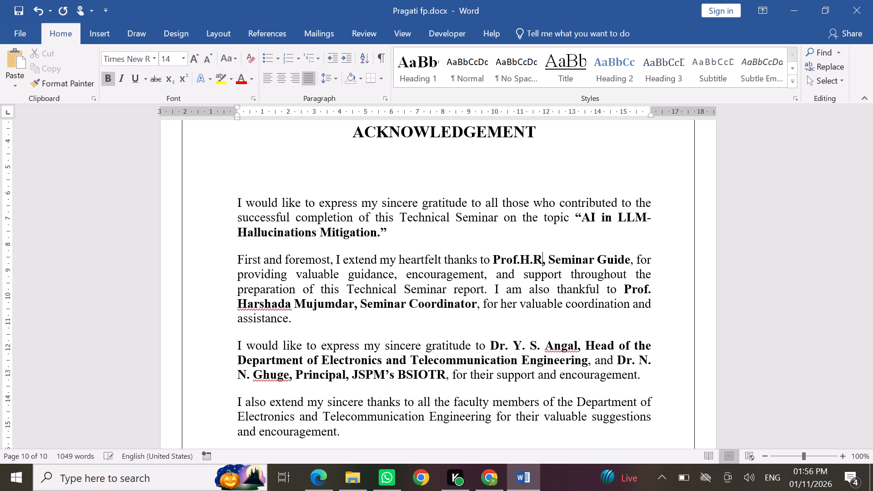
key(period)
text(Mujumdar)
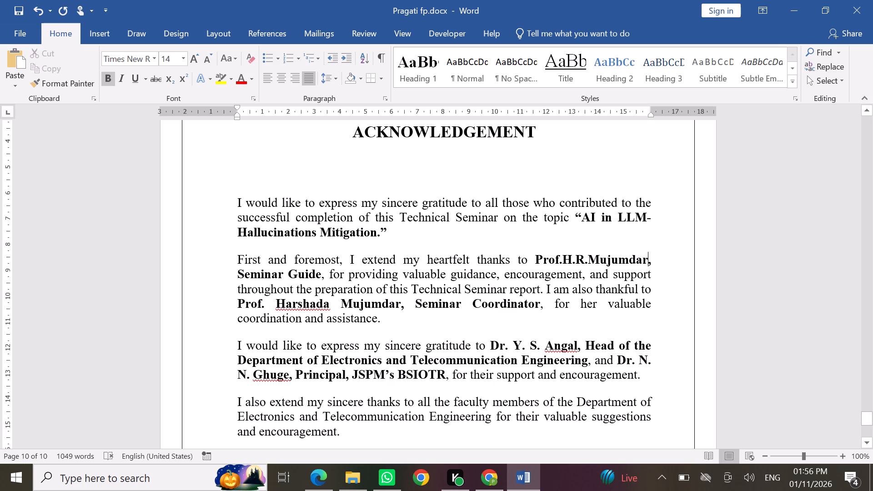
Replace the Seminar Coordinator's name in the acknowledgement's second paragraph with the new coordinator's initials and surname, titled Dr.
click(400, 303)
key(BackSpace)
key(BackSpace)
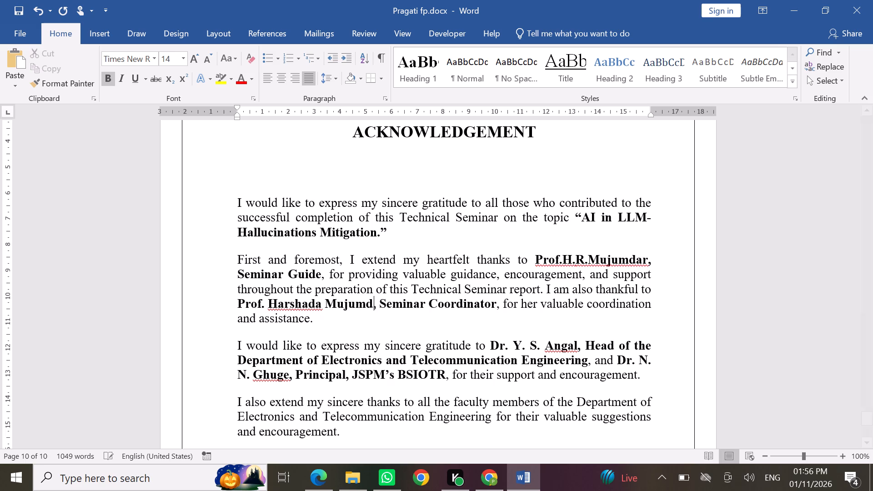
key(BackSpace)
key(BackSpace)
key(BackSpace)
key(BackSpace)
key(BackSpace)
key(BackSpace)
key(BackSpace)
key(BackSpace)
key(BackSpace)
key(BackSpace)
key(BackSpace)
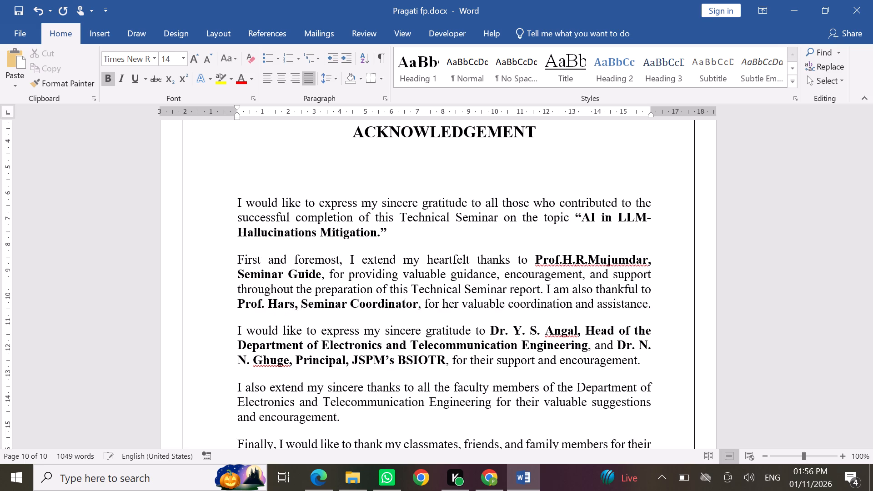
key(BackSpace)
key(BackSpace)
key(BackSpace)
key(BackSpace)
key(BackSpace)
key(BackSpace)
key(BackSpace)
key(BackSpace)
key(BackSpace)
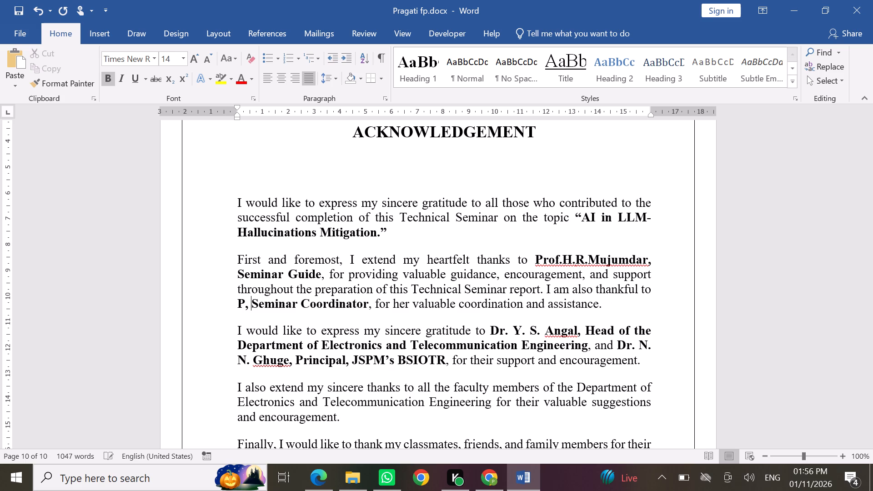
key(BackSpace)
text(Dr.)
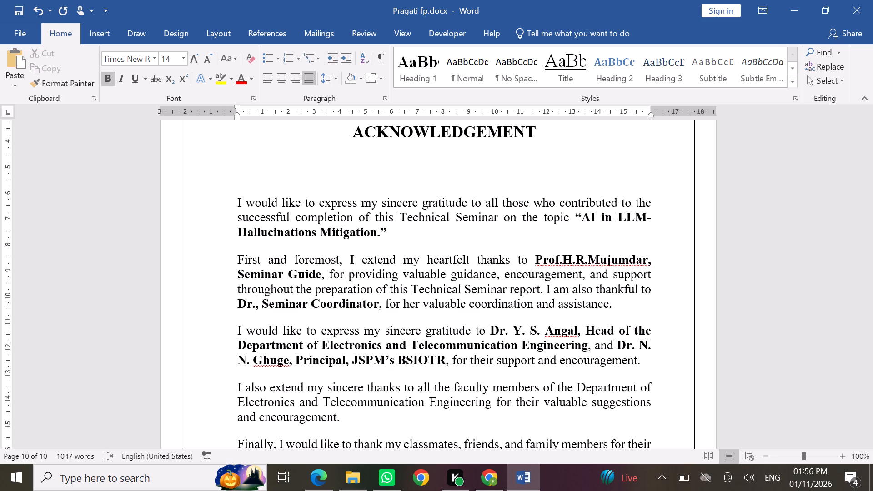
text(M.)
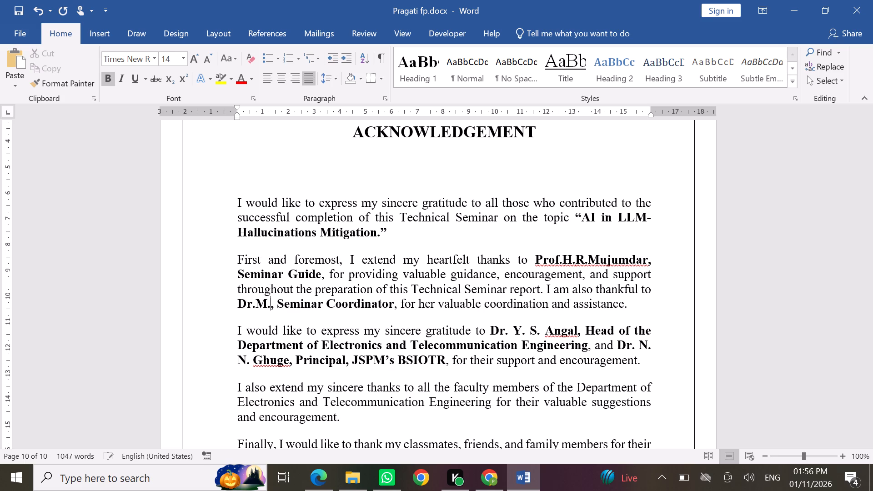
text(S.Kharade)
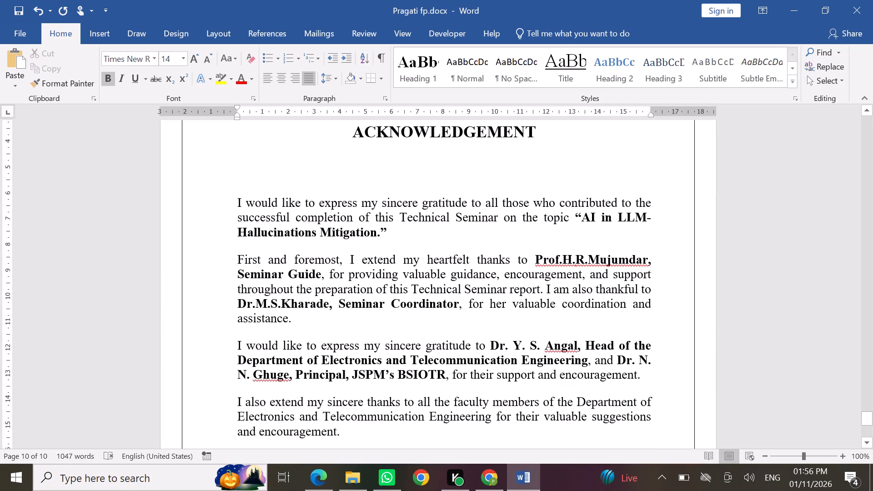
Replace the seminar topic in the acknowledgement's first paragraph with "Strategic Implementation of Gen AI in Organisational Settings".
click(379, 234)
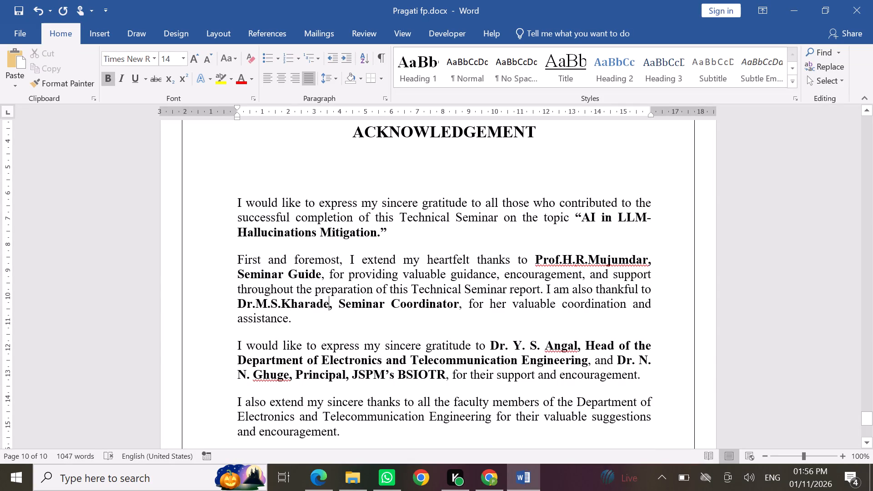
click(373, 232)
key(Left)
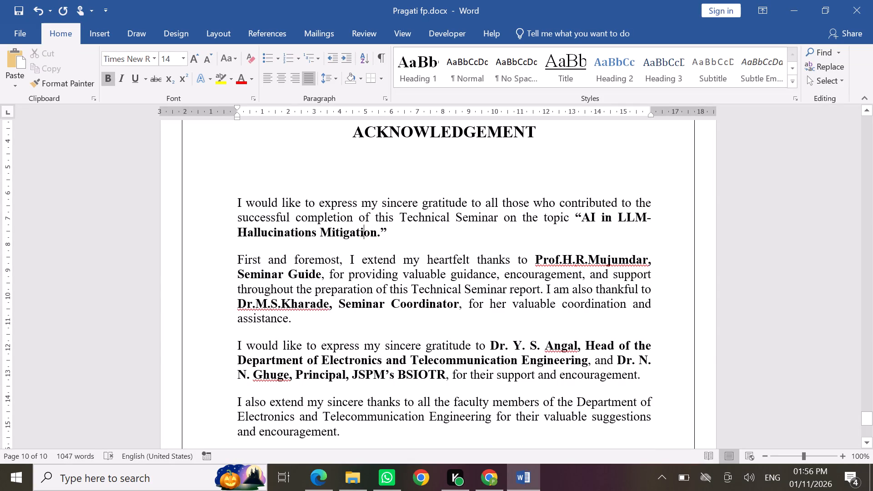
key(BackSpace)
key(BackSpace)
key(BackSpace)
key(BackSpace)
key(BackSpace)
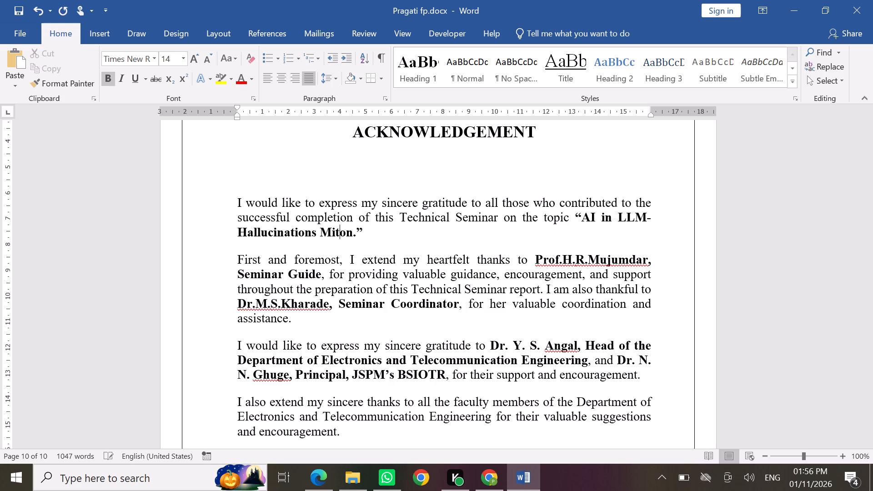
key(Right)
key(Right)
key(BackSpace)
key(BackSpace)
key(BackSpace)
key(BackSpace)
key(BackSpace)
key(BackSpace)
key(BackSpace)
key(BackSpace)
key(BackSpace)
key(BackSpace)
key(BackSpace)
key(BackSpace)
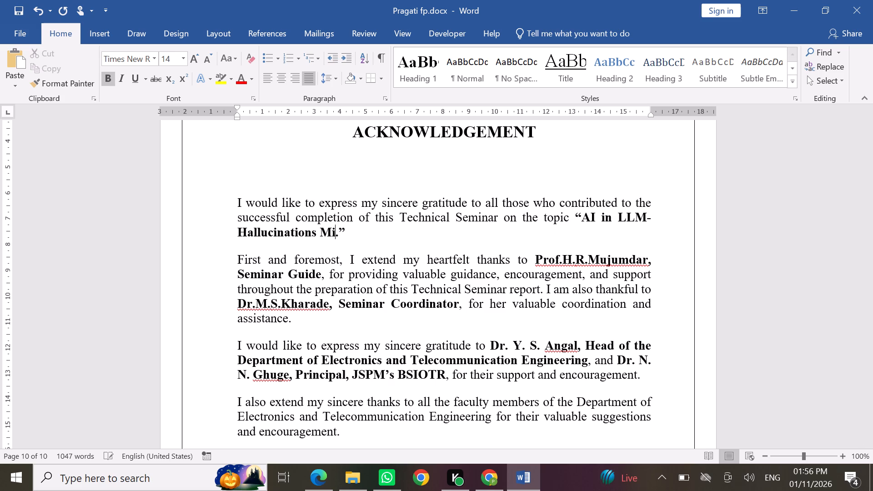
key(BackSpace)
key(BackSpace)
key(BackSpace)
key(BackSpace)
key(BackSpace)
key(BackSpace)
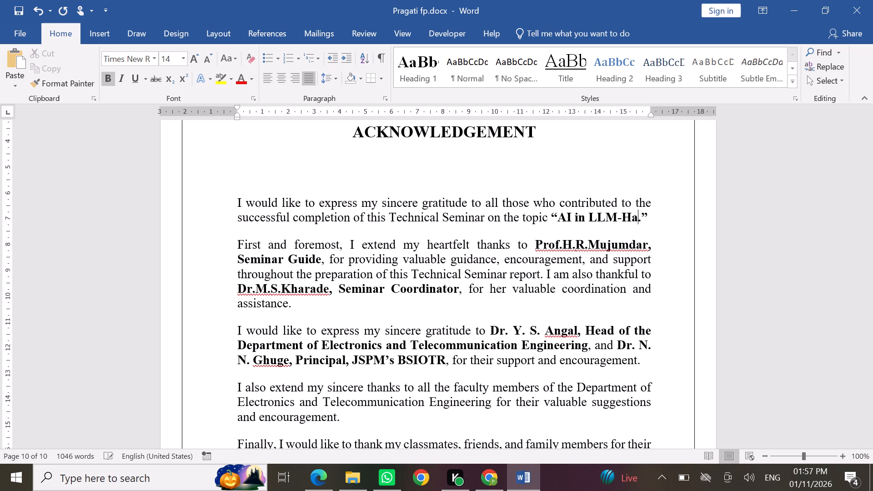
key(BackSpace)
key(BackSpace)
key(BackSpace)
key(BackSpace)
key(BackSpace)
key(BackSpace)
key(BackSpace)
key(BackSpace)
key(BackSpace)
key(BackSpace)
key(BackSpace)
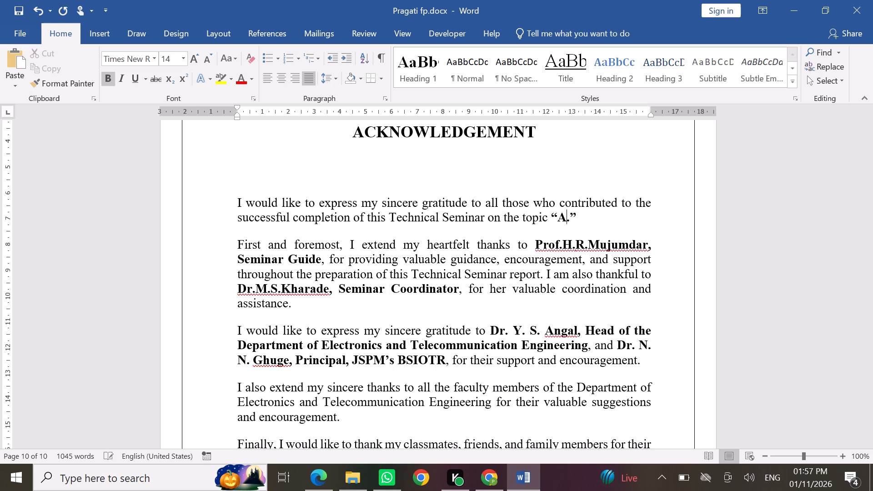
key(BackSpace)
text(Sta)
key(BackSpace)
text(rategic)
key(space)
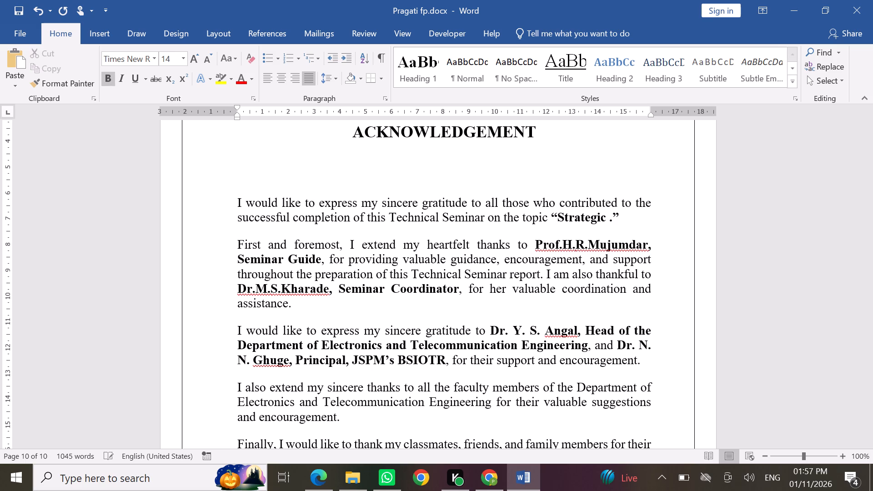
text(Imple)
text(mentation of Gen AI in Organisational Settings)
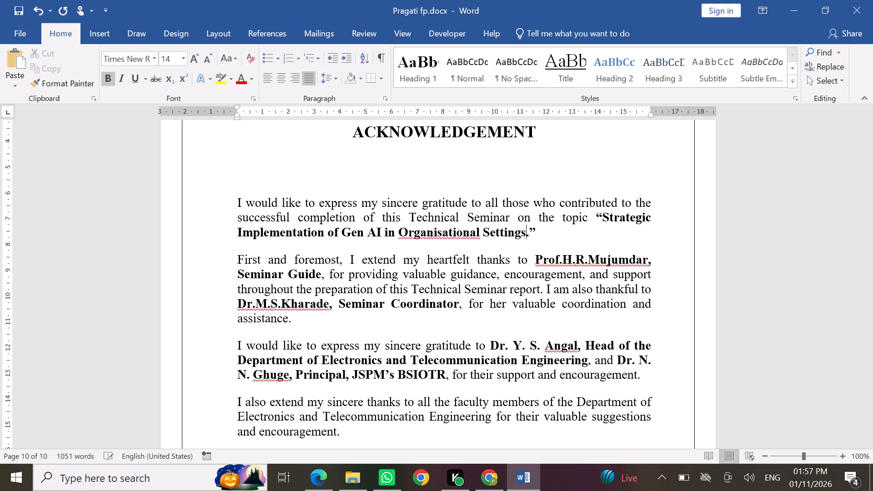
Review the edited acknowledgement page, checking its text, closing name and the spacing above the heading.
scroll(445, 246, down, 5)
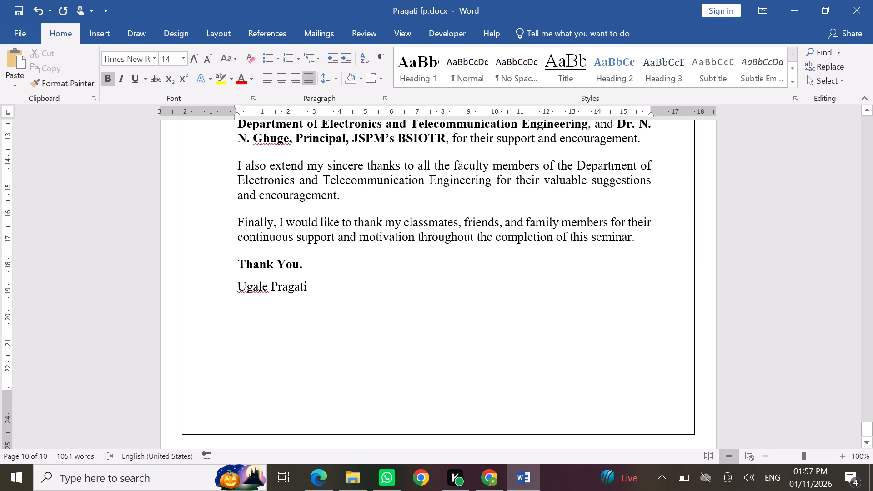
scroll(445, 246, down, 1)
scroll(445, 246, right, 1)
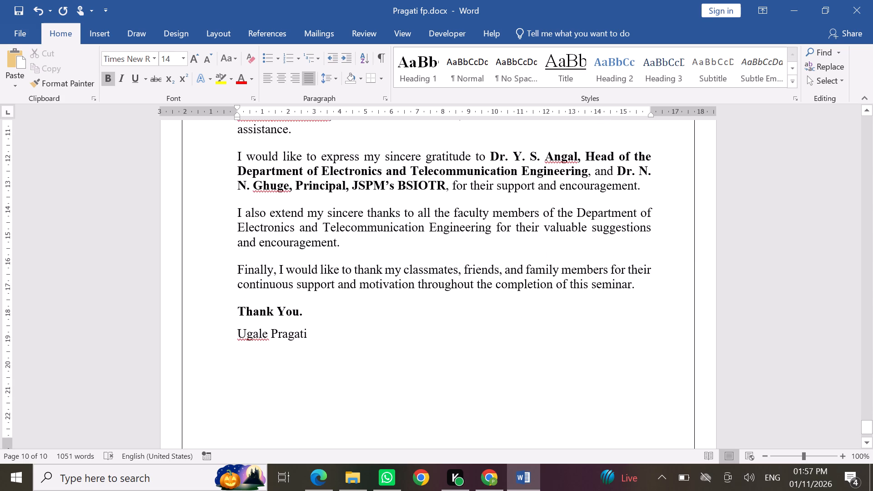
scroll(445, 246, down, 2)
scroll(445, 246, up, 3)
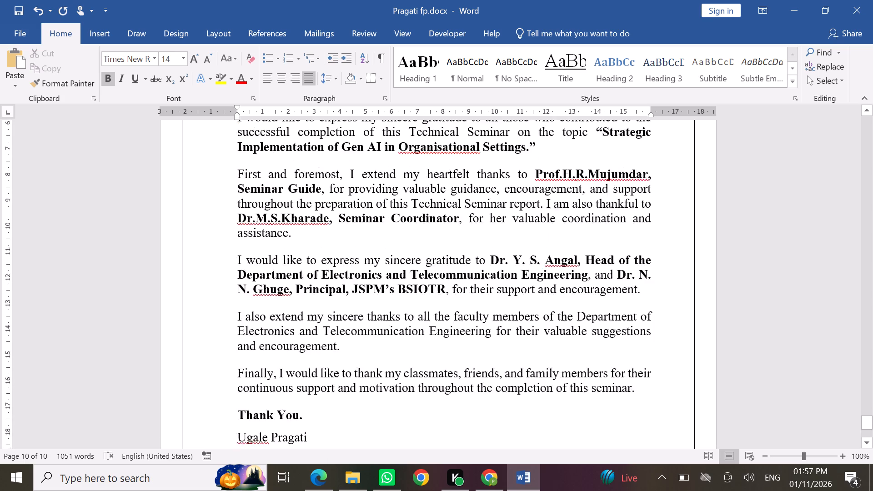
scroll(445, 246, up, 3)
scroll(445, 246, right, 1)
scroll(445, 246, down, 1)
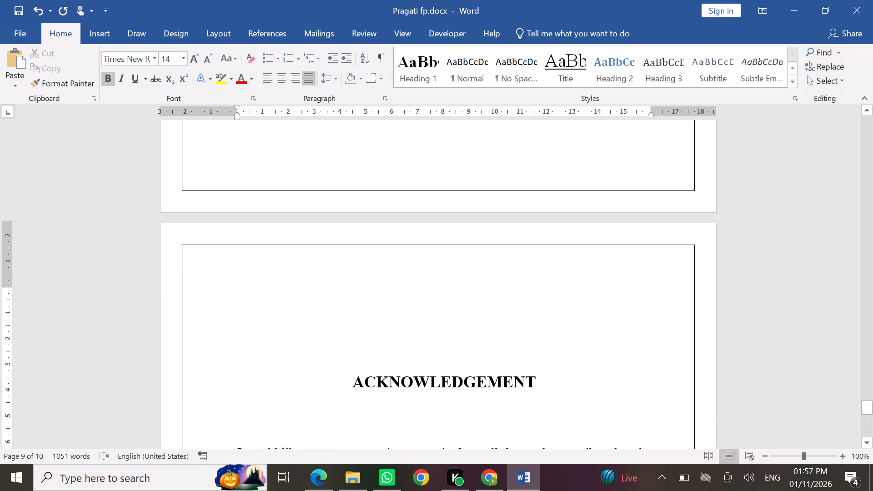
scroll(445, 246, down, 2)
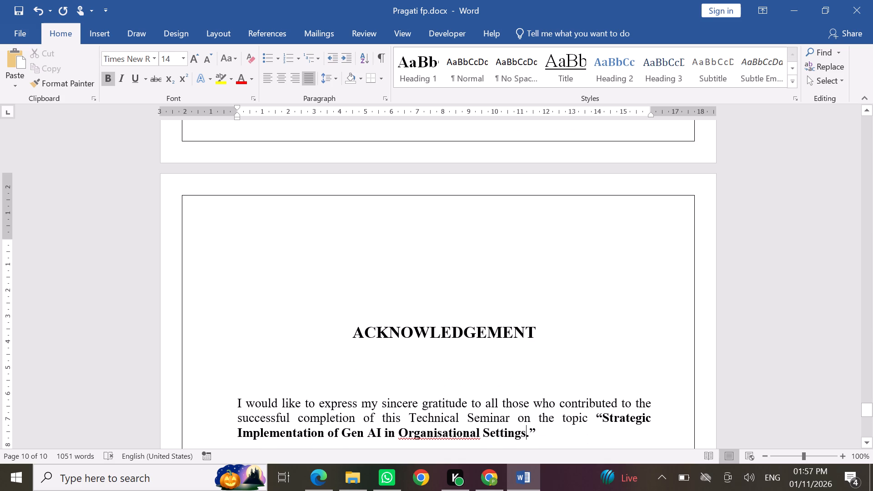
scroll(445, 246, down, 1)
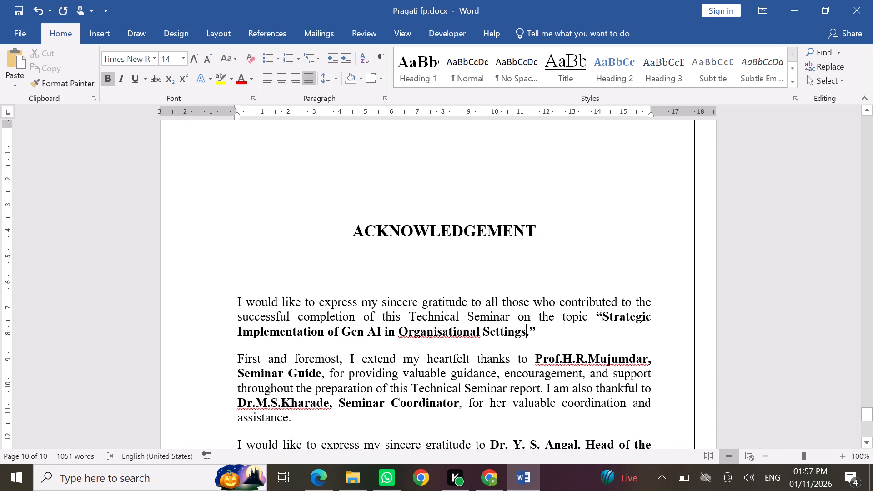
scroll(445, 246, down, 1)
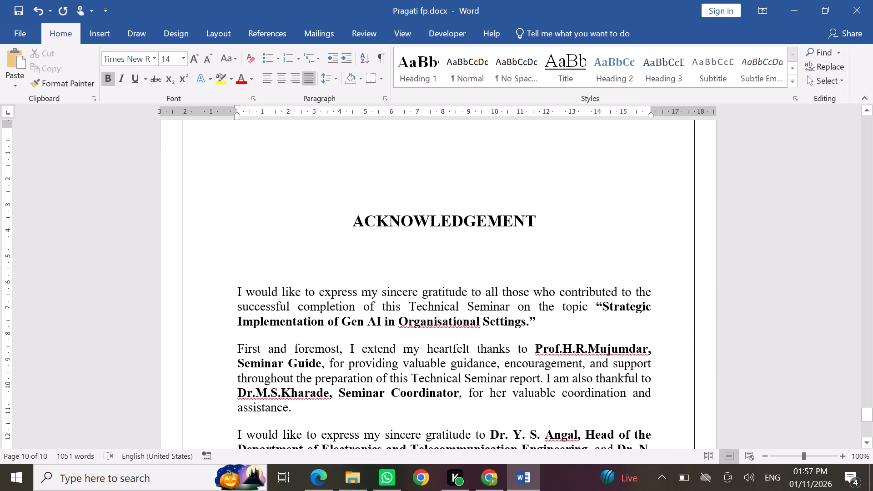
Open yash fp.docx from the Downloads folder and examine its certificate and acknowledgement page layout for comparison.
click(360, 472)
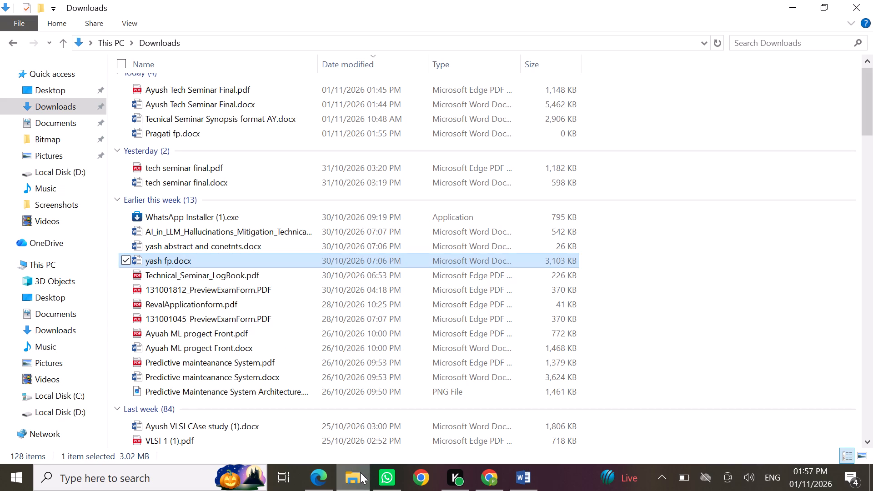
double_click(284, 257)
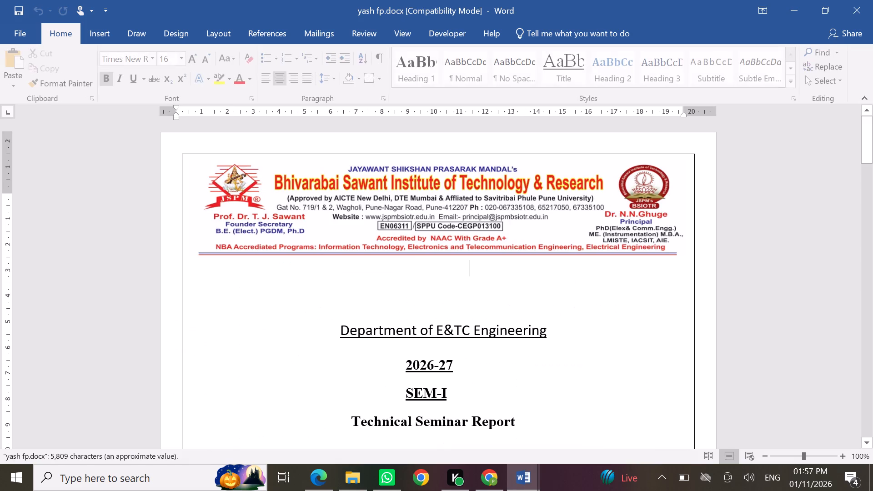
scroll(506, 326, down, 20)
scroll(506, 326, down, 9)
scroll(506, 326, up, 1)
scroll(506, 326, down, 20)
scroll(506, 326, down, 9)
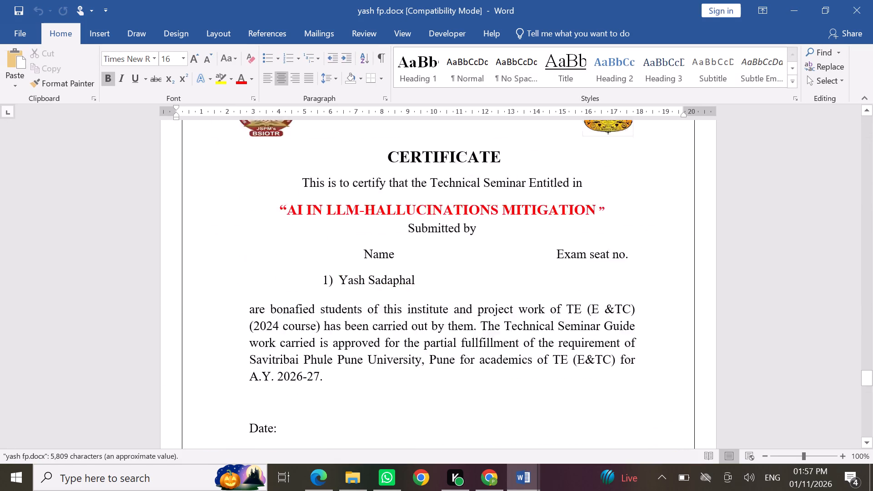
scroll(506, 326, down, 2)
scroll(506, 326, up, 5)
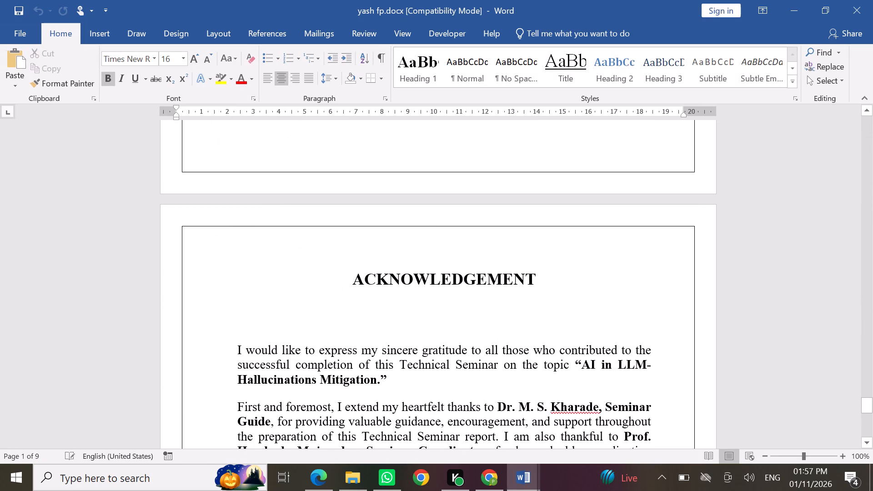
scroll(506, 326, up, 2)
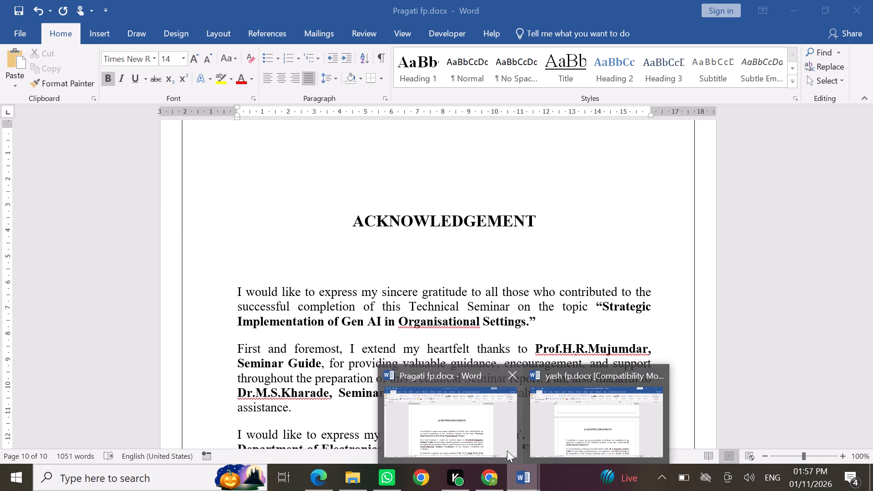
Switch back to Pragati fp.docx and remove the extra blank lines above the ACKNOWLEDGEMENT heading.
click(507, 451)
scroll(516, 336, up, 1)
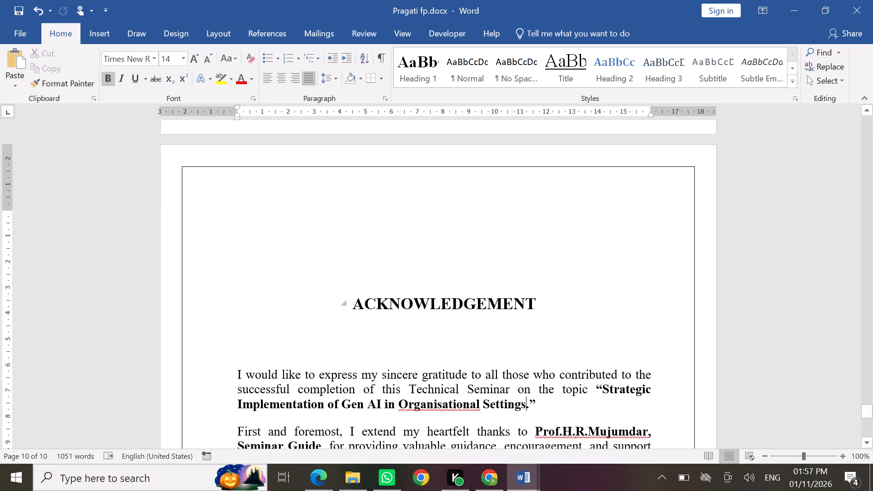
click(438, 283)
key(BackSpace)
key(BackSpace)
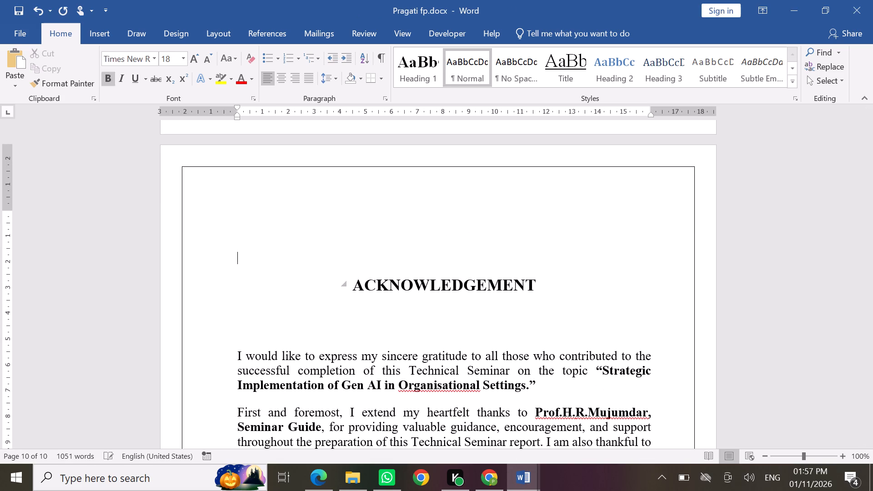
key(BackSpace)
key(BackSpace)
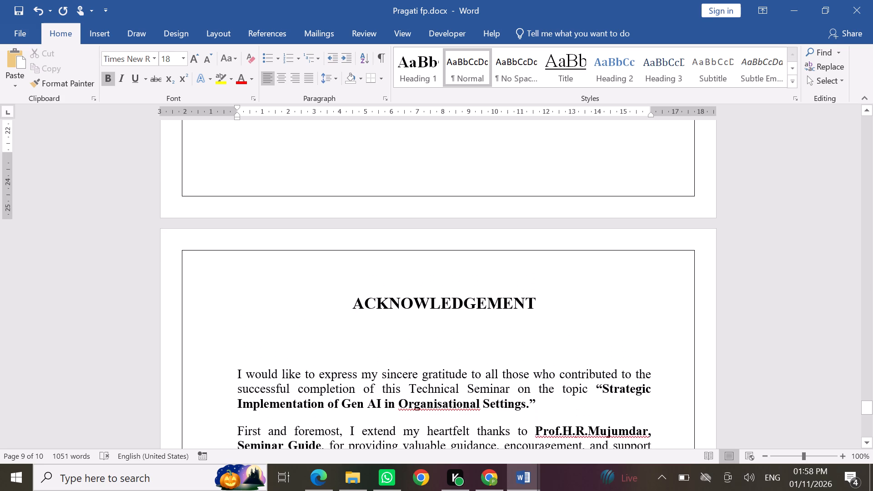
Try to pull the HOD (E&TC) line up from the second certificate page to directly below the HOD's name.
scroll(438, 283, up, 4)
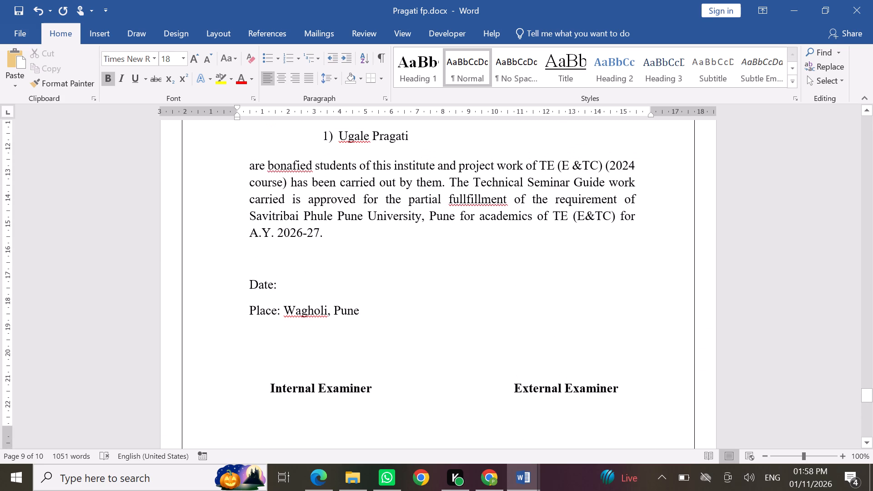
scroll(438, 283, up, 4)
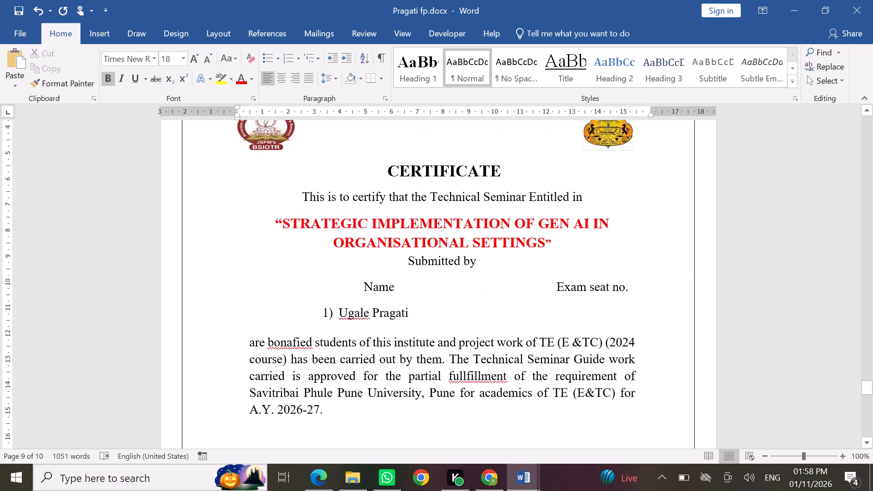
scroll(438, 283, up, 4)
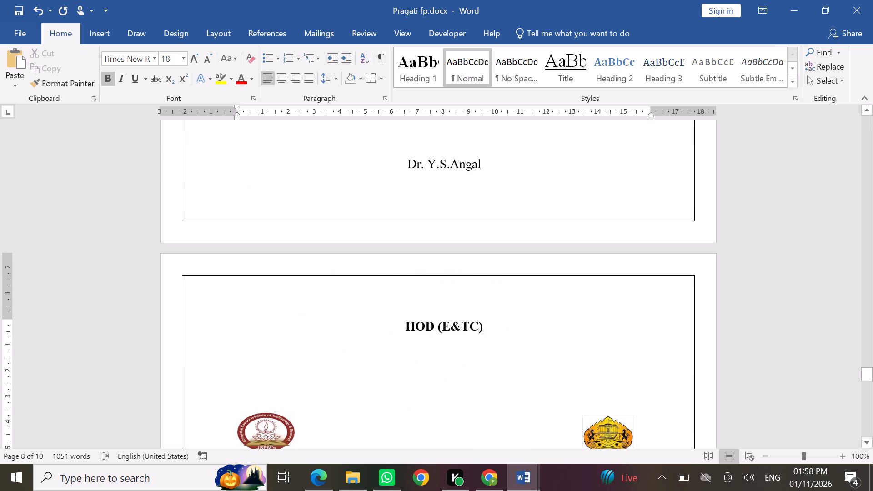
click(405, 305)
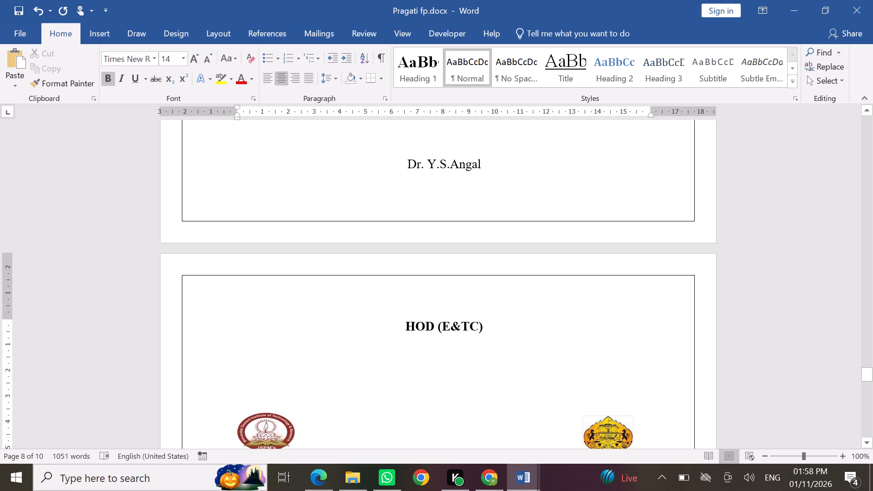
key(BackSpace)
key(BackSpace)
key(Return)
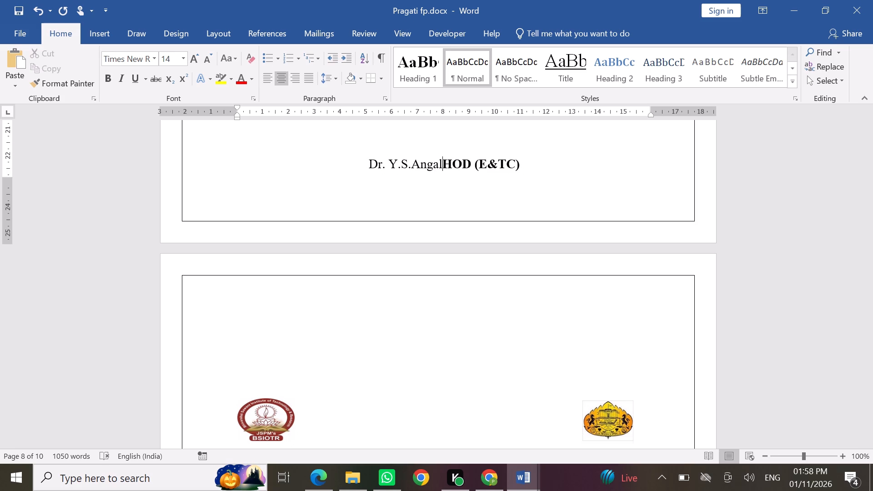
Remove a blank line above the HOD's name on the first certificate to bring HOD (E&TC) onto the same page.
scroll(405, 305, up, 2)
scroll(464, 212, up, 1)
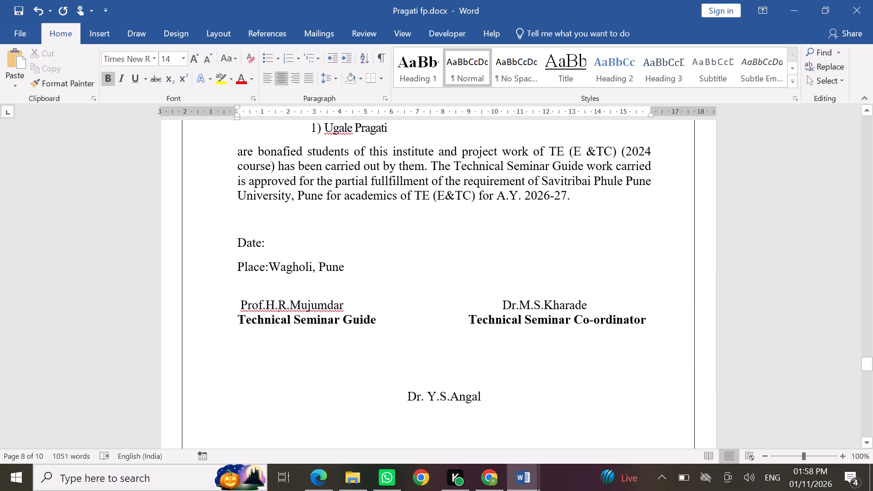
scroll(464, 212, up, 2)
scroll(464, 212, down, 1)
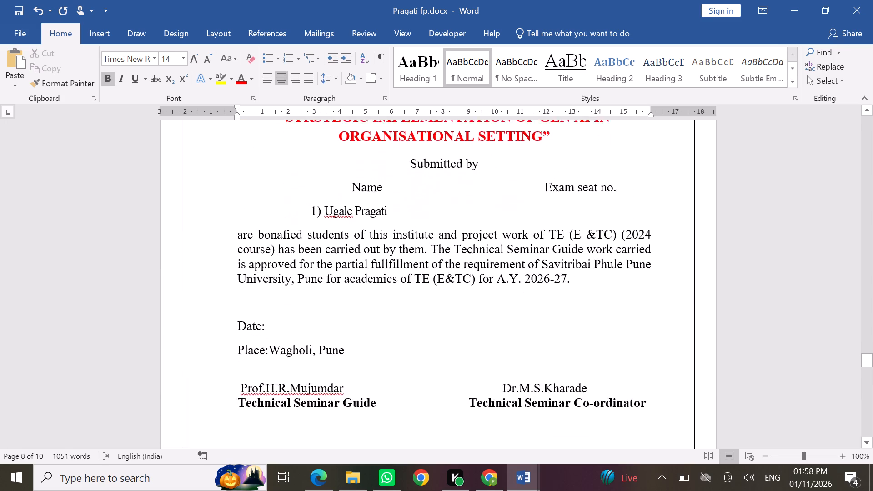
scroll(464, 212, down, 2)
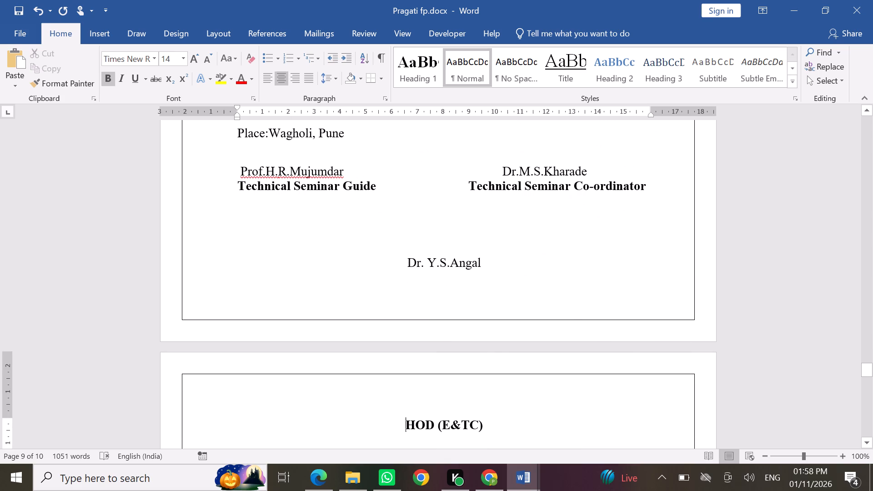
click(444, 231)
key(BackSpace)
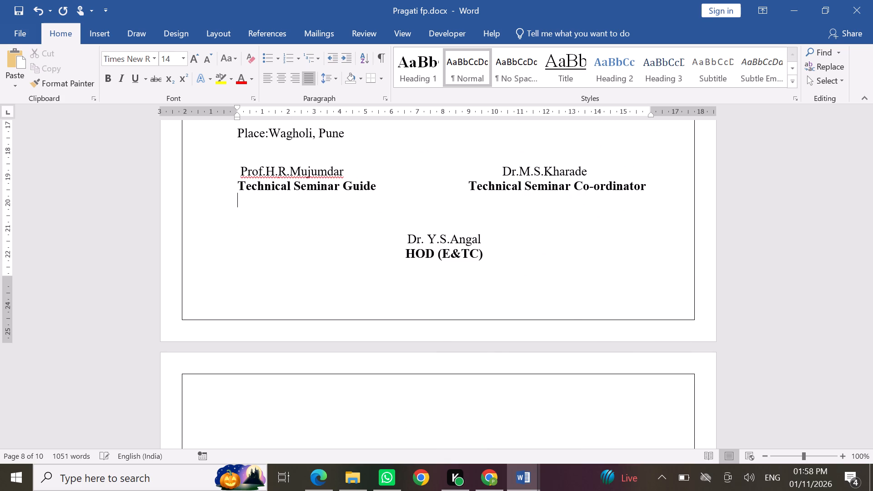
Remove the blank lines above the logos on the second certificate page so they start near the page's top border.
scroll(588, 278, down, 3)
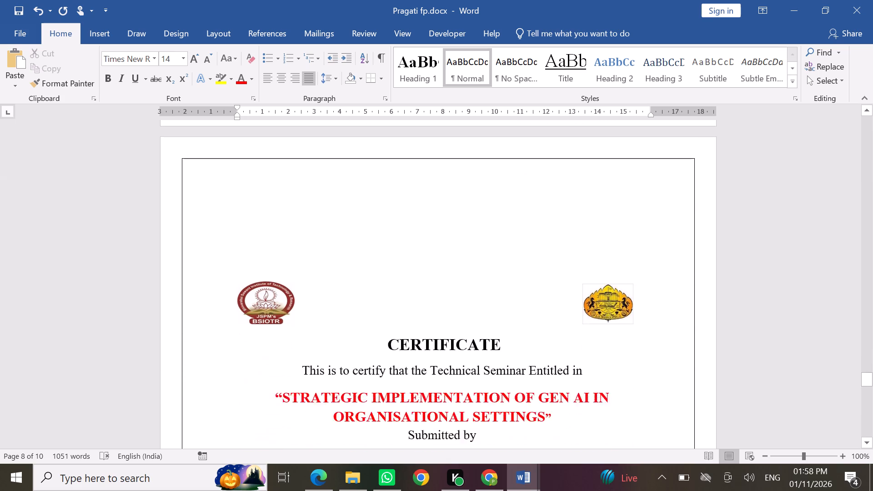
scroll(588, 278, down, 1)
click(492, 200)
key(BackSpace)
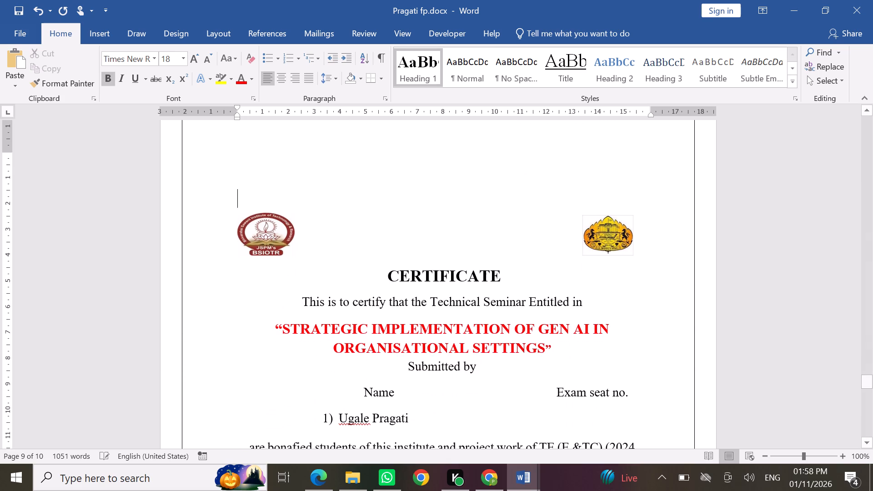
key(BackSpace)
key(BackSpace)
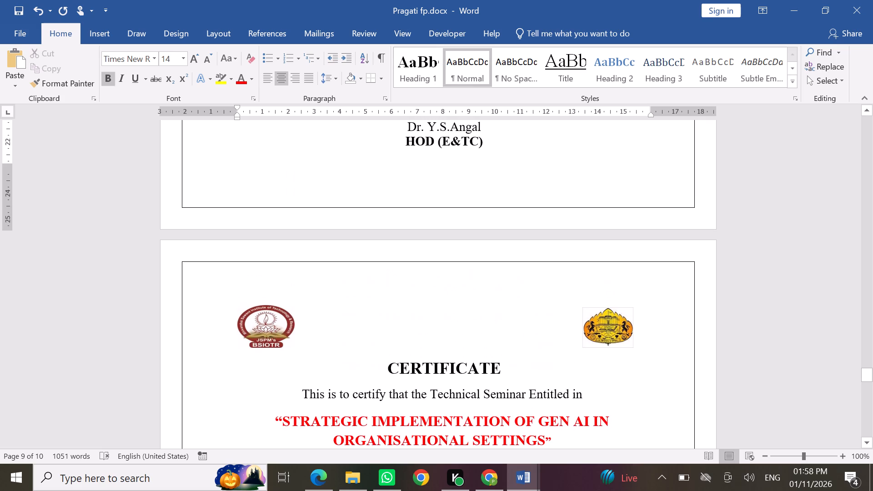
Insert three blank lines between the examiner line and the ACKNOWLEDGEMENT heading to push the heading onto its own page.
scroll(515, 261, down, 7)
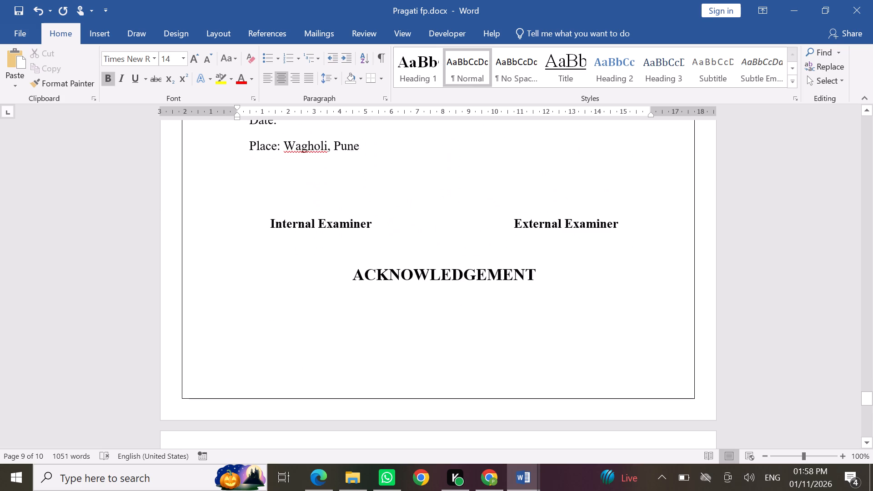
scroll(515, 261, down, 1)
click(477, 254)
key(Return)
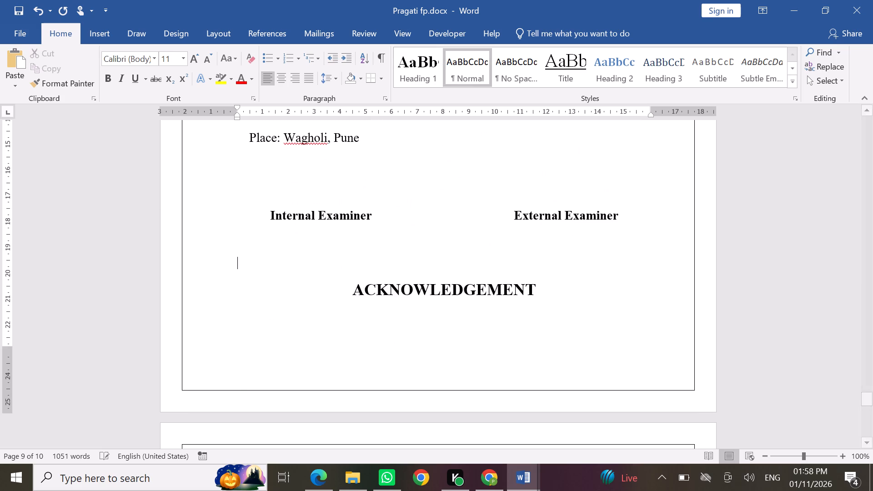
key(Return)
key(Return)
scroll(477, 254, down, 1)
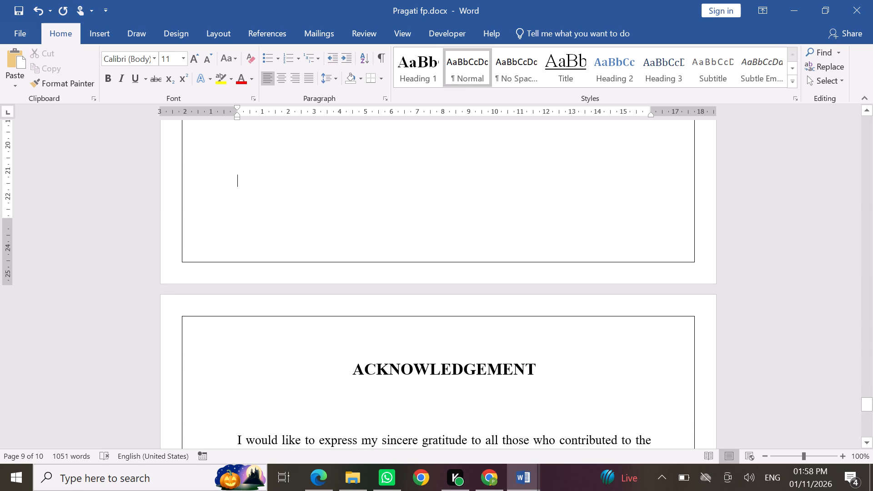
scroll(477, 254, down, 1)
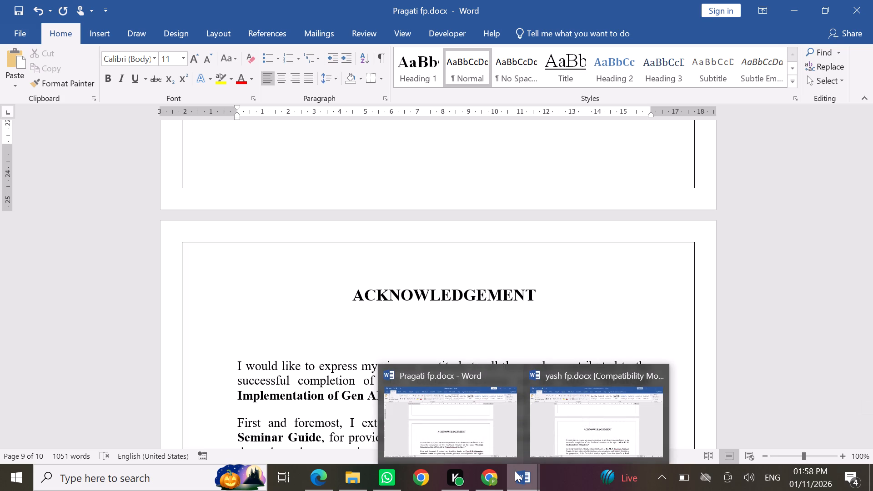
Compare the ACKNOWLEDGEMENT page's position with the one in yash fp.docx and return to Pragati fp.docx.
click(510, 430)
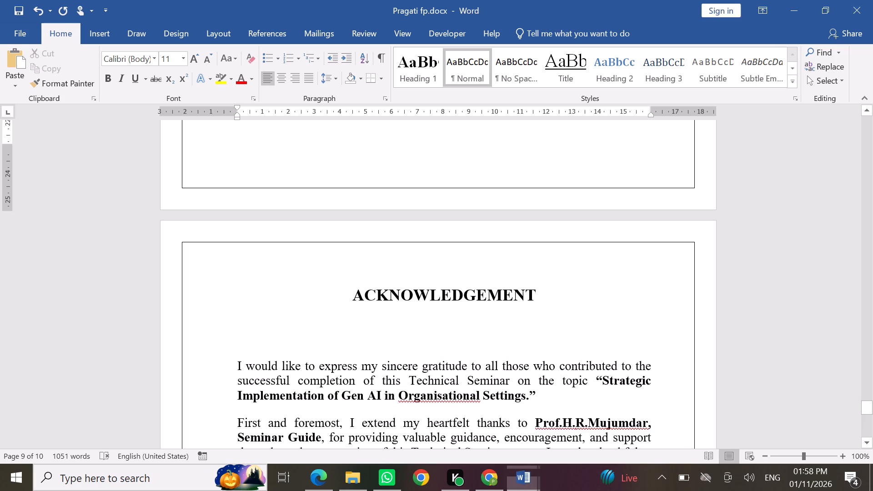
click(581, 422)
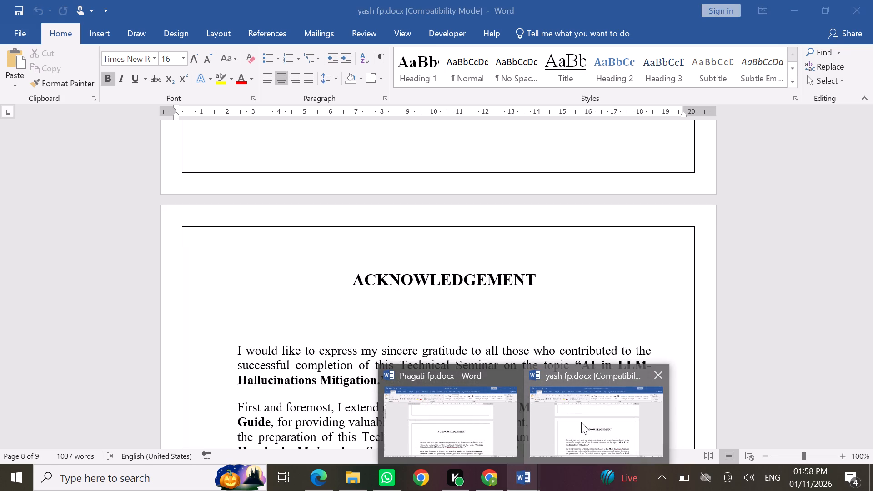
click(489, 457)
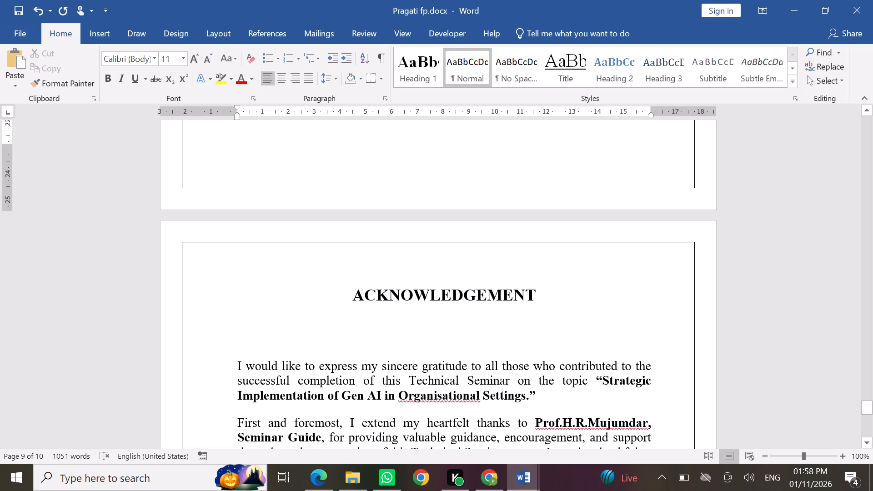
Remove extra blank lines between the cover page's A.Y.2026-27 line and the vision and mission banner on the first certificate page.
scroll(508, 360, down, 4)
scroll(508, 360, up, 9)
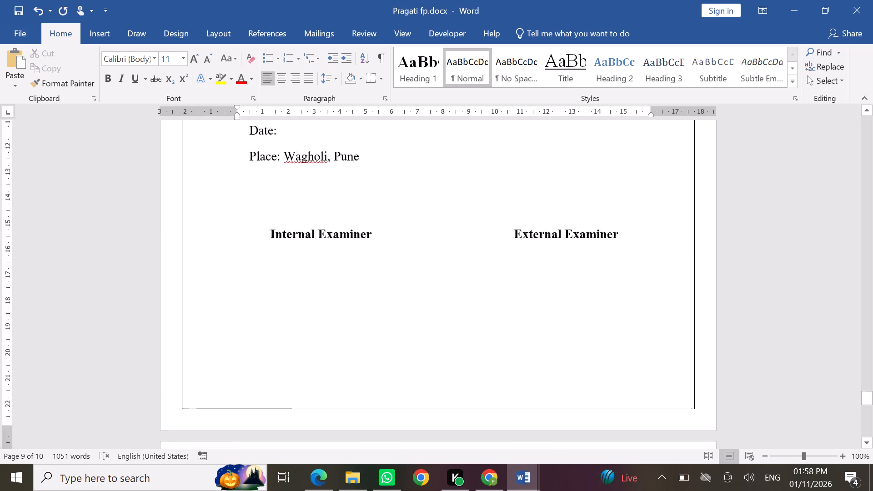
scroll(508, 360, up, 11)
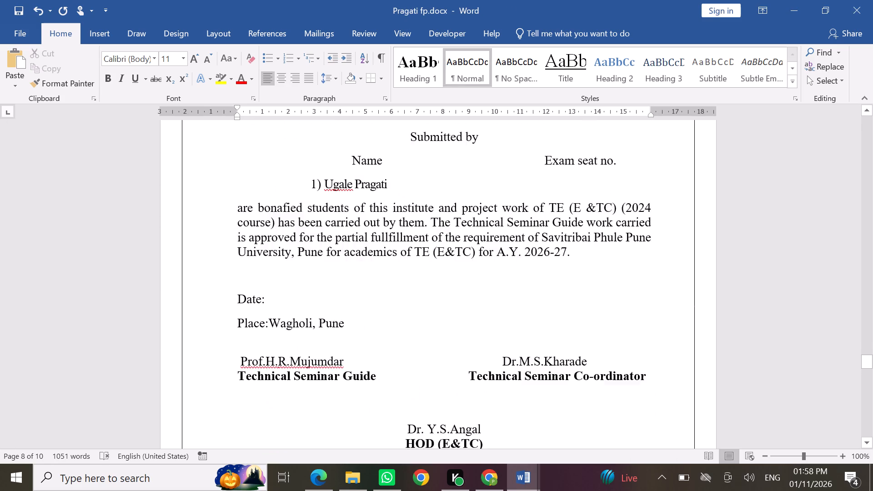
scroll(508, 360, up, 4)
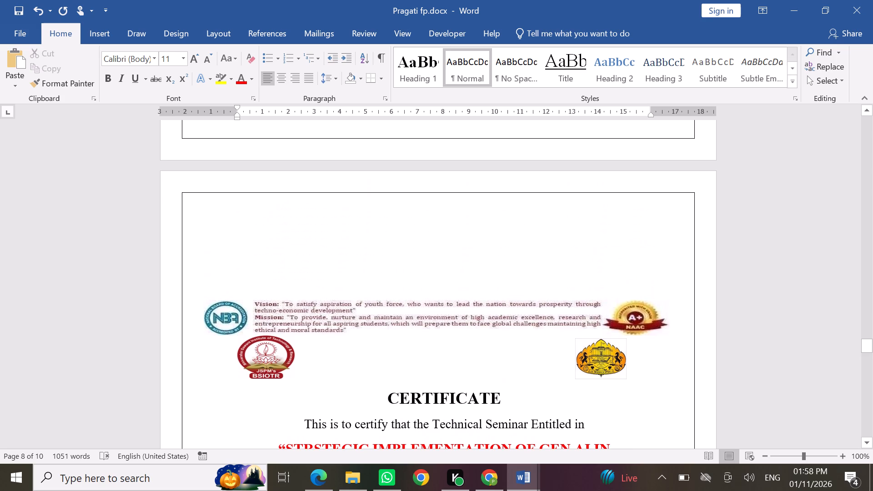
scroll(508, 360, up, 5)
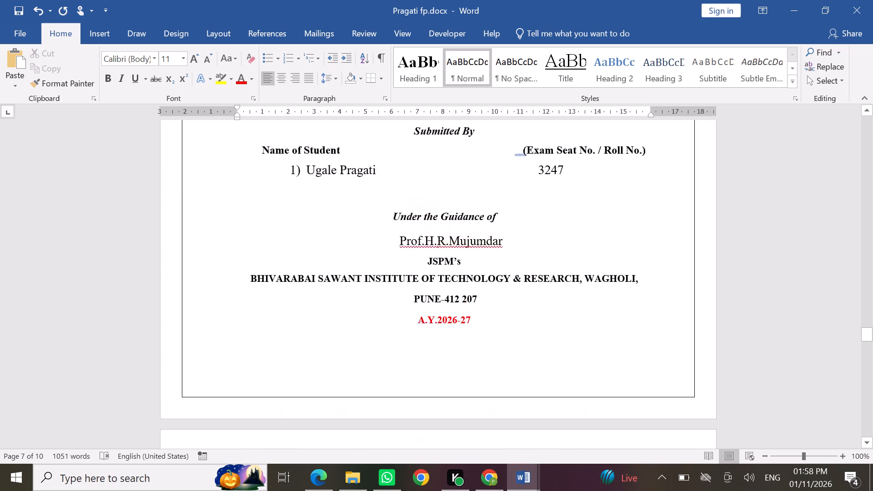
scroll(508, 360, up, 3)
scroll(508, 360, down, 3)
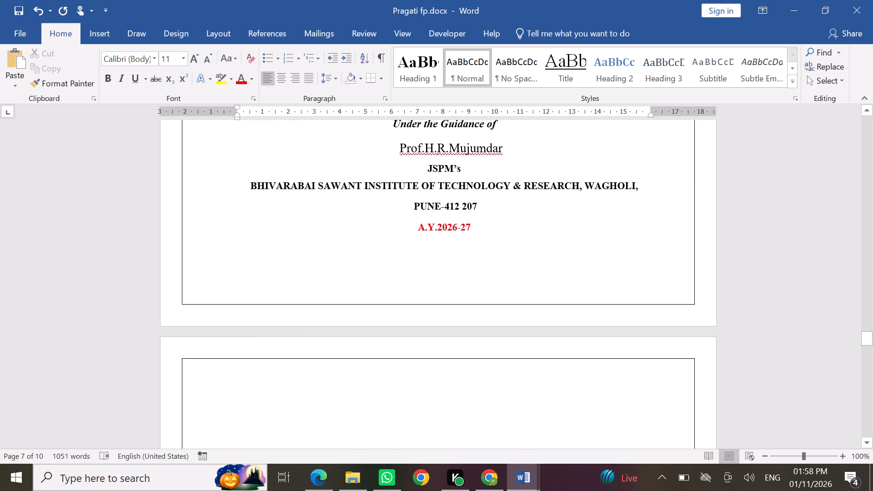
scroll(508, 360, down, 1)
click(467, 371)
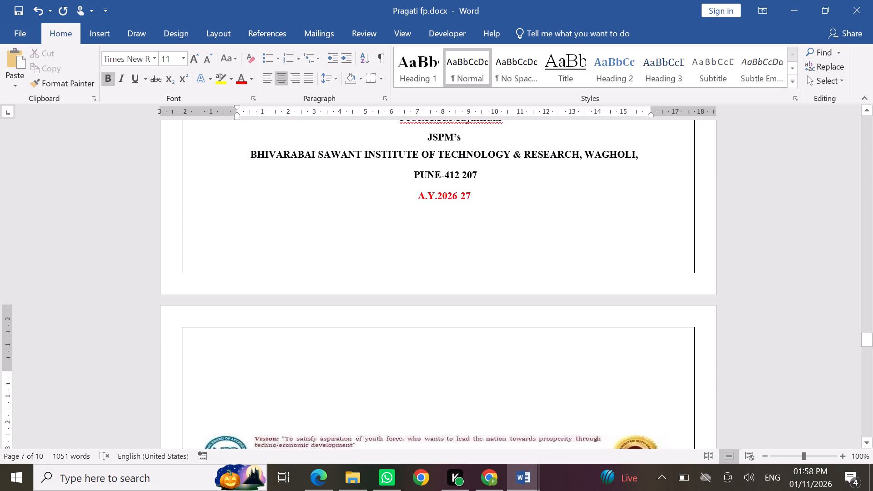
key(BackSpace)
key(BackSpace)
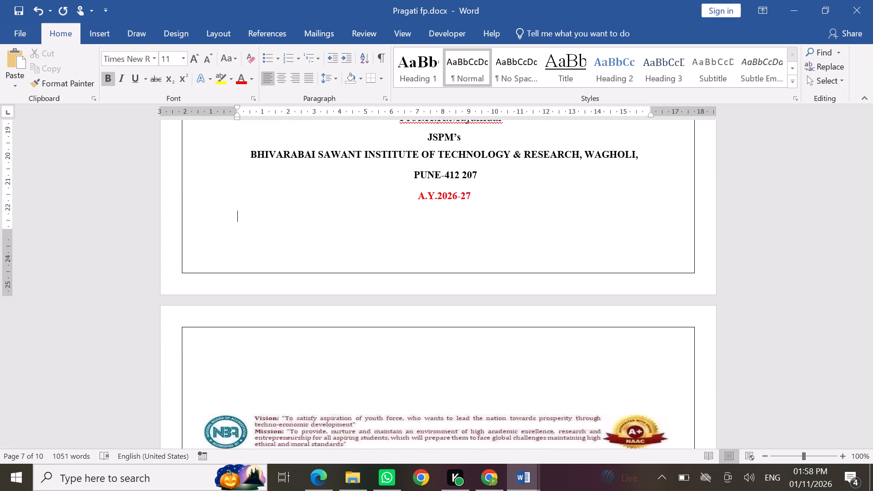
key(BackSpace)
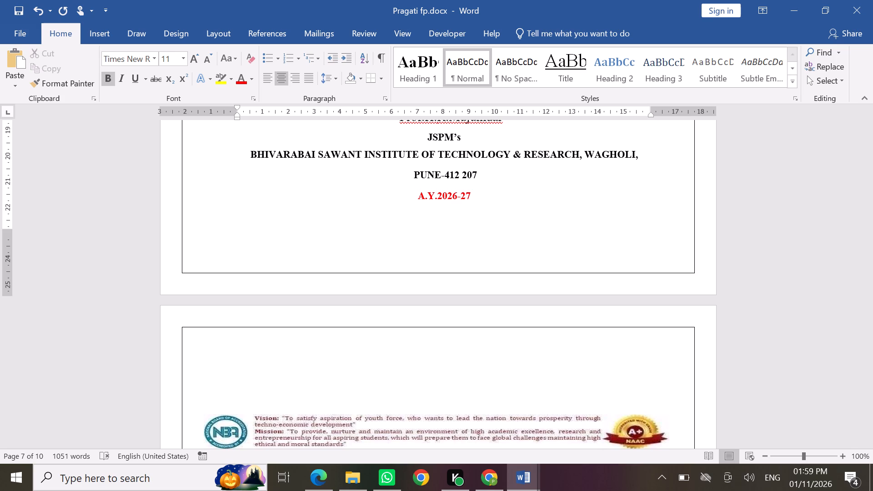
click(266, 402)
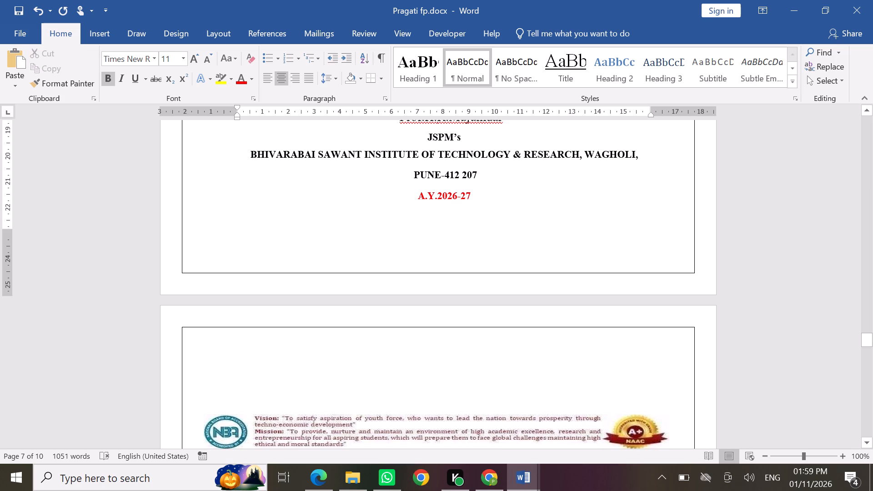
Review the first certificate, the cover page and the preceding front pages of Pragati fp.docx for layout and spacing.
scroll(258, 308, down, 1)
scroll(258, 308, up, 2)
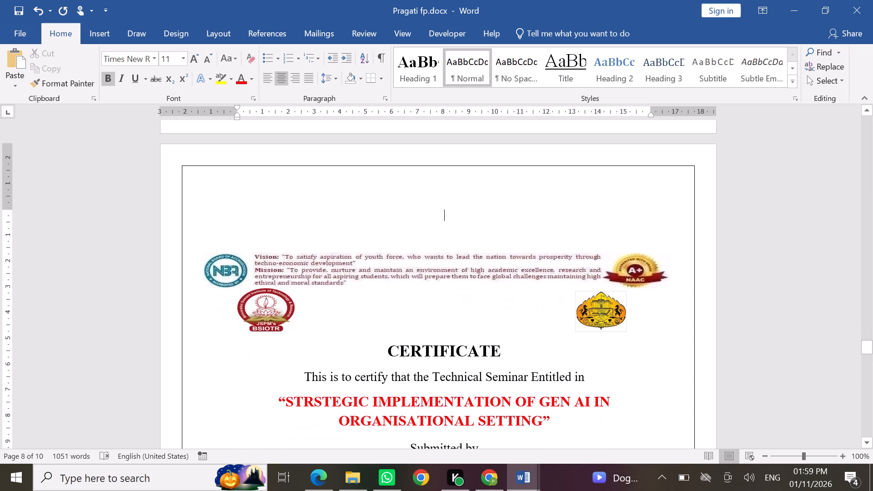
scroll(258, 308, up, 8)
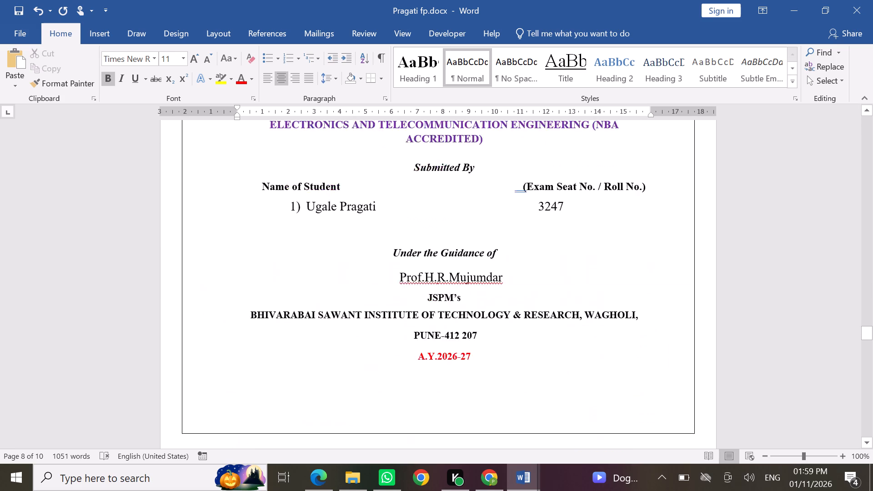
scroll(258, 308, up, 4)
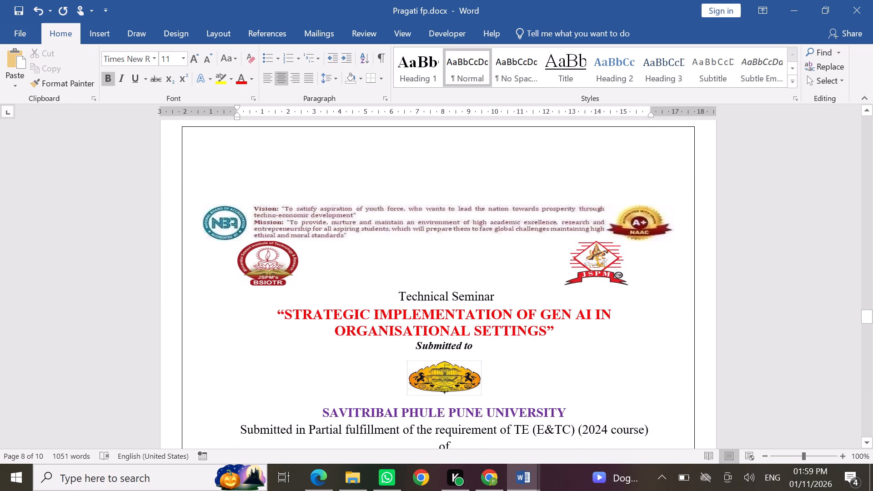
scroll(258, 308, up, 12)
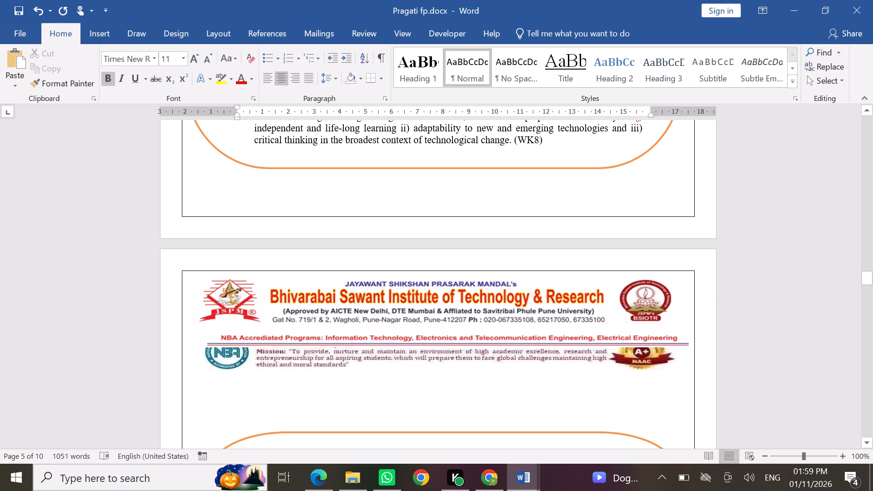
scroll(258, 308, up, 2)
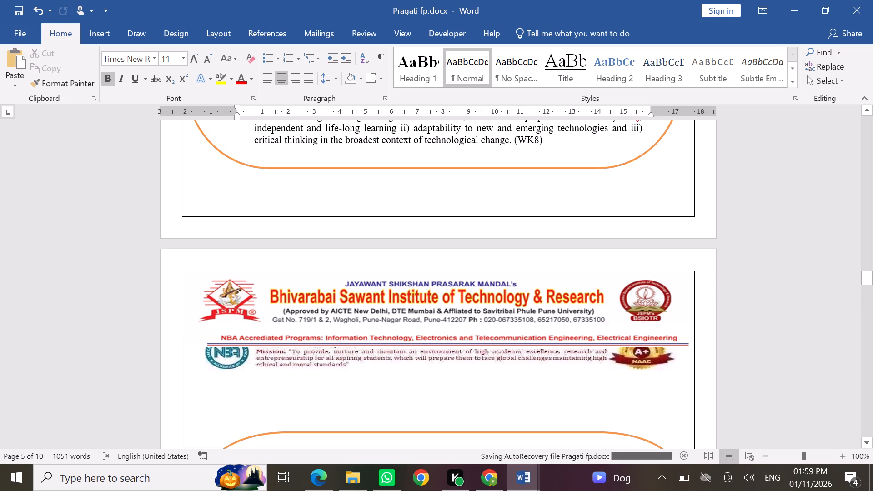
scroll(258, 308, up, 1)
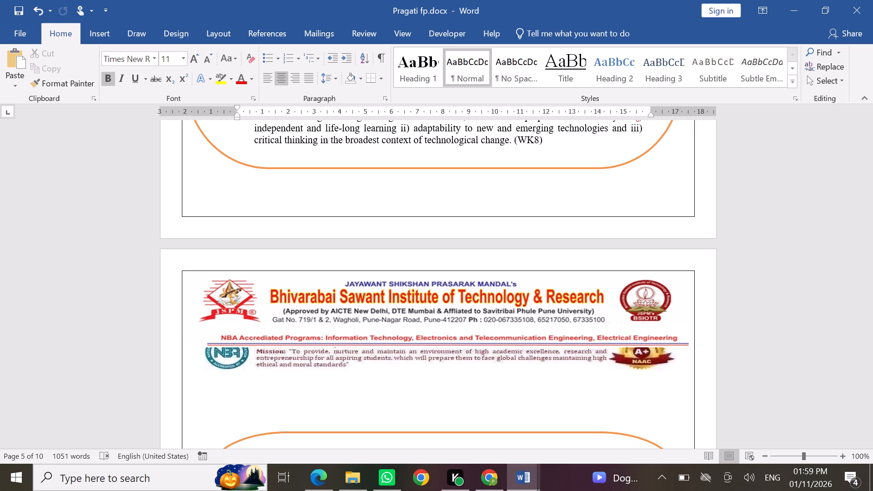
scroll(258, 308, up, 3)
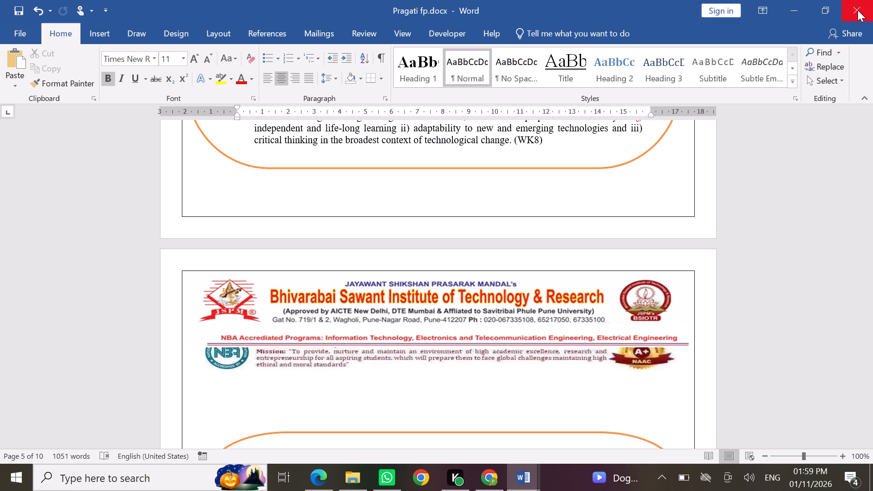
Close Pragati fp.docx without saving its changes.
click(858, 10)
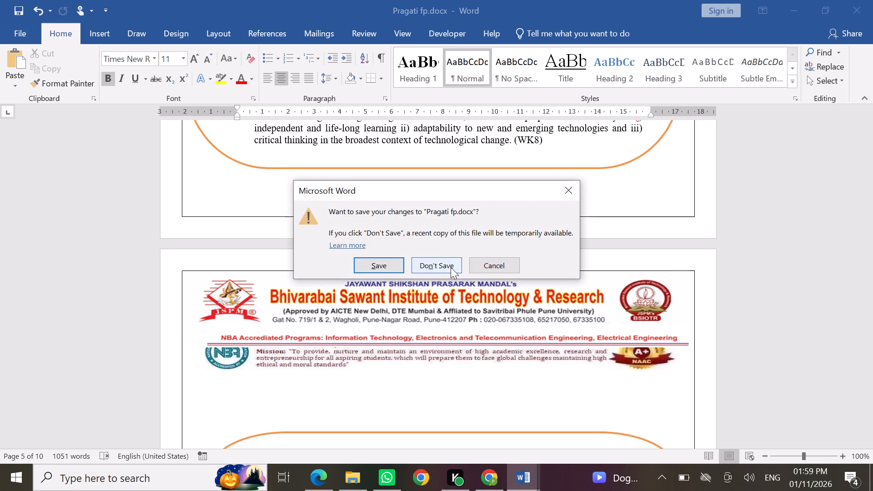
click(451, 267)
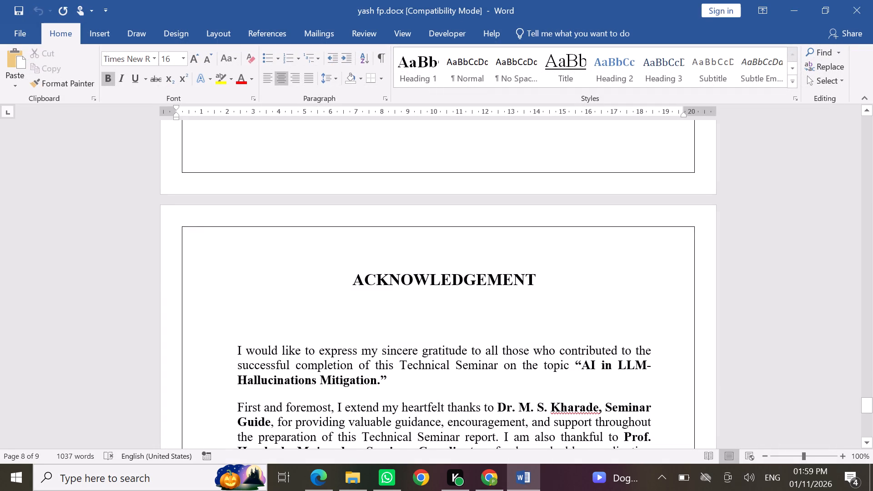
Replace the Seminar Coordinator's name in the ACKNOWLEDGEMENT with the copied guide's name and the word Seminar, keeping the removed name on the clipboard.
scroll(553, 365, up, 3)
scroll(553, 365, down, 5)
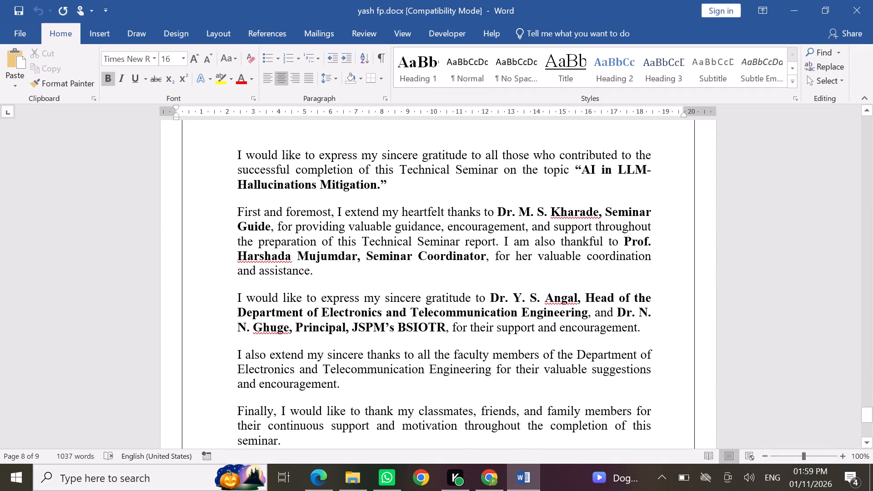
drag(499, 210, 622, 205)
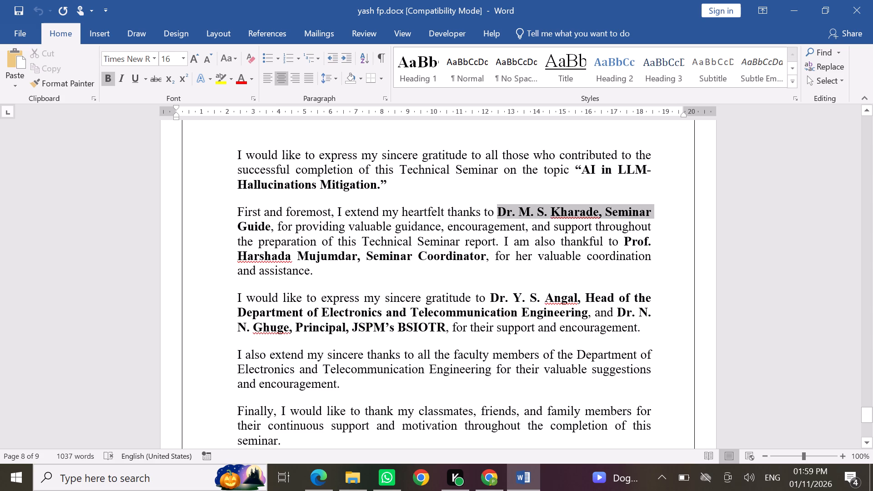
drag(622, 205, 635, 208)
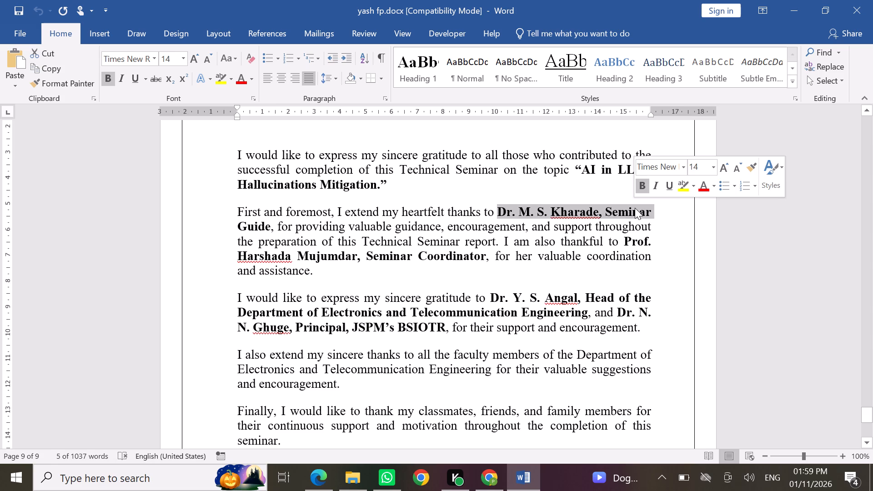
key(ctrl+c)
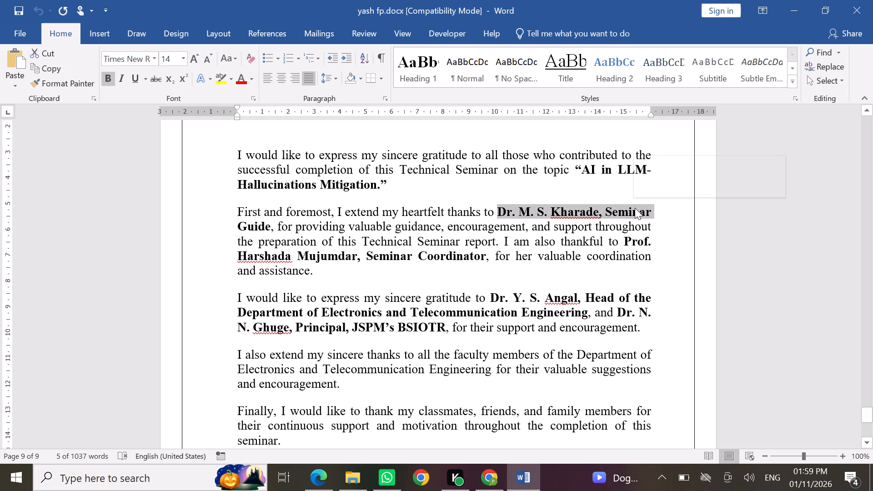
click(356, 253)
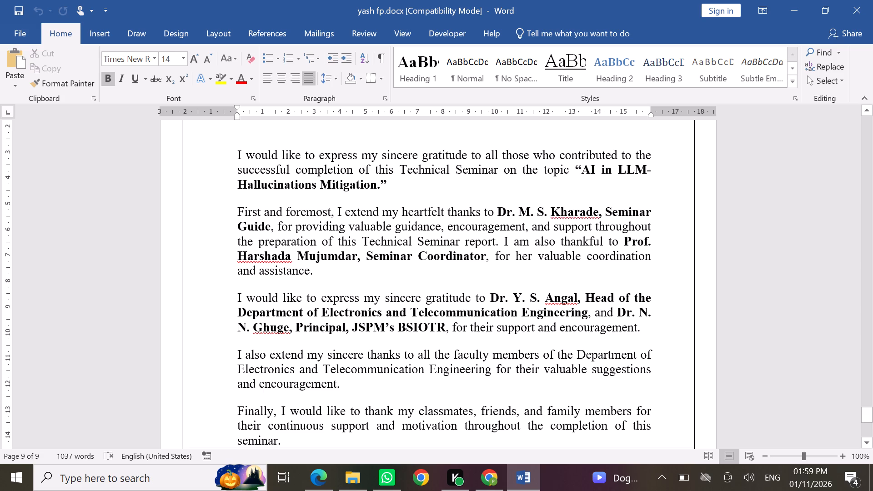
click(622, 240)
key(ctrl+v)
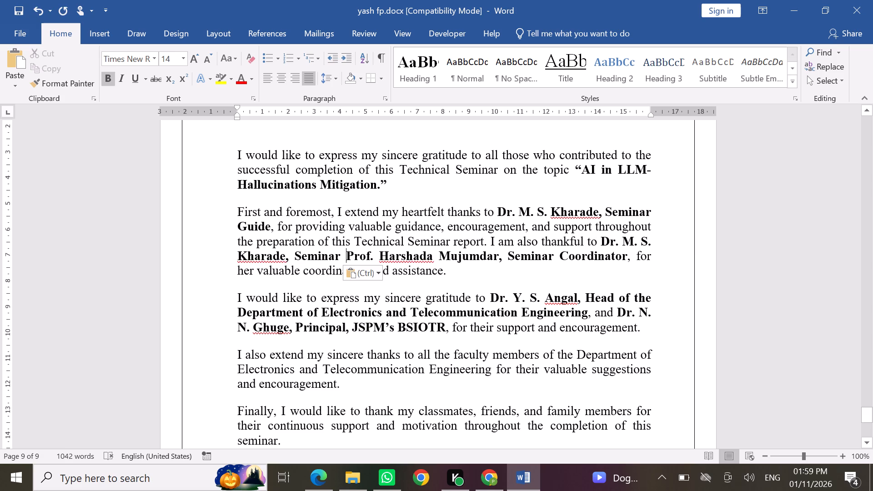
drag(346, 253, 505, 268)
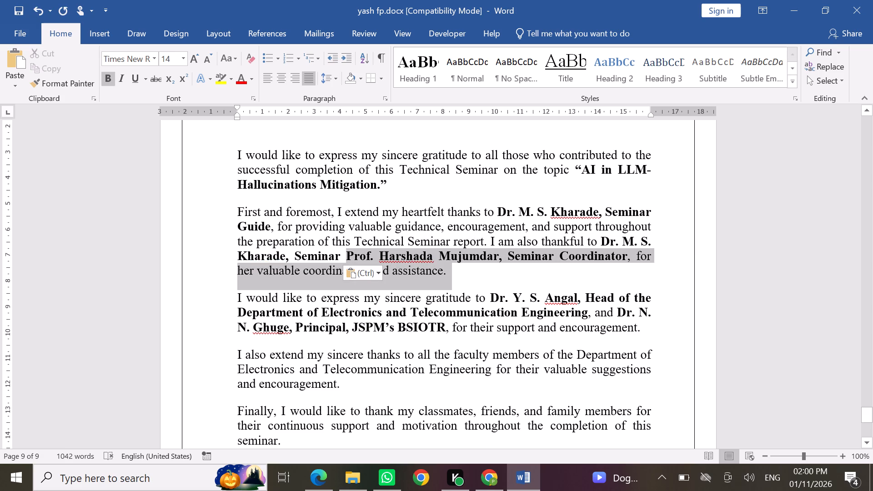
drag(505, 268, 497, 258)
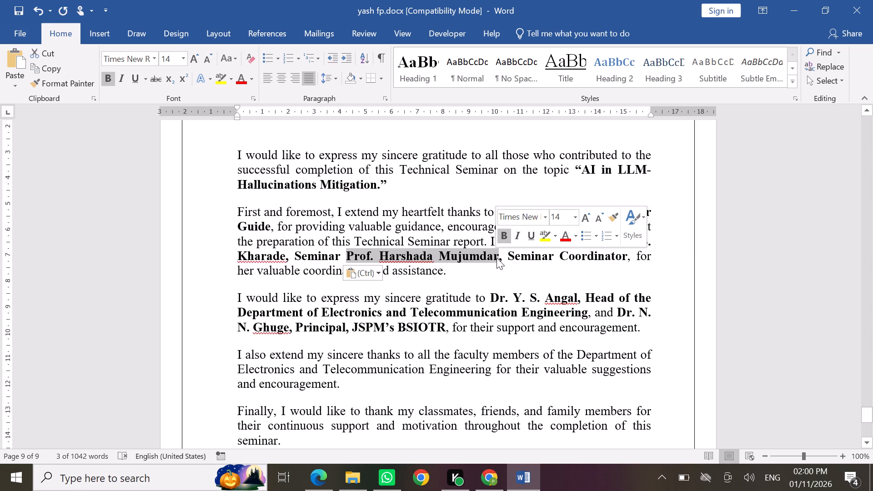
key(ctrl+c)
key(BackSpace)
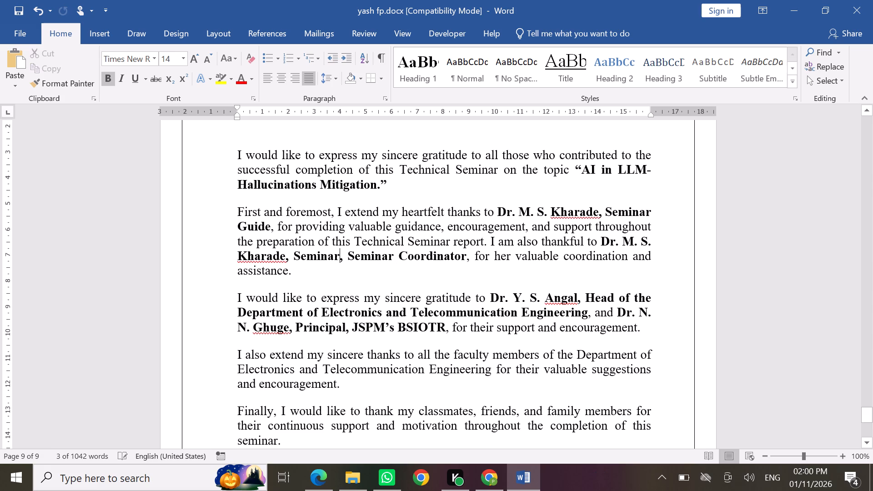
Replace the name and the word Seminar before Guide in the first thanks sentence with the copied coordinator's name.
click(651, 211)
key(BackSpace)
key(BackSpace)
key(BackSpace)
key(BackSpace)
key(BackSpace)
key(BackSpace)
key(BackSpace)
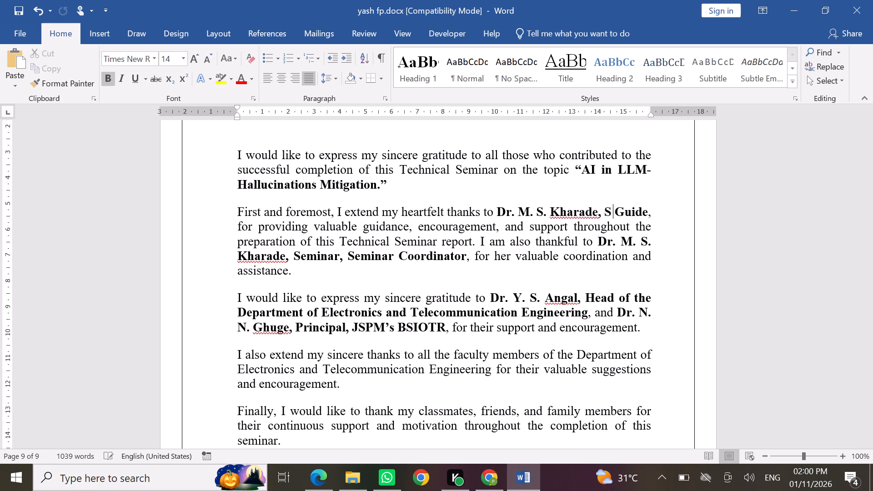
key(BackSpace)
key(BackSpace)
key(BackSpace)
key(BackSpace)
key(BackSpace)
key(BackSpace)
key(BackSpace)
key(BackSpace)
key(BackSpace)
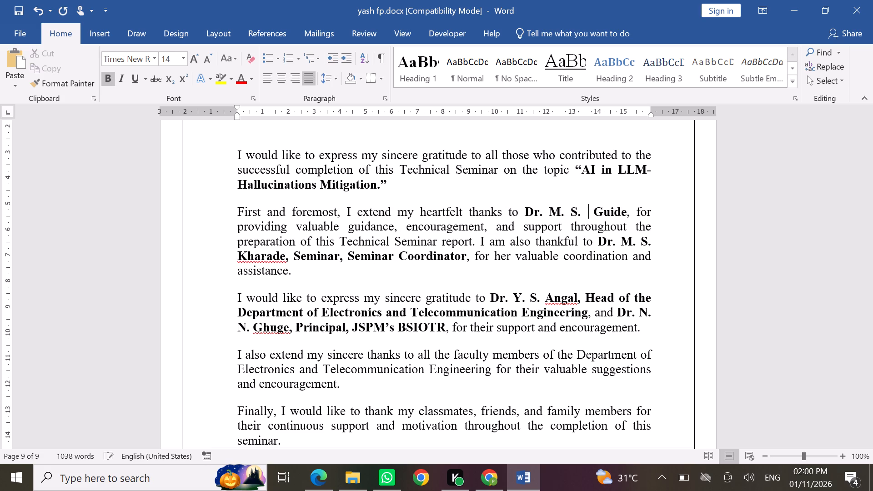
key(BackSpace)
key(BackSpace)
key(BackSpace)
key(BackSpace)
key(BackSpace)
key(BackSpace)
key(BackSpace)
key(BackSpace)
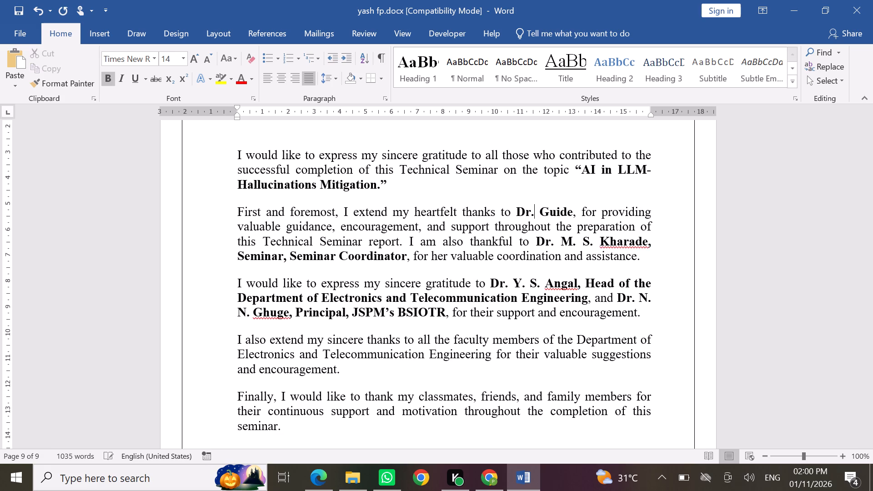
key(BackSpace)
key(BackSpace)
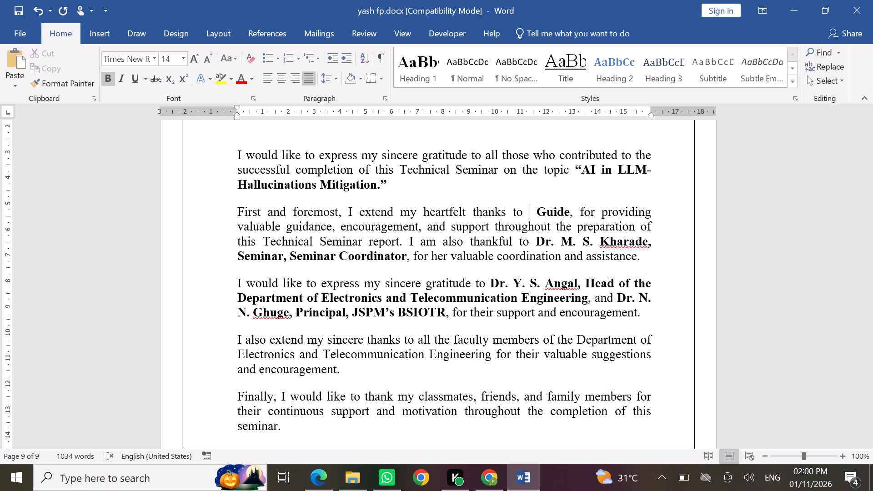
key(ctrl+v)
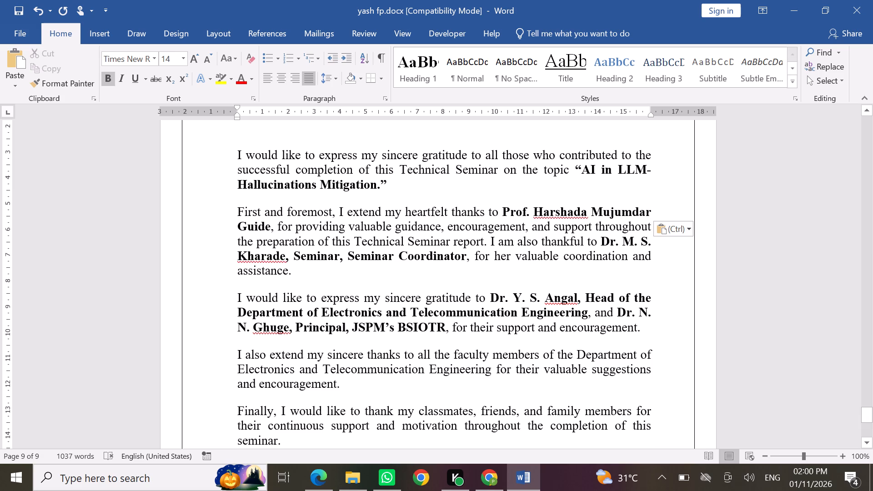
Replace the student's name below Thank You on the ACKNOWLEDGEMENT page with the new student's name.
scroll(610, 308, down, 2)
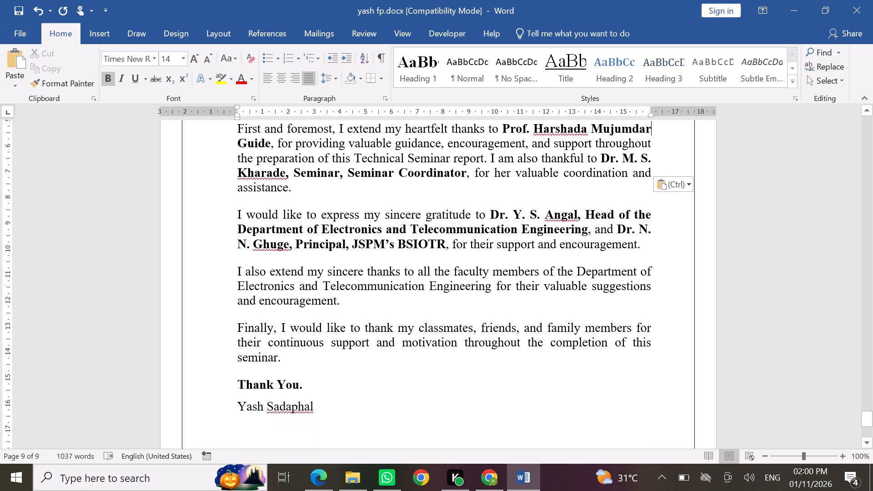
scroll(610, 308, down, 1)
click(316, 357)
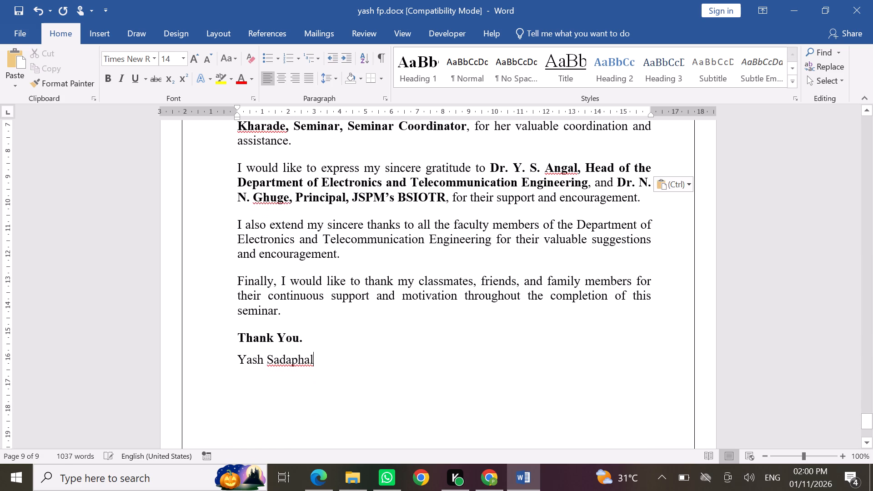
key(BackSpace)
key(BackSpace)
key(BackSpace)
key(BackSpace)
key(BackSpace)
key(BackSpace)
key(BackSpace)
key(BackSpace)
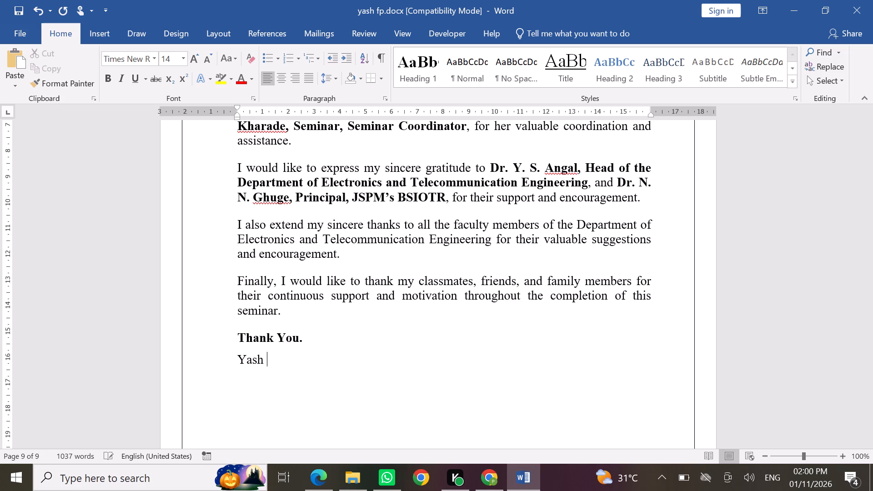
key(BackSpace)
key(BackSpace)
key(BackSpace)
key(BackSpace)
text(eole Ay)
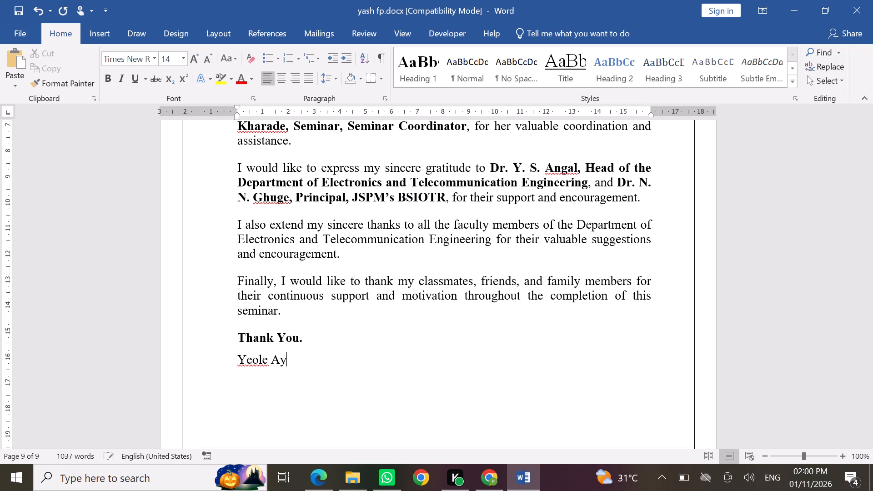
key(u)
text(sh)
Change the seminar topic in the ACKNOWLEDGEMENT's opening paragraph to "AI Modern Defence System".
scroll(316, 357, up, 2)
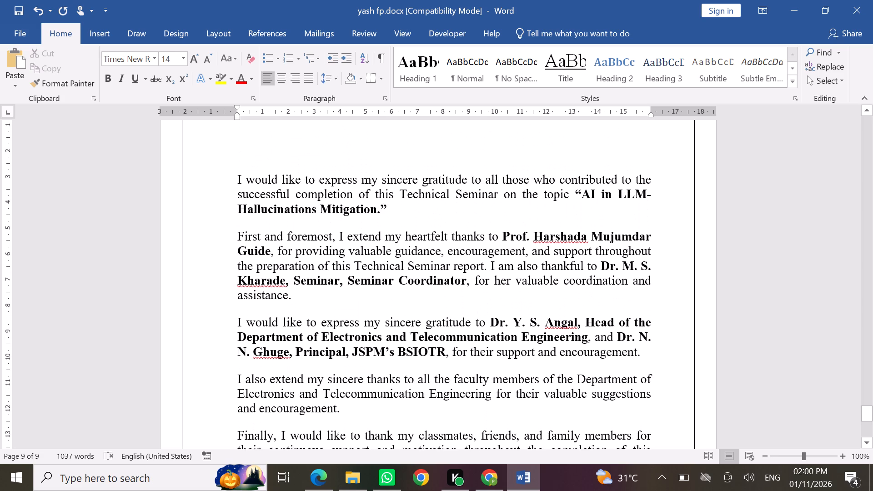
scroll(316, 357, up, 1)
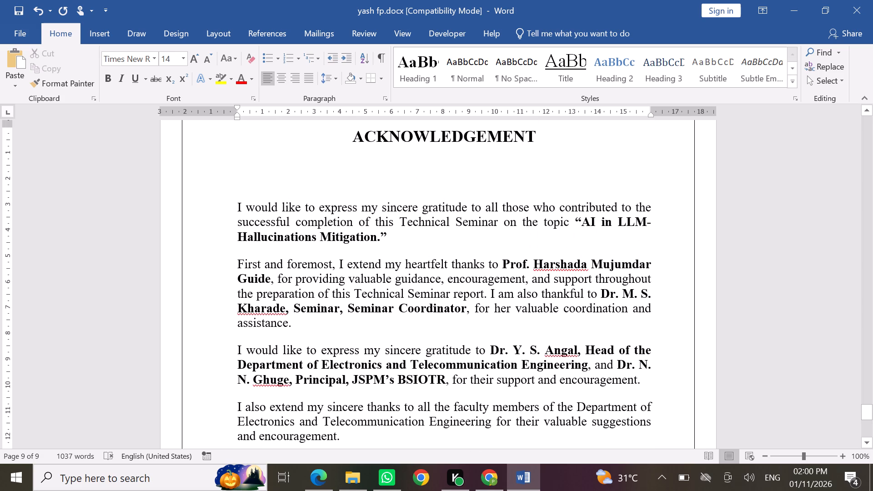
click(377, 237)
key(BackSpace)
key(BackSpace)
key(BackSpace)
key(BackSpace)
key(BackSpace)
key(BackSpace)
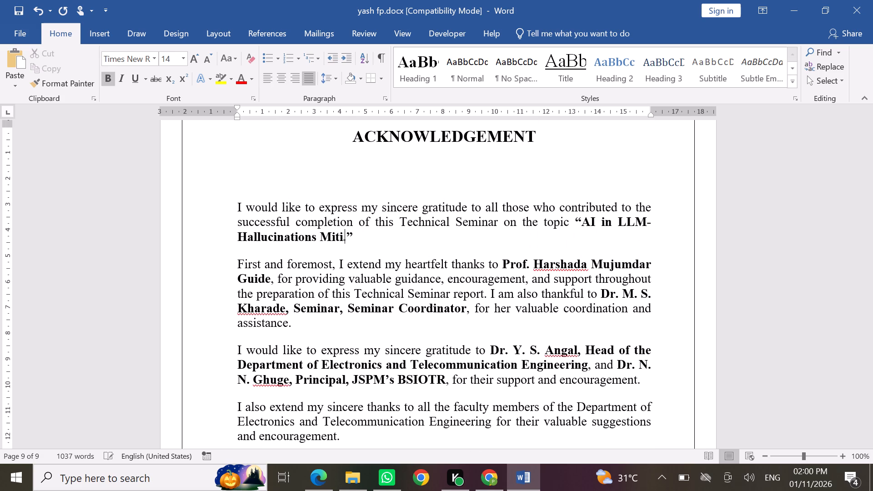
key(BackSpace)
key(BackSpace)
key(BackSpace)
key(BackSpace)
key(BackSpace)
key(BackSpace)
key(BackSpace)
key(BackSpace)
key(BackSpace)
key(BackSpace)
key(BackSpace)
key(BackSpace)
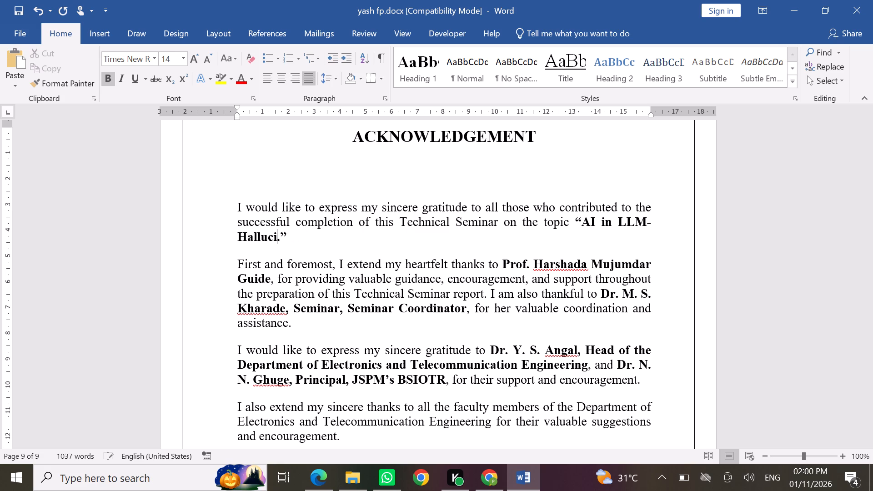
key(BackSpace)
key(BackSpace)
key(BackSpace)
key(BackSpace)
key(BackSpace)
key(BackSpace)
key(BackSpace)
key(BackSpace)
key(BackSpace)
key(BackSpace)
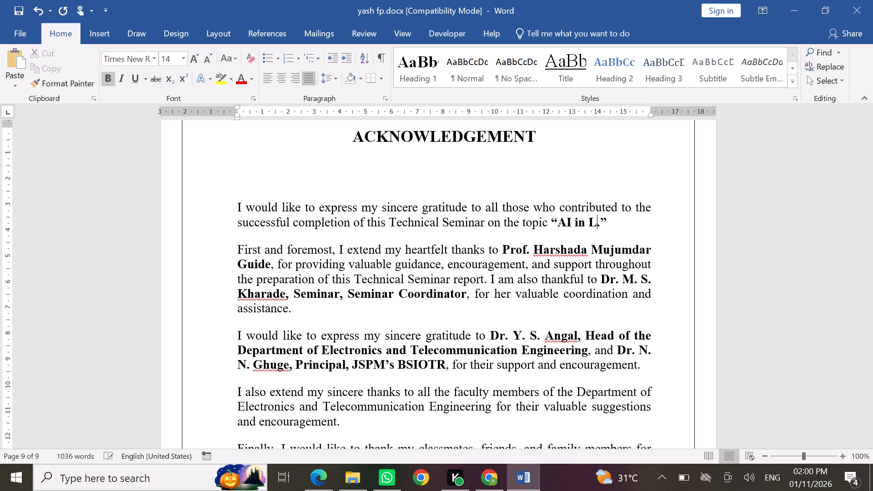
key(BackSpace)
key(BackSpace)
key(BackSpace)
key(BackSpace)
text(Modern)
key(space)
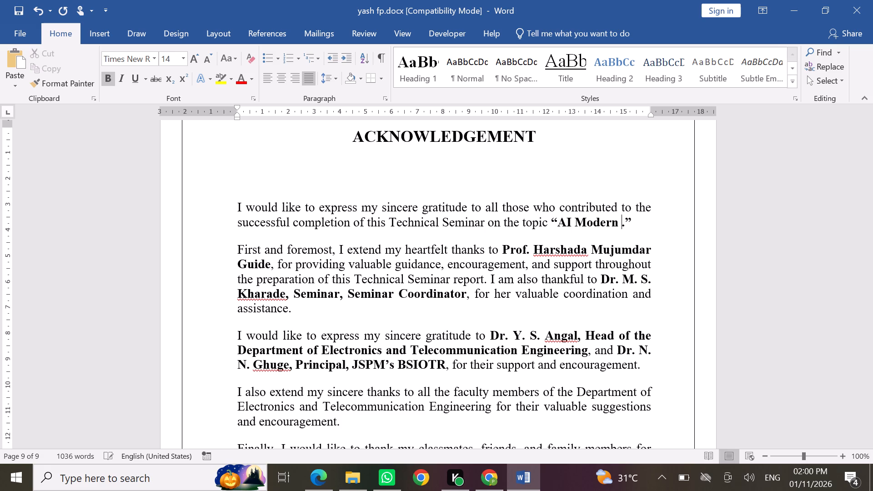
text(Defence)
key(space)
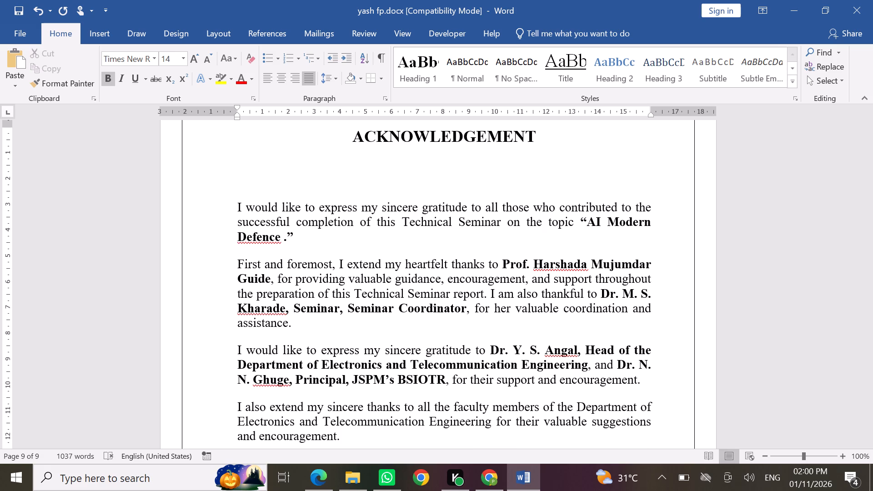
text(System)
Replace the student's name under Name on the CERTIFICATE page with the Internal and External Examiner lines with the new student's name.
scroll(426, 348, up, 1)
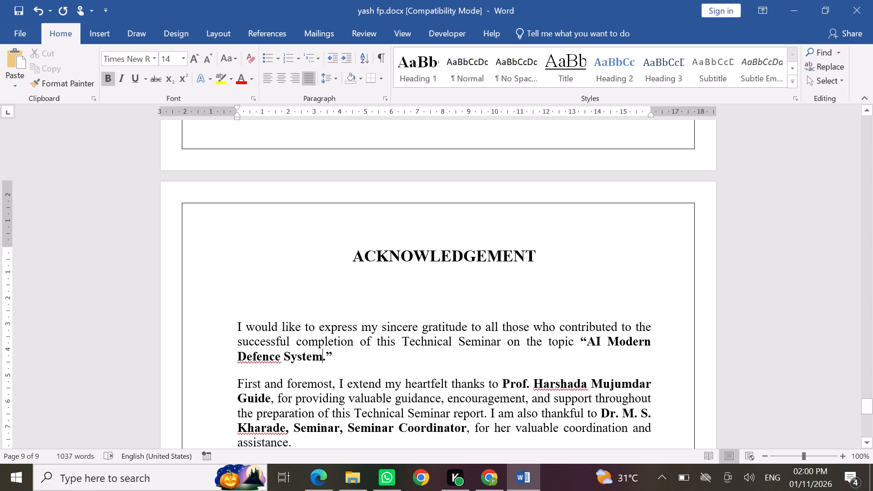
scroll(426, 348, up, 9)
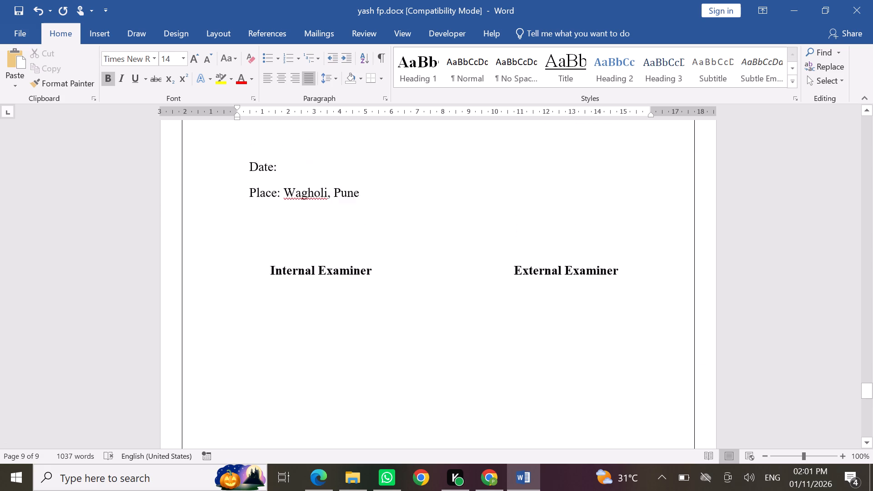
scroll(426, 348, up, 1)
drag(426, 348, 429, 245)
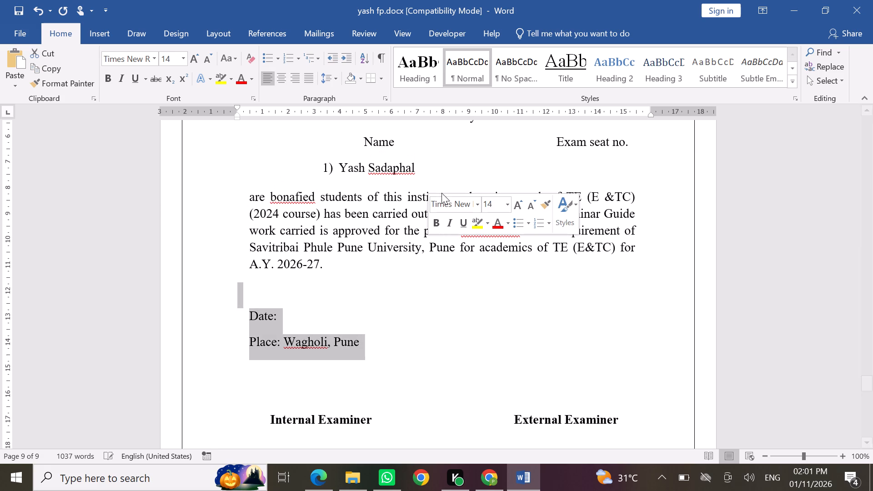
click(422, 165)
key(BackSpace)
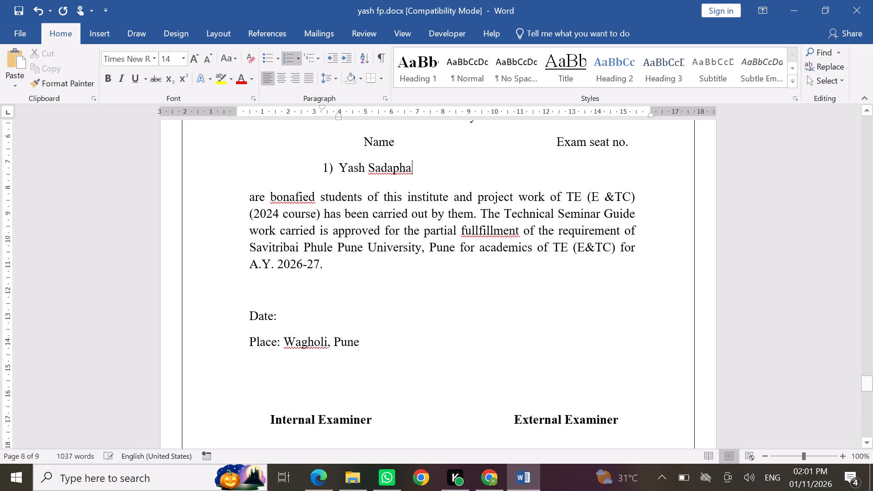
key(BackSpace)
key(BackSpace)
key(BackSpace)
key(BackSpace)
key(BackSpace)
key(BackSpace)
key(BackSpace)
key(BackSpace)
key(BackSpace)
key(BackSpace)
key(BackSpace)
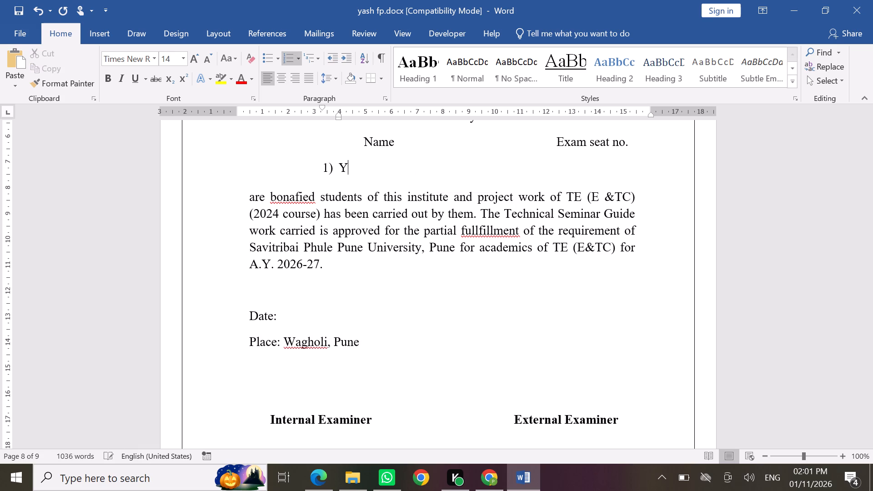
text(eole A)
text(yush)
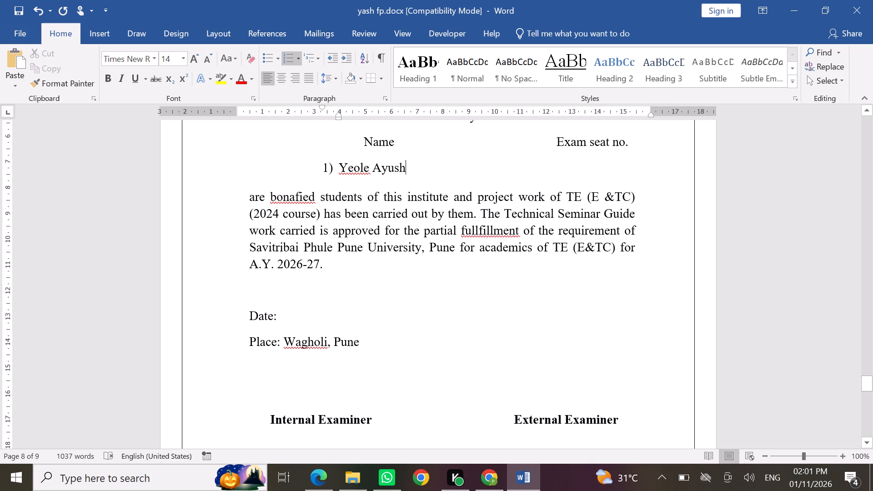
Change the red seminar title on the same examiner CERTIFICATE page to "AI IN MODERN DEFENCE SYSTEM".
scroll(506, 281, up, 1)
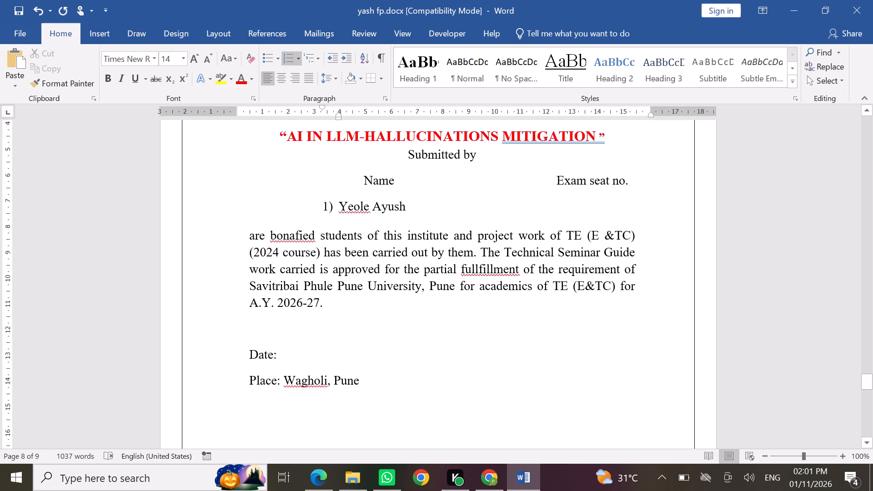
scroll(506, 281, up, 1)
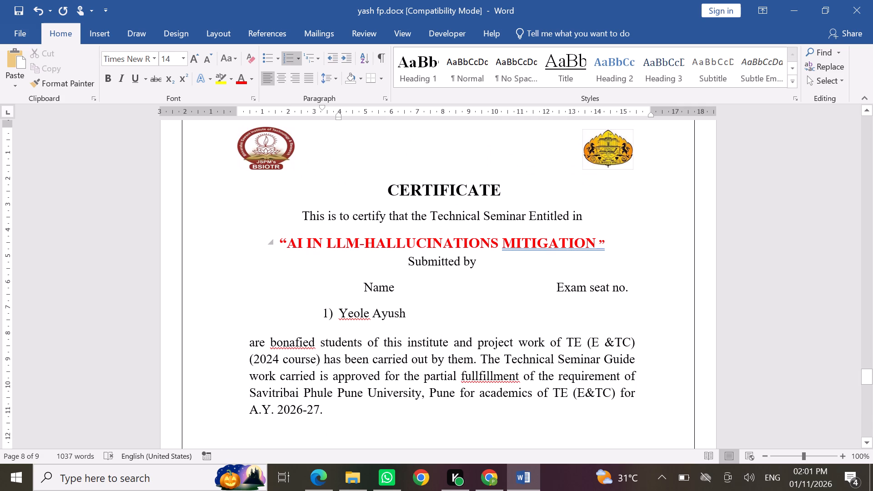
click(599, 243)
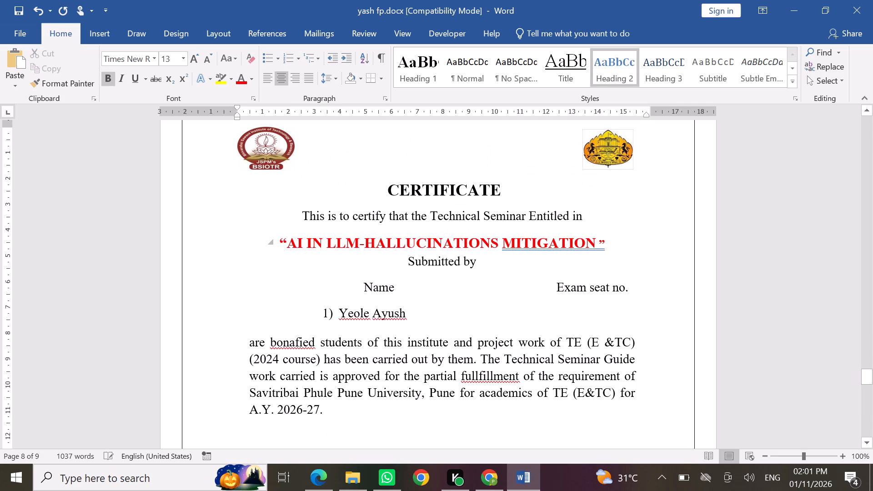
key(BackSpace)
key(BackSpace)
key(BackSpace)
key(BackSpace)
key(BackSpace)
key(BackSpace)
key(BackSpace)
key(BackSpace)
key(BackSpace)
key(BackSpace)
key(BackSpace)
key(BackSpace)
key(BackSpace)
key(BackSpace)
key(BackSpace)
key(BackSpace)
key(BackSpace)
key(BackSpace)
key(BackSpace)
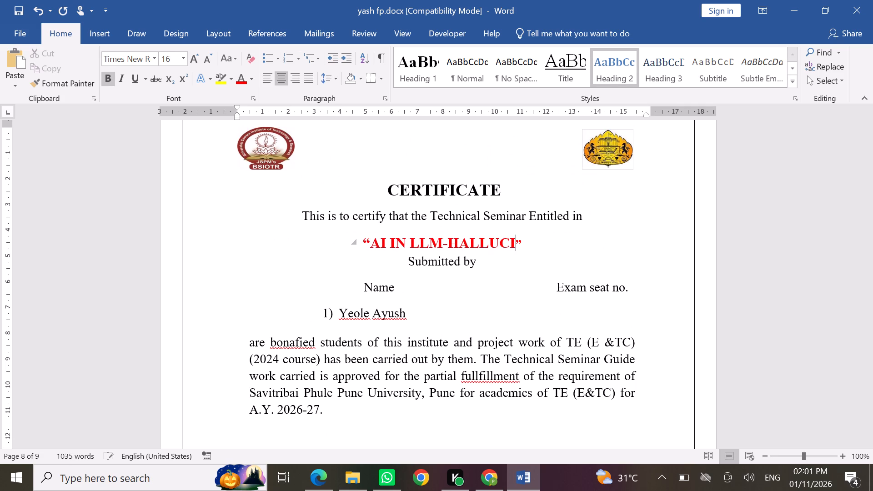
key(BackSpace)
key(BackSpace)
key(BackSpace)
key(BackSpace)
key(BackSpace)
key(BackSpace)
key(BackSpace)
key(BackSpace)
key(BackSpace)
key(BackSpace)
key(BackSpace)
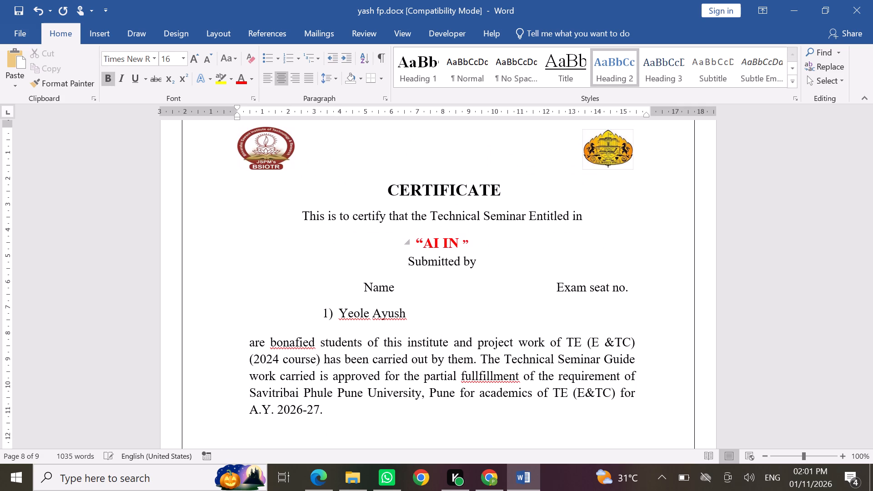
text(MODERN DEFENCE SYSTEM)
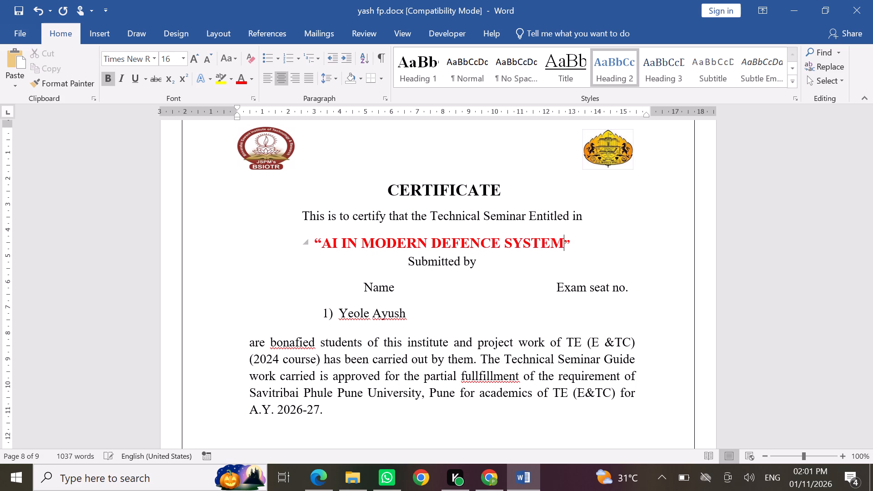
Copy the Technical Seminar Guide's name on the preceding CERTIFICATE page and paste it after the Technical Seminar Co-ordinator's name.
scroll(606, 278, up, 3)
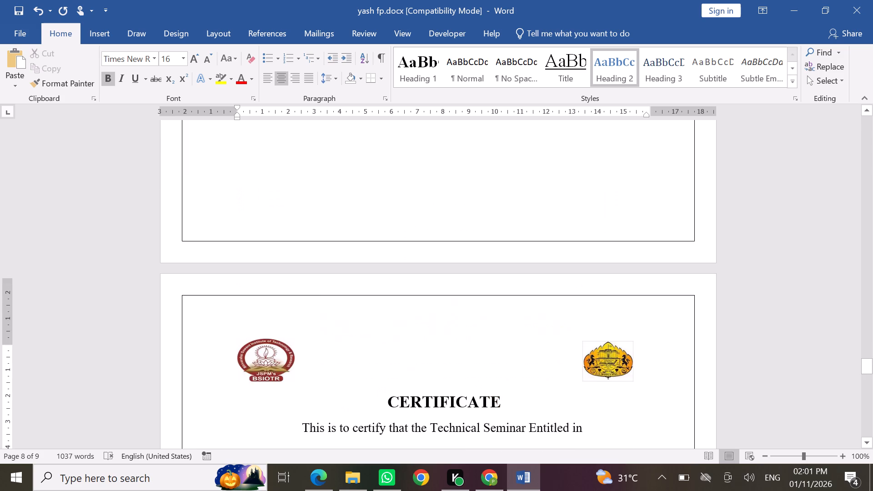
scroll(606, 278, up, 5)
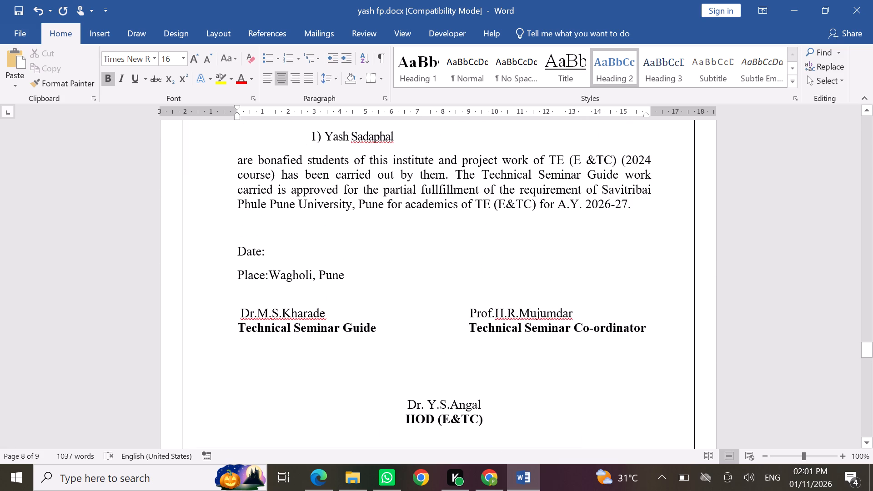
drag(241, 309, 317, 305)
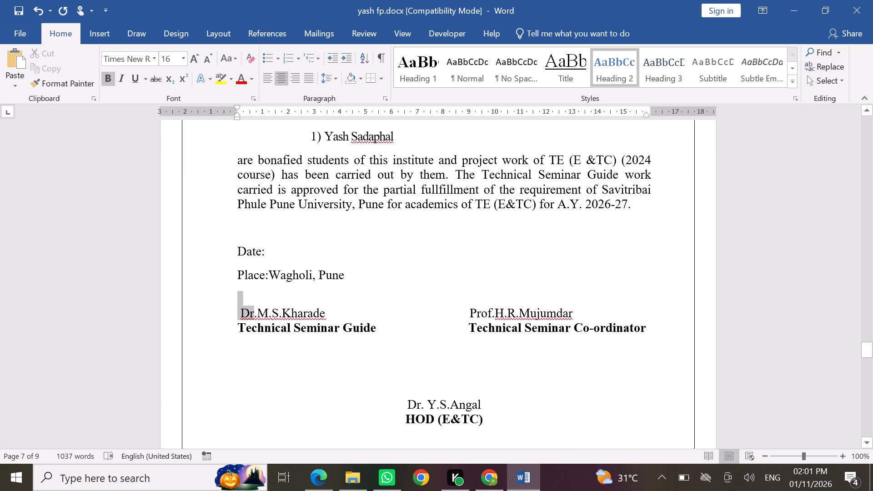
drag(317, 305, 329, 310)
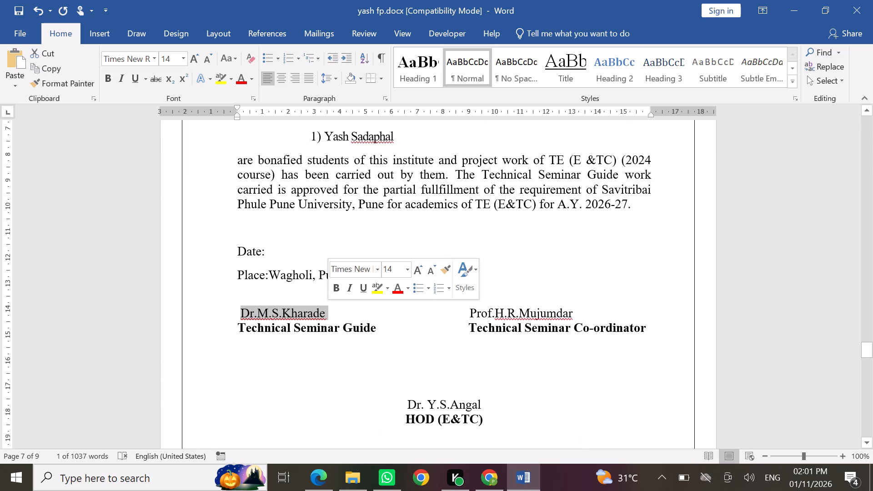
key(ctrl+c)
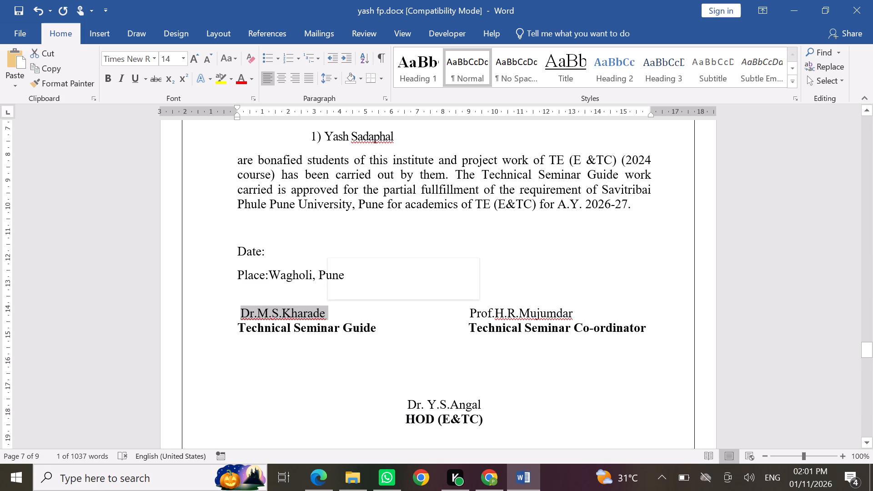
click(577, 311)
key(Left)
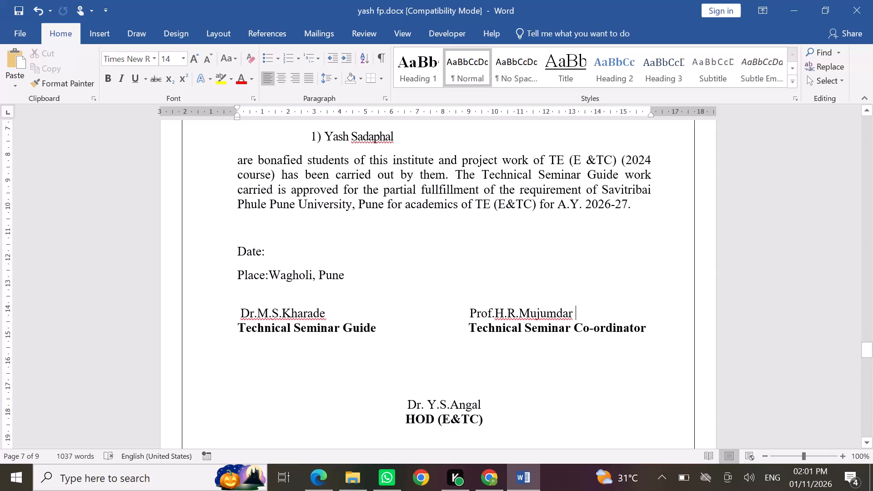
key(ctrl+v)
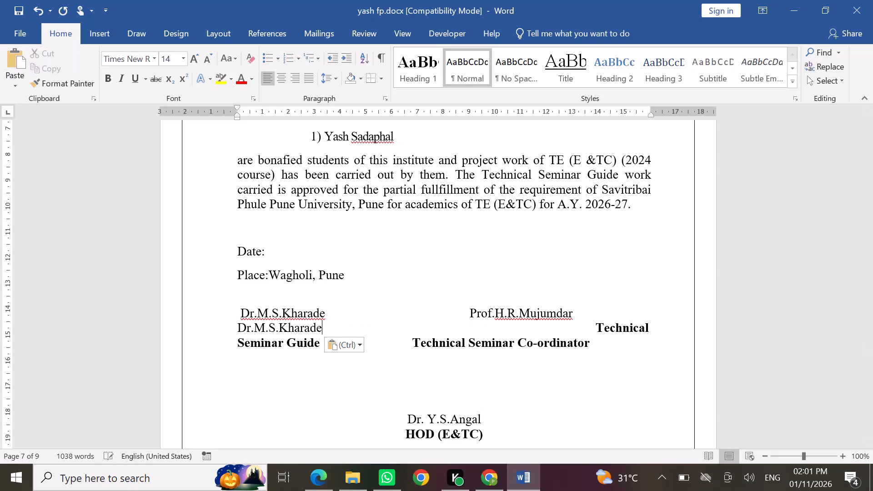
Copy the original Co-ordinator's name and use it to replace the name above Technical Seminar Guide.
drag(467, 307, 574, 312)
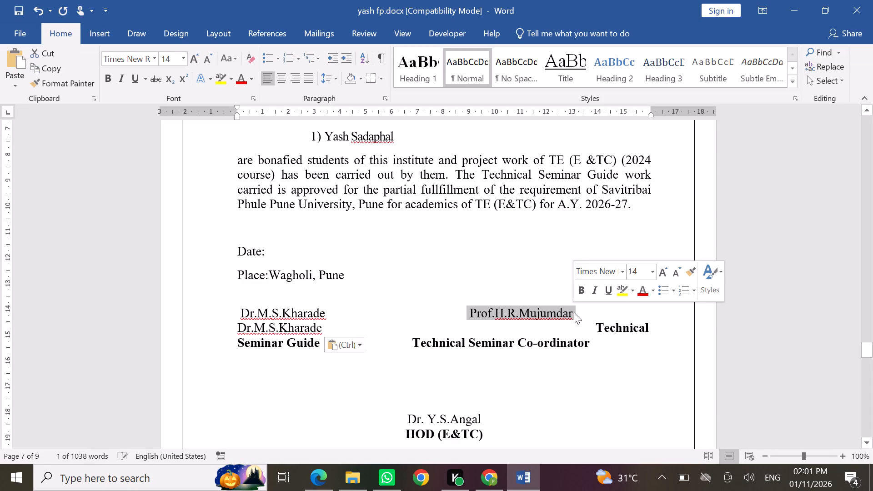
key(ctrl+c)
click(331, 311)
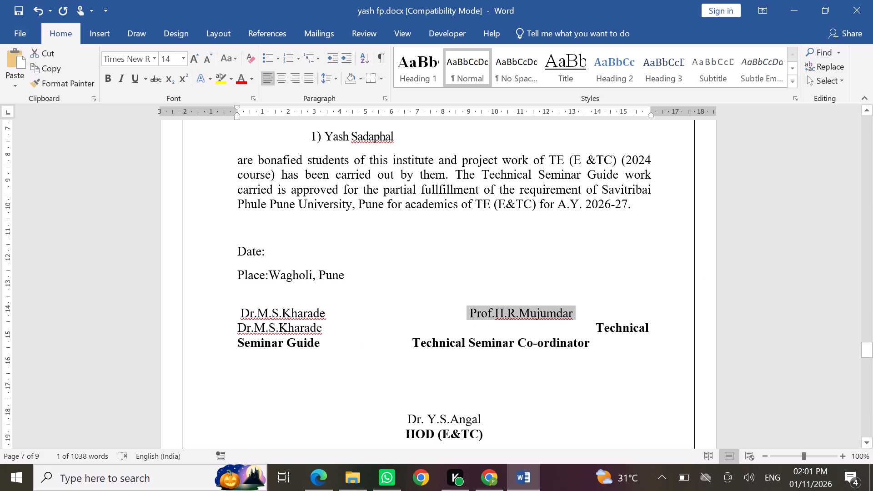
key(BackSpace)
key(BackSpace)
key(BackSpace)
key(BackSpace)
key(BackSpace)
key(BackSpace)
key(BackSpace)
key(BackSpace)
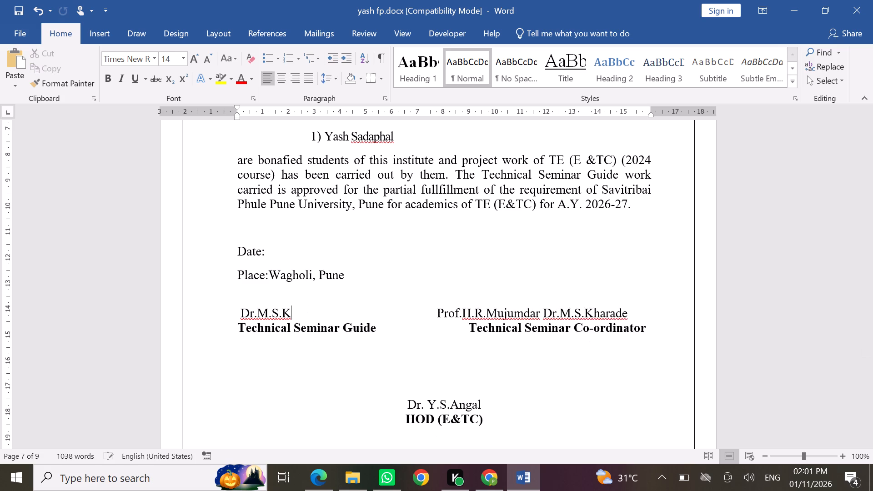
key(BackSpace)
key(BackSpace)
key(BackSpace)
key(BackSpace)
key(BackSpace)
key(BackSpace)
key(BackSpace)
key(BackSpace)
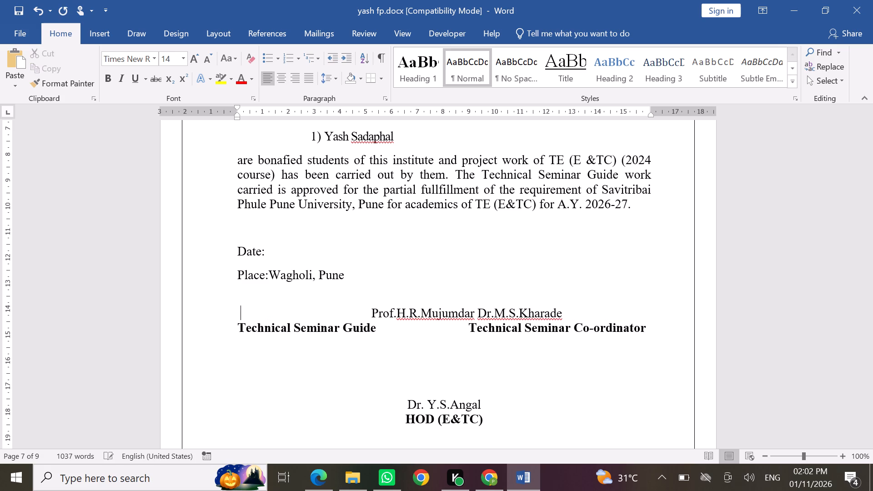
key(ctrl+v)
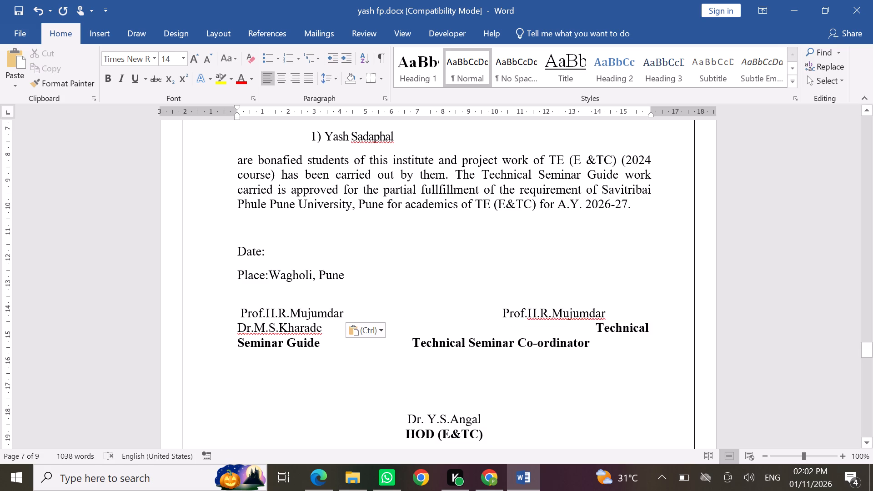
Delete the original Co-ordinator's name from the co-ordinator signature entry, keeping only the pasted former guide's name.
click(324, 325)
click(609, 310)
key(BackSpace)
key(BackSpace)
key(BackSpace)
key(BackSpace)
key(BackSpace)
key(BackSpace)
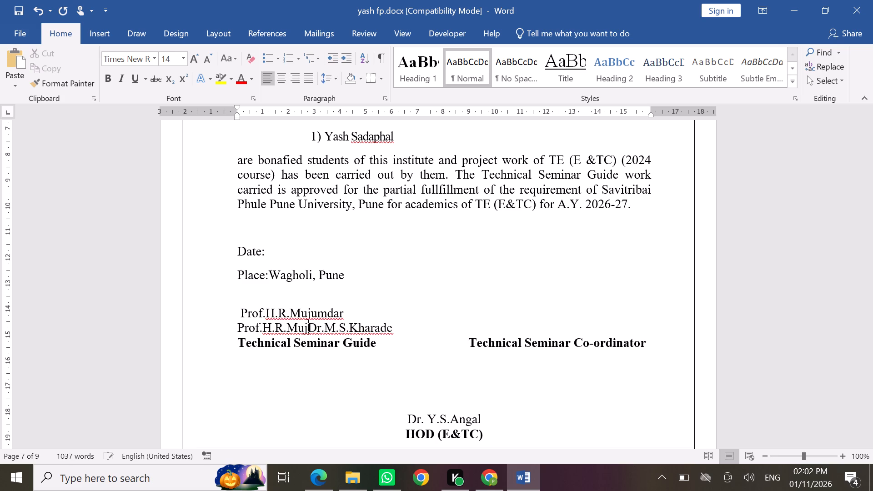
key(BackSpace)
key(BackSpace)
key(BackSpace)
key(BackSpace)
key(BackSpace)
key(BackSpace)
key(BackSpace)
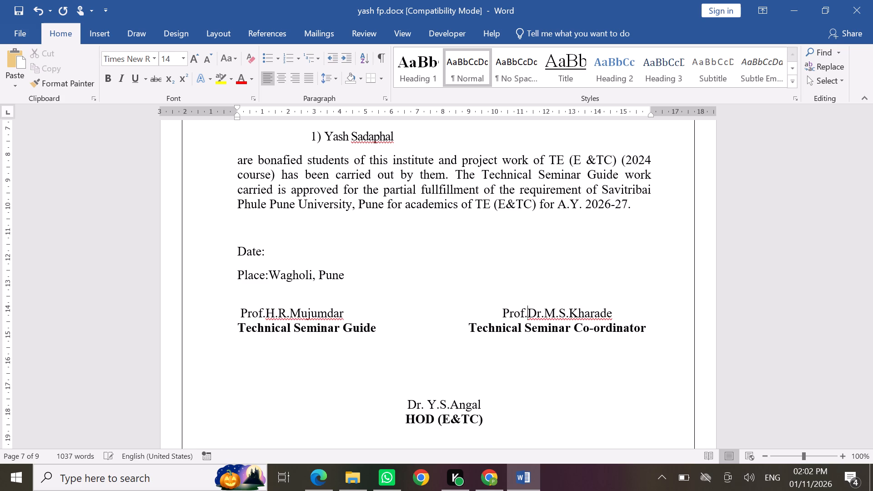
key(BackSpace)
key(BackSpace)
key(BackSpace)
key(BackSpace)
key(BackSpace)
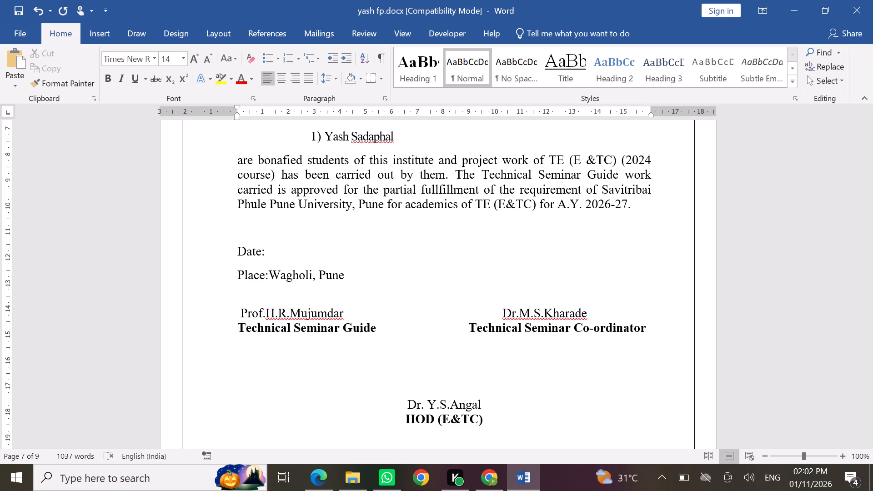
Replace the student's name under Name on the CERTIFICATE page with the guide and co-ordinator signatures with the new student's name.
scroll(609, 310, up, 1)
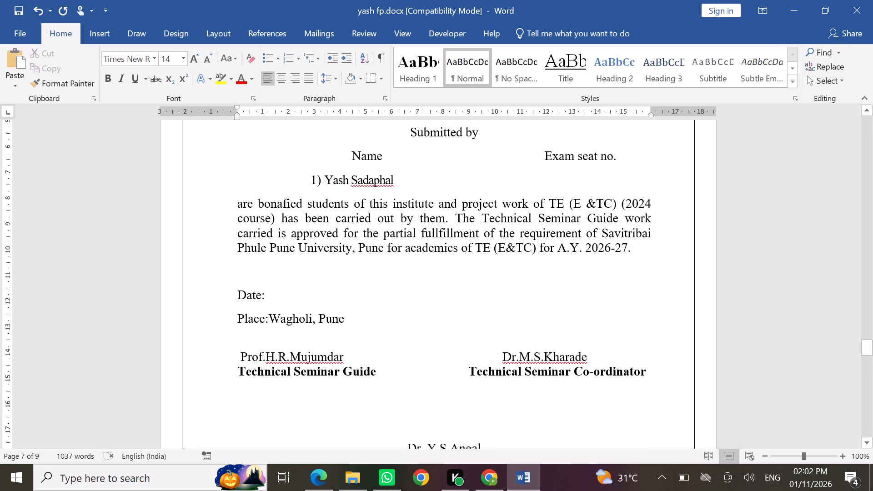
click(396, 182)
key(BackSpace)
key(BackSpace)
key(BackSpace)
key(BackSpace)
key(BackSpace)
key(BackSpace)
key(BackSpace)
key(BackSpace)
key(BackSpace)
key(BackSpace)
key(BackSpace)
key(BackSpace)
key(BackSpace)
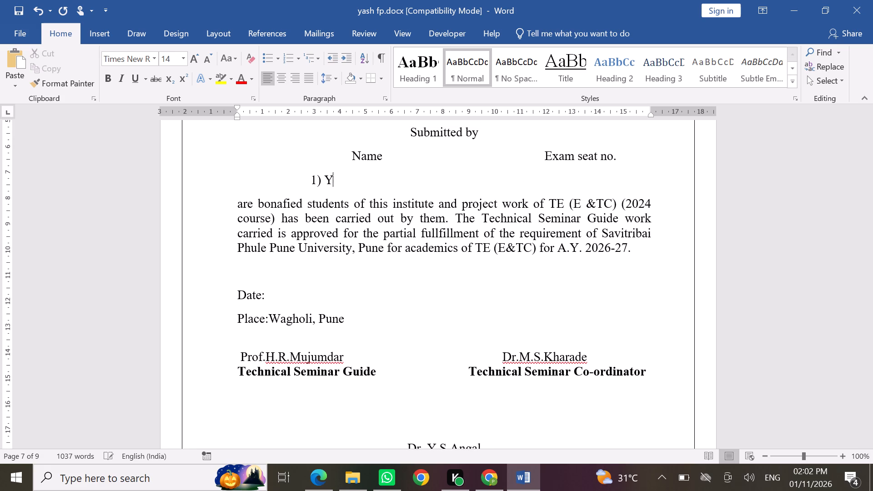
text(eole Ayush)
scroll(436, 226, up, 1)
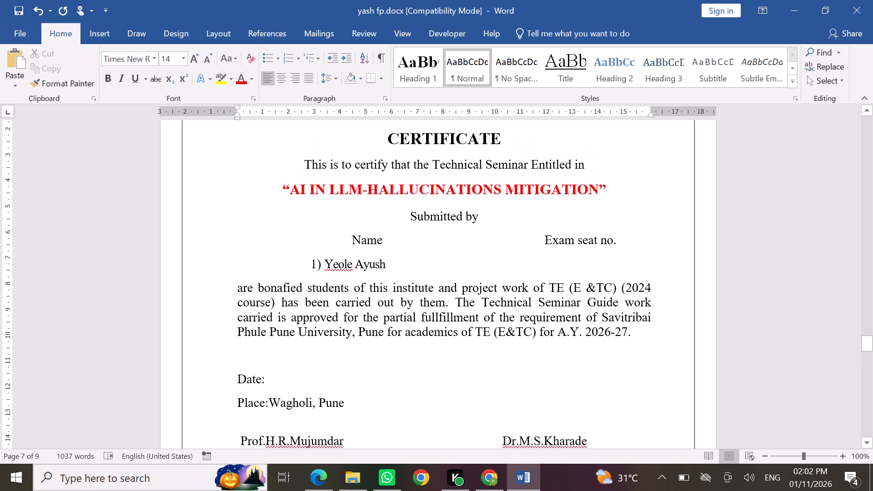
Change the seminar title on the CERTIFICATE page from the LLM topic to “AI IN MODERN DEFENCE SYSTEM”, keeping the quotation marks.
scroll(436, 226, up, 1)
click(601, 229)
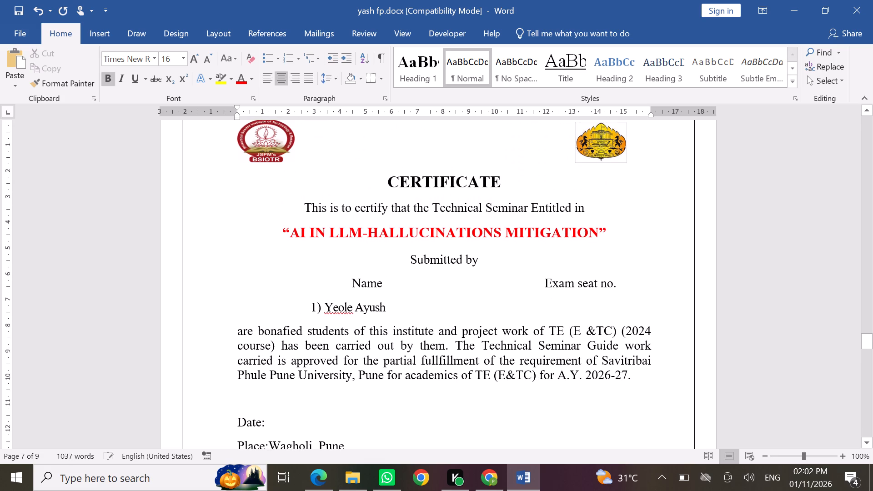
key(BackSpace)
key(BackSpace)
key(BackSpace)
key(BackSpace)
key(BackSpace)
key(BackSpace)
key(BackSpace)
key(BackSpace)
key(BackSpace)
key(BackSpace)
key(BackSpace)
key(BackSpace)
key(BackSpace)
key(BackSpace)
key(BackSpace)
key(BackSpace)
key(BackSpace)
key(BackSpace)
key(BackSpace)
key(BackSpace)
key(BackSpace)
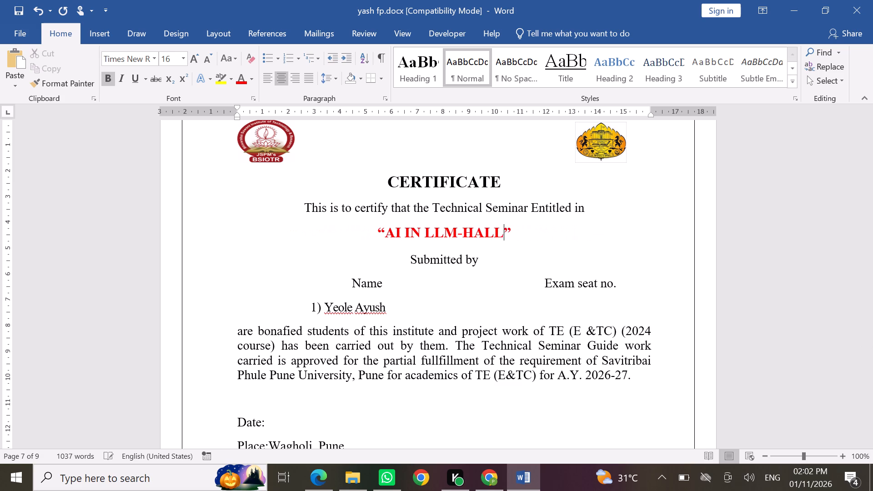
key(BackSpace)
key(BackSpace)
key(BackSpace)
key(BackSpace)
key(BackSpace)
key(BackSpace)
key(BackSpace)
key(BackSpace)
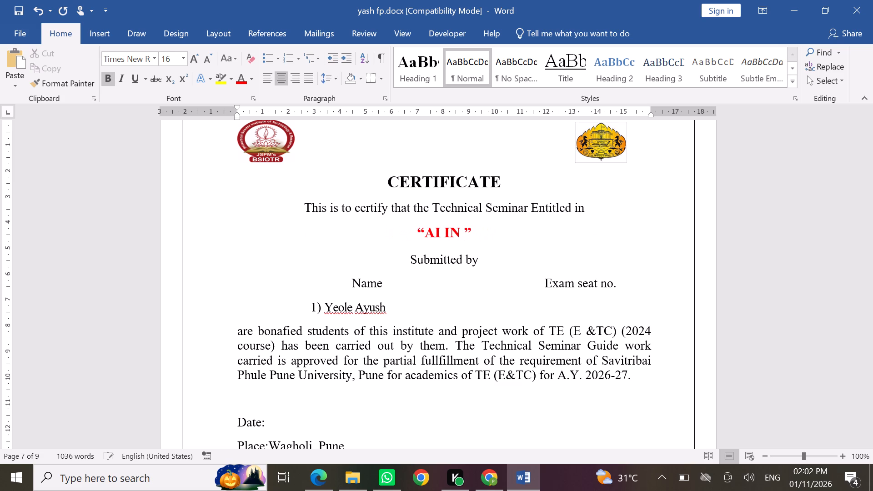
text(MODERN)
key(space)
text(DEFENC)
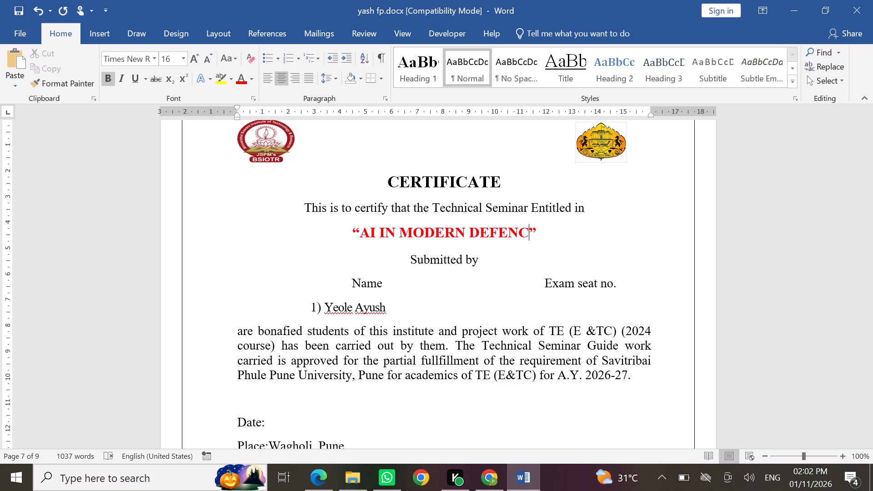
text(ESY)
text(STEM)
scroll(601, 229, up, 2)
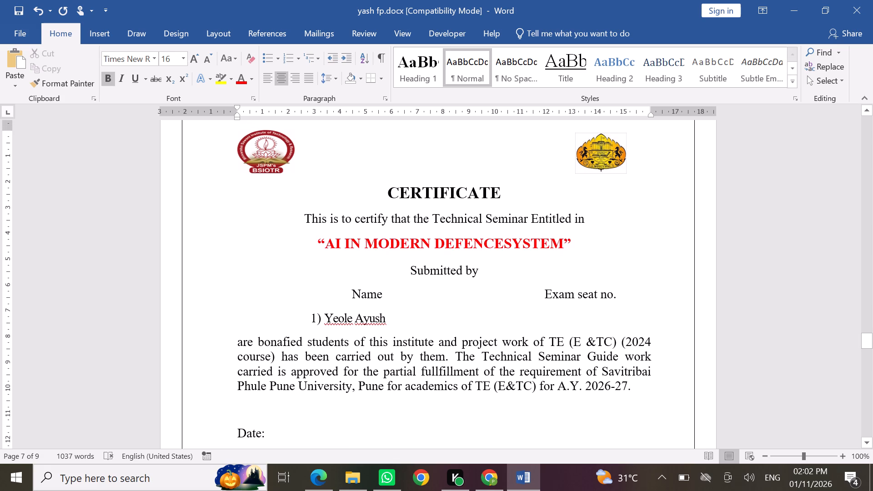
key(Left)
key(Left)
key(Left)
key(Left)
key(Left)
key(Left)
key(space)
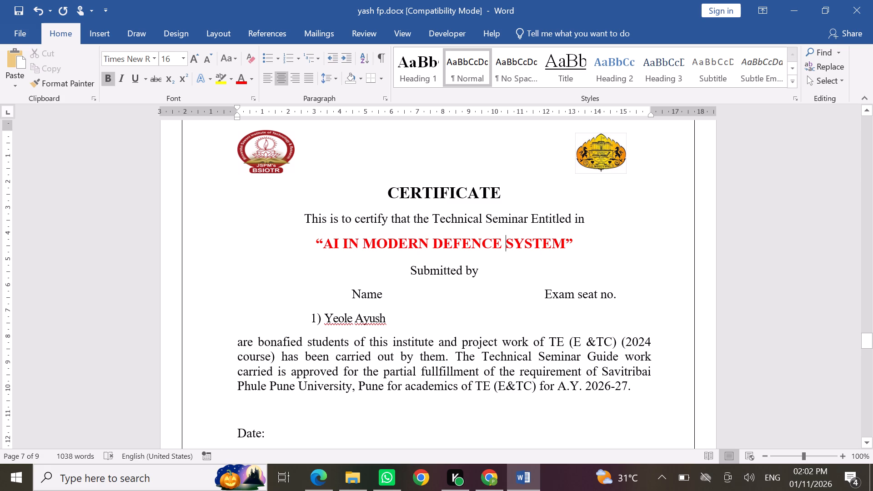
Replace the name below Under the Guidance of on the preceding Technical Seminar title page with the new guide's name, titled Prof.
scroll(571, 255, up, 5)
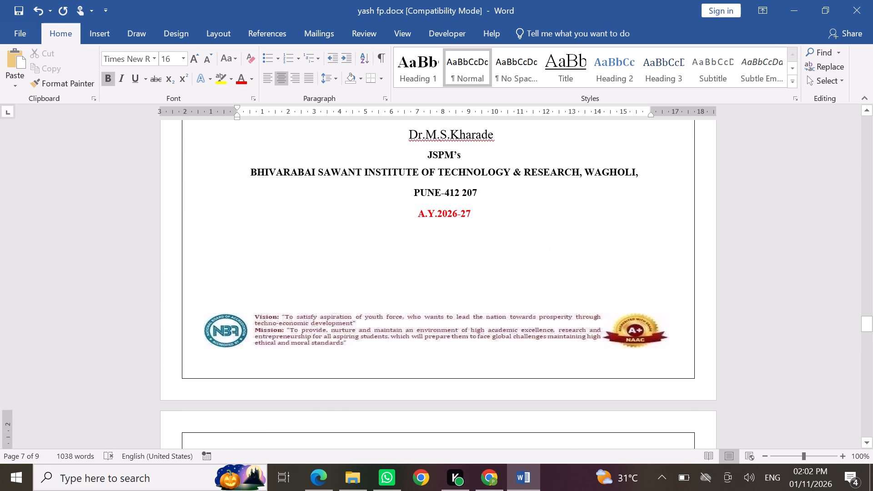
scroll(571, 255, up, 1)
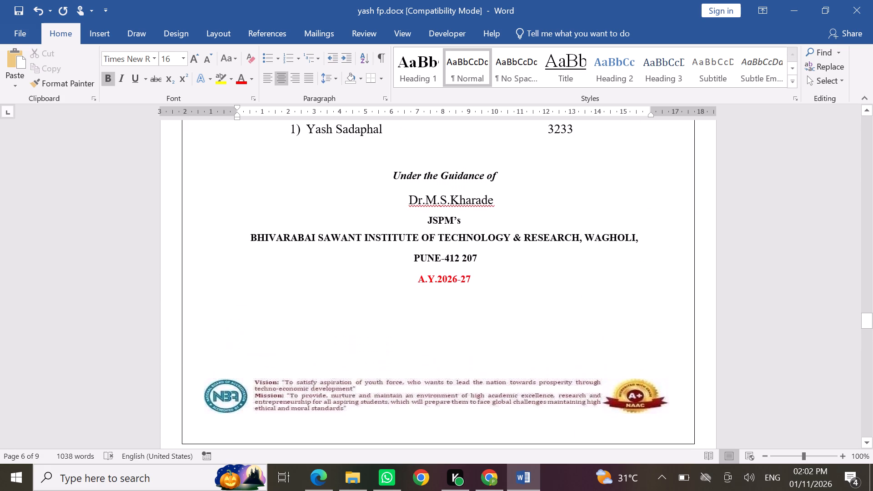
click(494, 195)
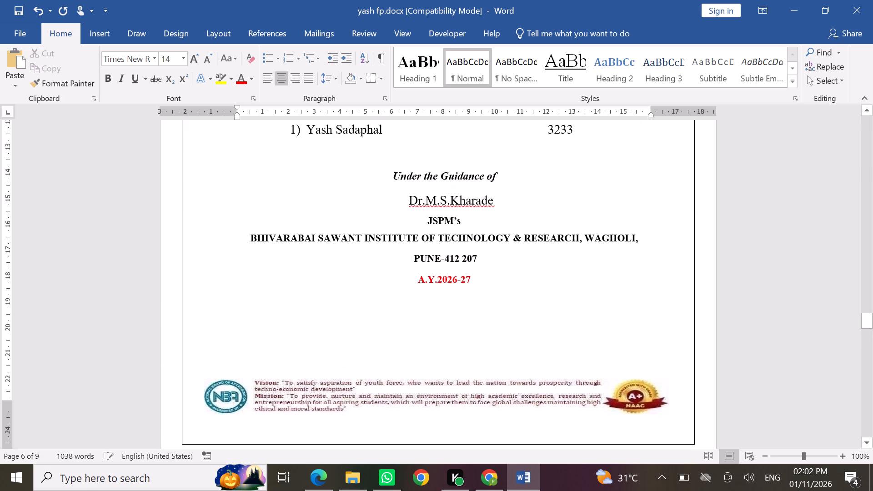
key(BackSpace)
key(BackSpace)
key(BackSpace)
key(BackSpace)
key(BackSpace)
key(BackSpace)
key(BackSpace)
key(BackSpace)
key(BackSpace)
key(BackSpace)
key(BackSpace)
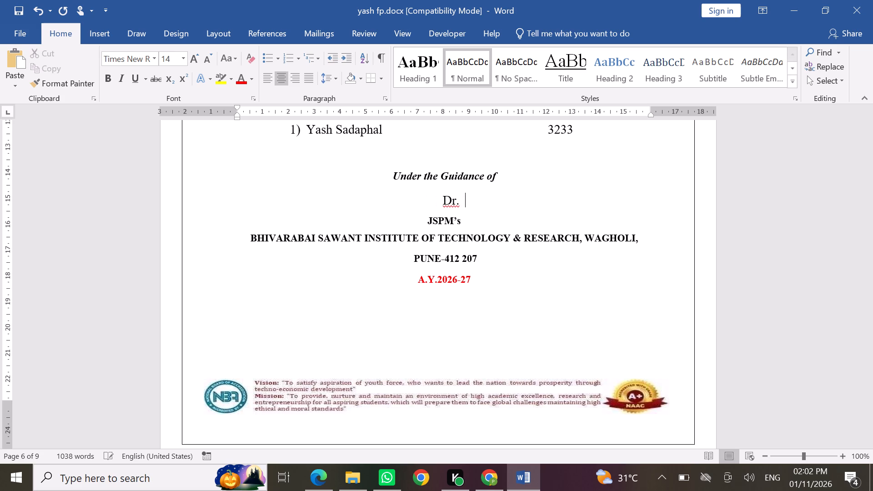
key(BackSpace)
key(BackSpace)
key(BackSpace)
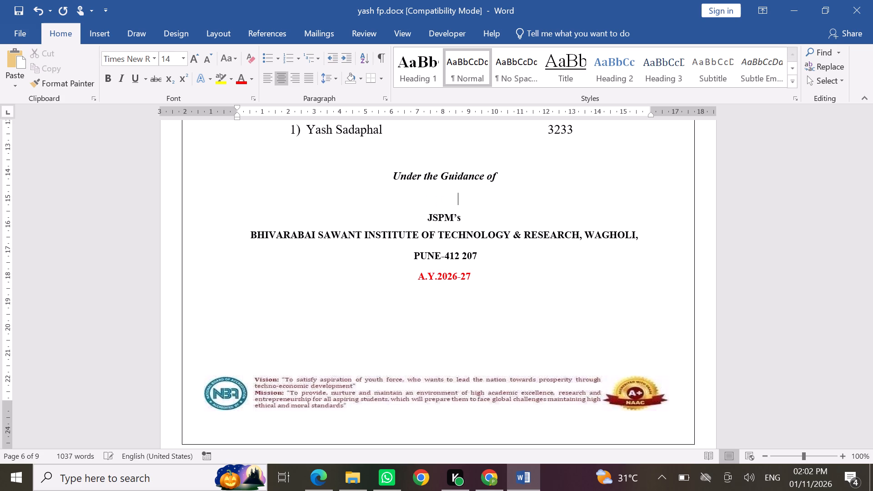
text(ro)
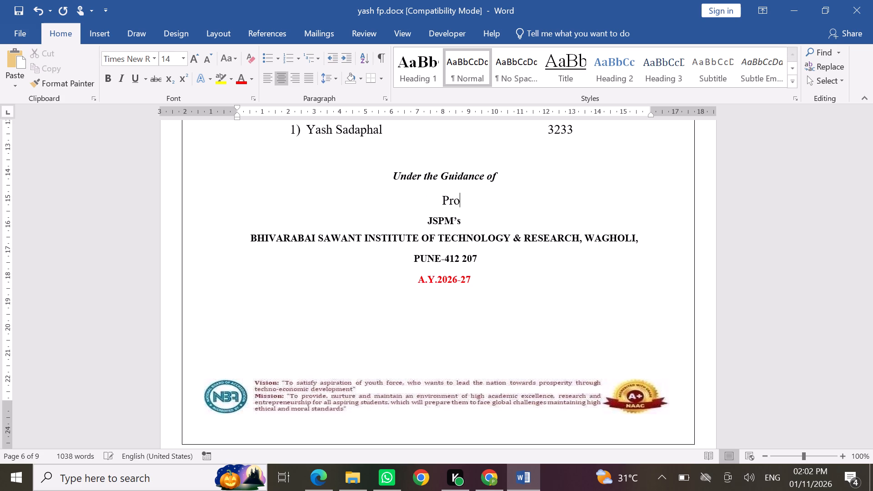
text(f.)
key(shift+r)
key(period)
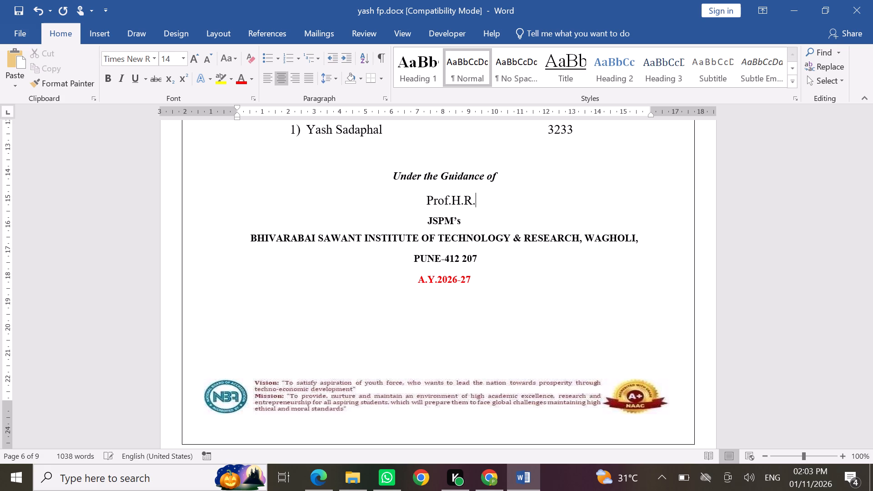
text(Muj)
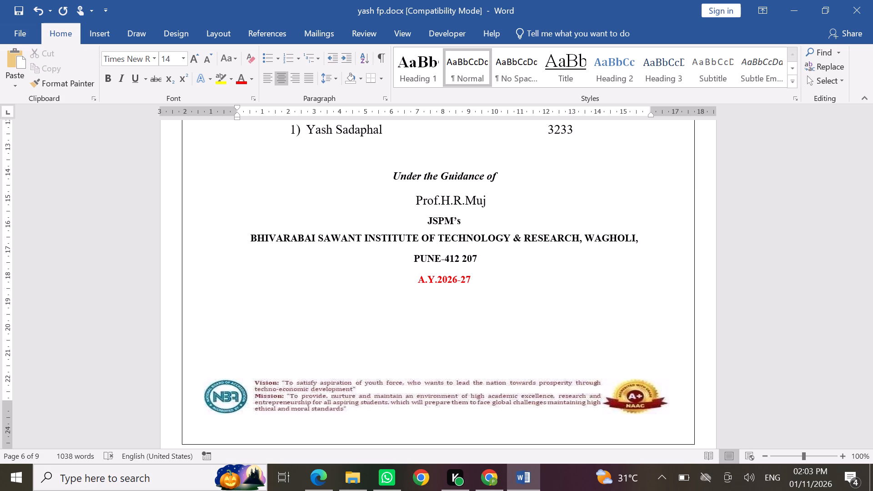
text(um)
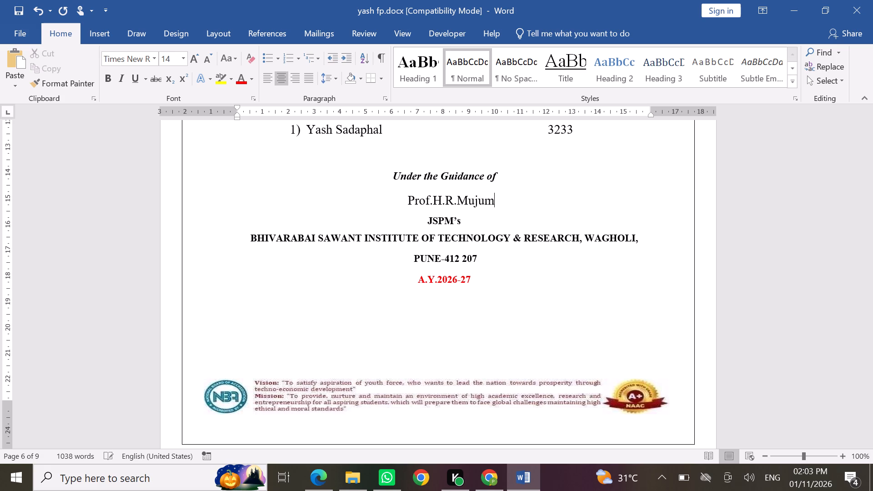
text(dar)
Update the student's roll number under Exam Seat No. / Roll No. on the same title page to the new student's number.
scroll(494, 195, up, 1)
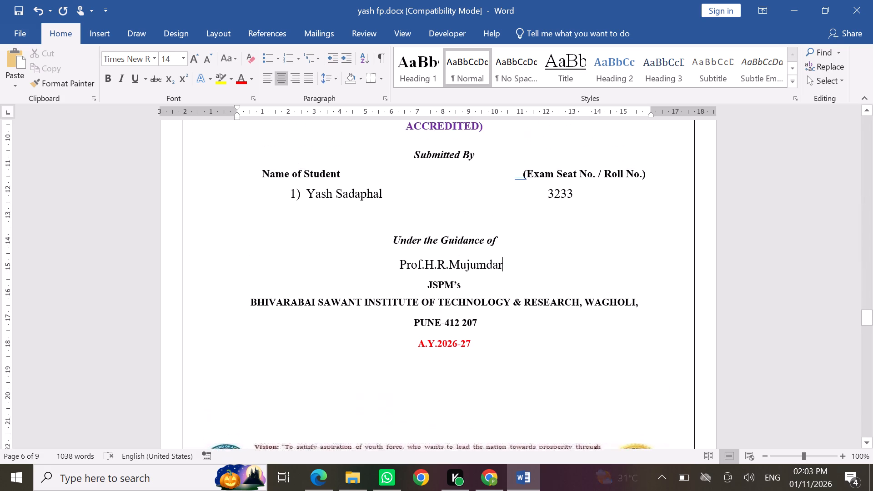
scroll(494, 195, up, 1)
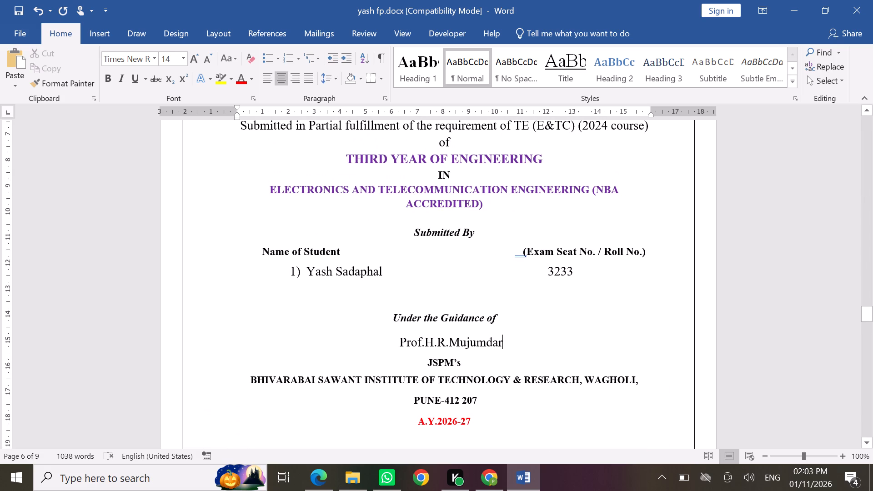
click(573, 269)
key(BackSpace)
key(BackSpace)
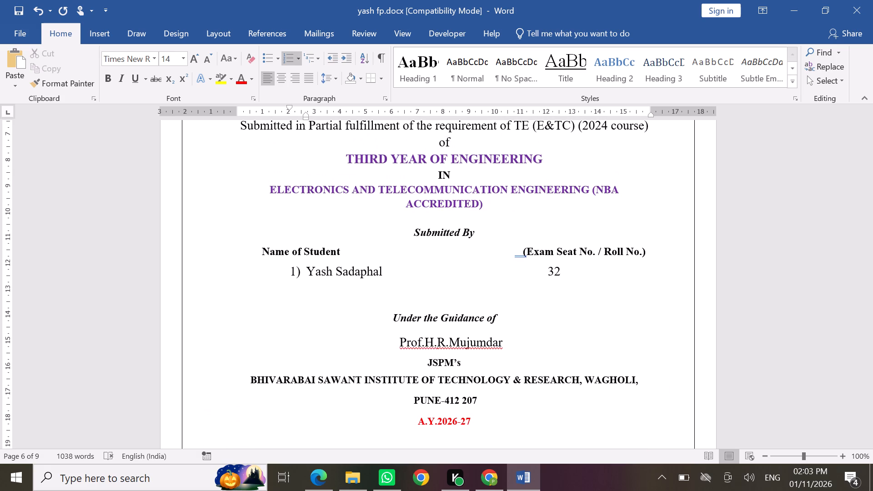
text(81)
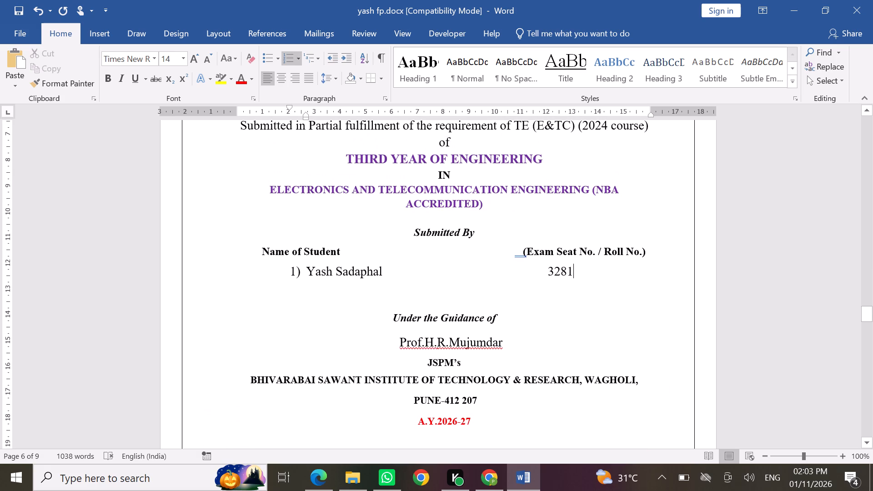
Replace the student's name under Name of Student on the title page with the new student's name.
click(379, 268)
key(Right)
key(BackSpace)
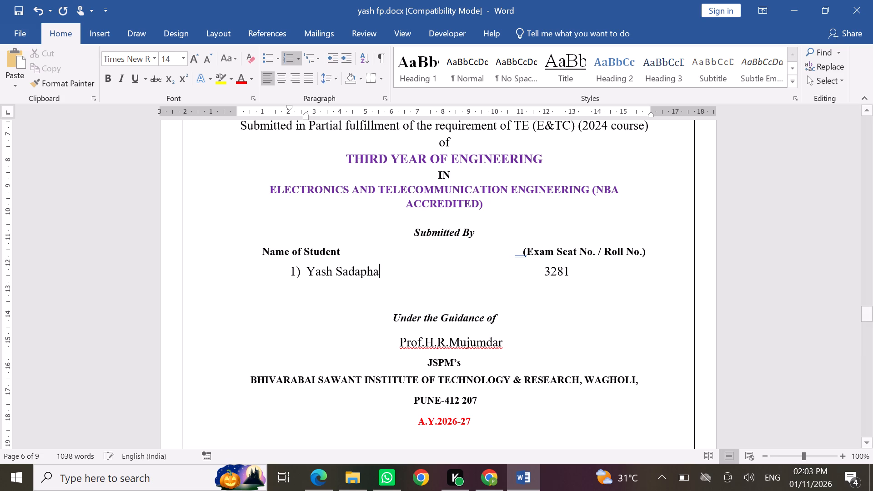
key(BackSpace)
key(BackSpace)
key(BackSpace)
key(BackSpace)
key(BackSpace)
key(BackSpace)
key(BackSpace)
key(BackSpace)
key(BackSpace)
key(BackSpace)
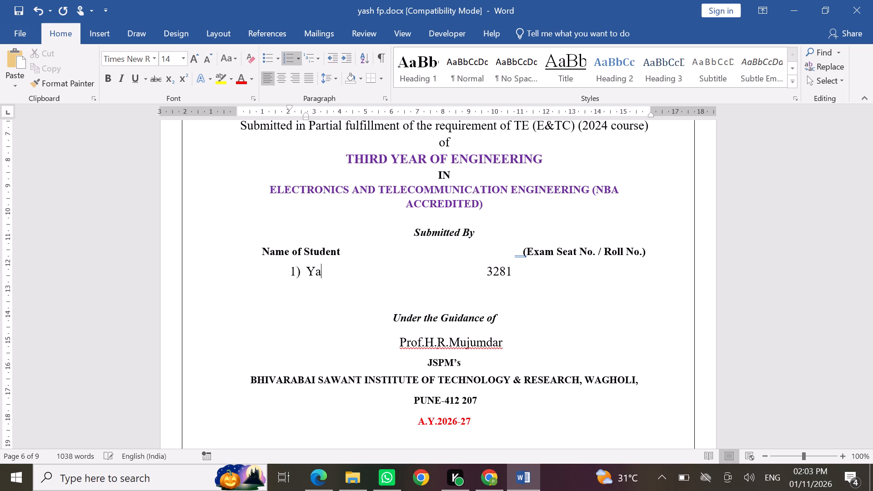
key(BackSpace)
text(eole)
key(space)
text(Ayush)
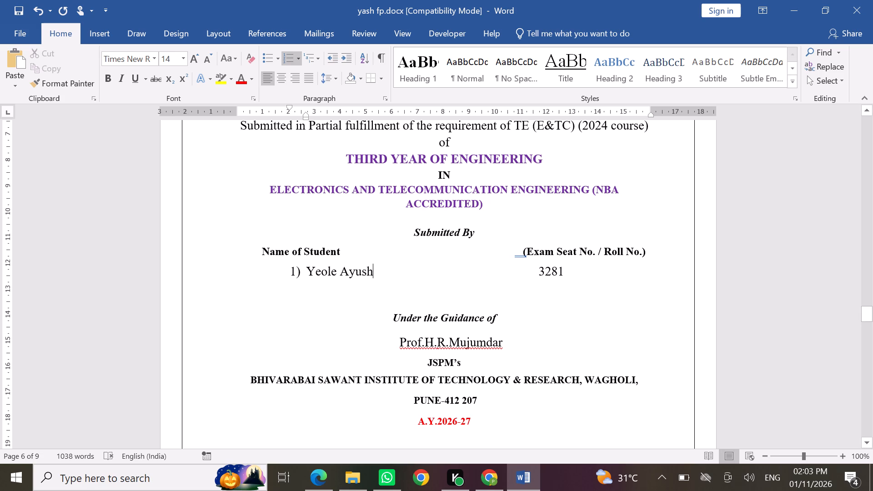
Replace the name after Guided By on the first page with the new guide's name, titled Prof.
scroll(454, 271, up, 3)
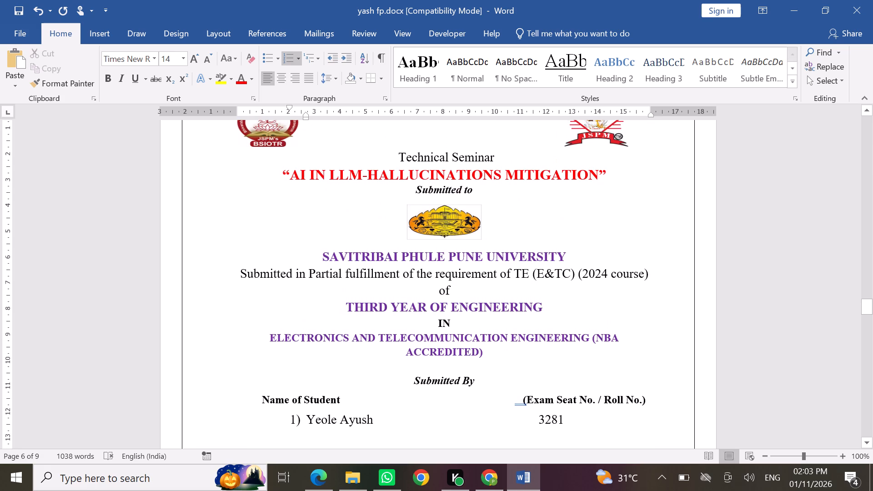
scroll(454, 271, up, 18)
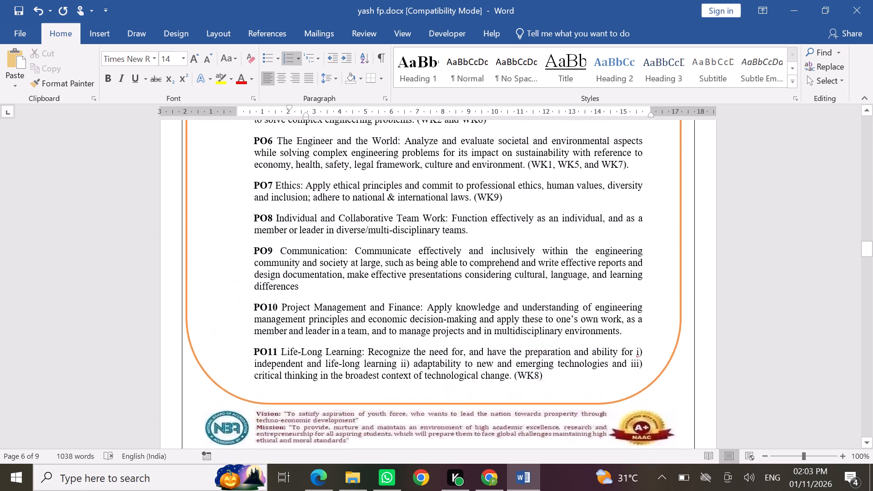
scroll(454, 271, up, 16)
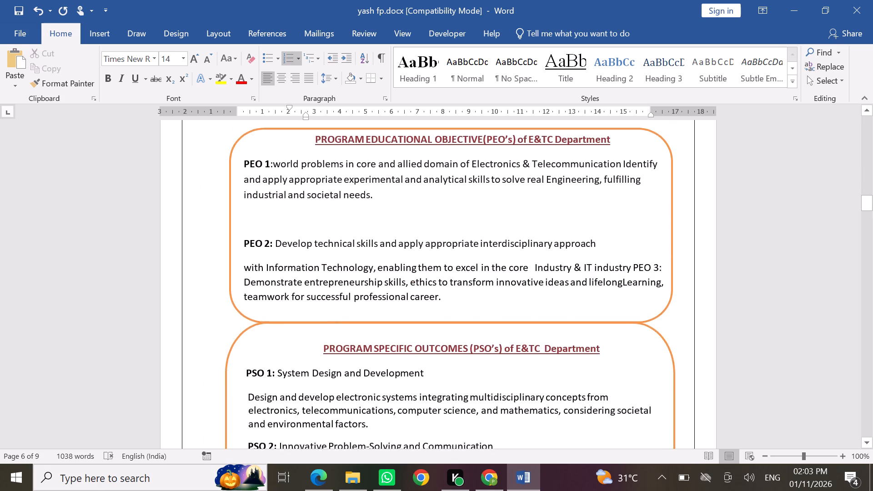
scroll(454, 271, up, 9)
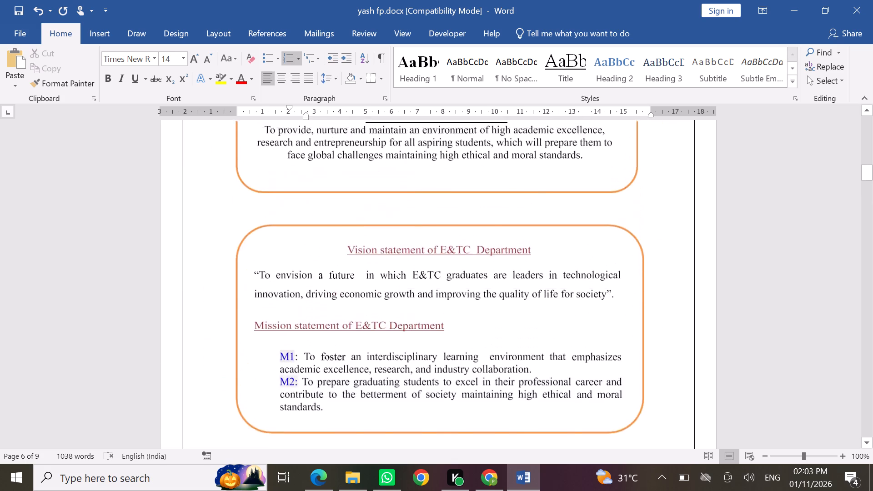
scroll(454, 271, up, 8)
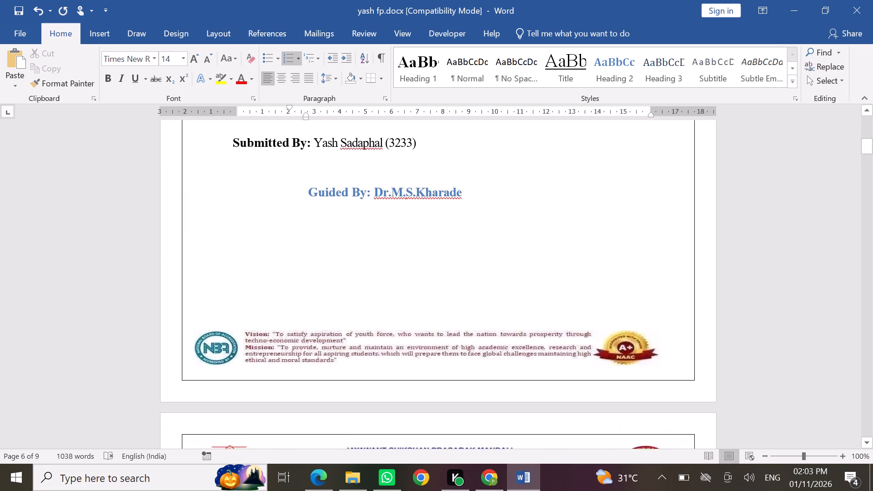
scroll(454, 271, up, 1)
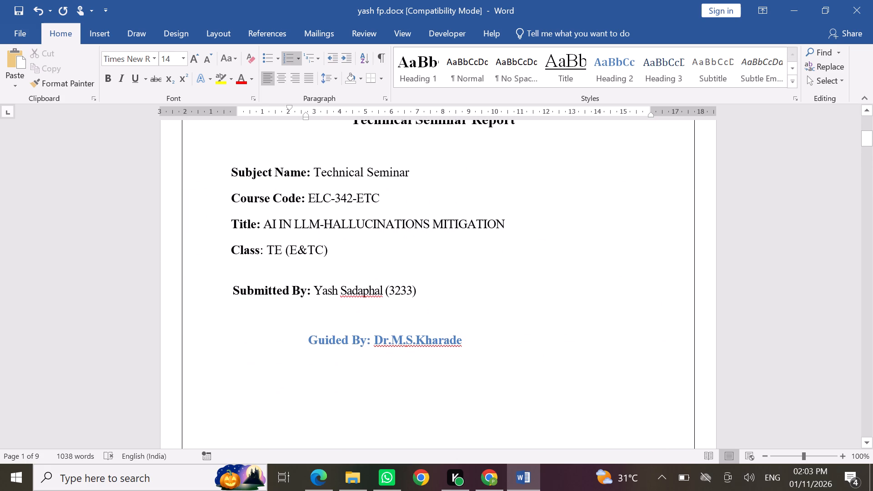
click(466, 342)
key(BackSpace)
key(BackSpace)
key(BackSpace)
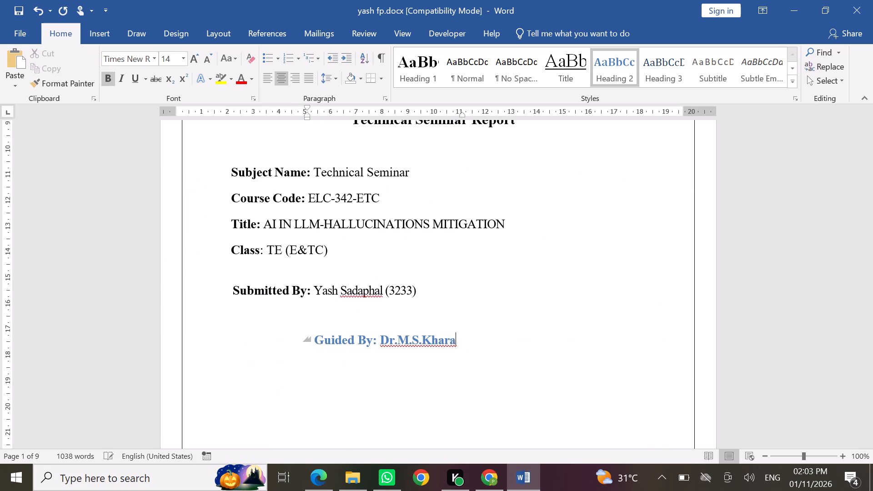
key(BackSpace)
key(BackSpace)
key(BackSpace)
key(BackSpace)
key(BackSpace)
key(BackSpace)
key(BackSpace)
key(BackSpace)
key(BackSpace)
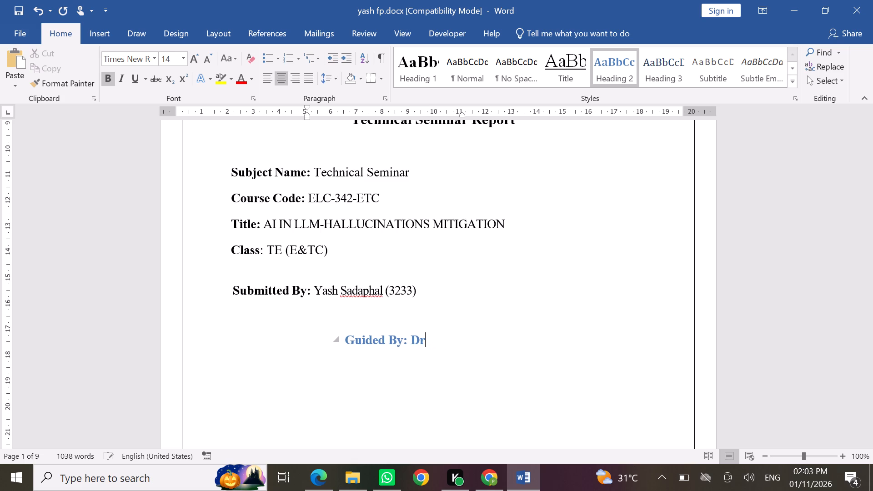
key(BackSpace)
key(BackSpace)
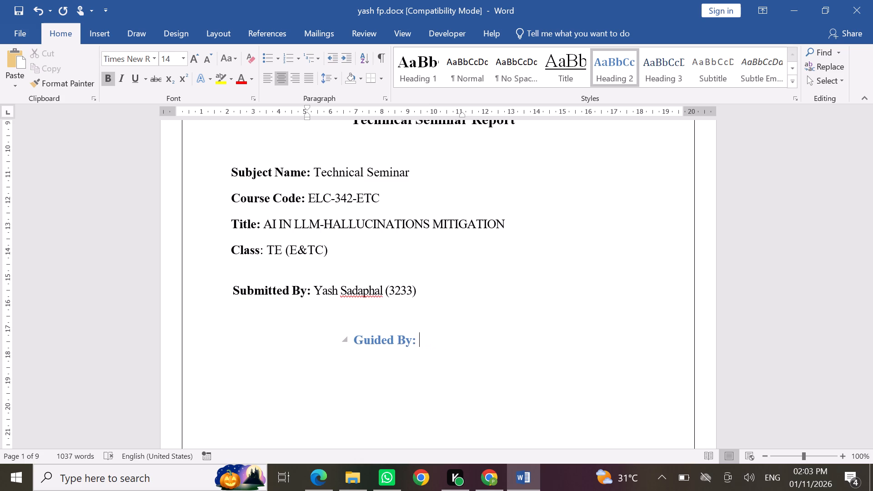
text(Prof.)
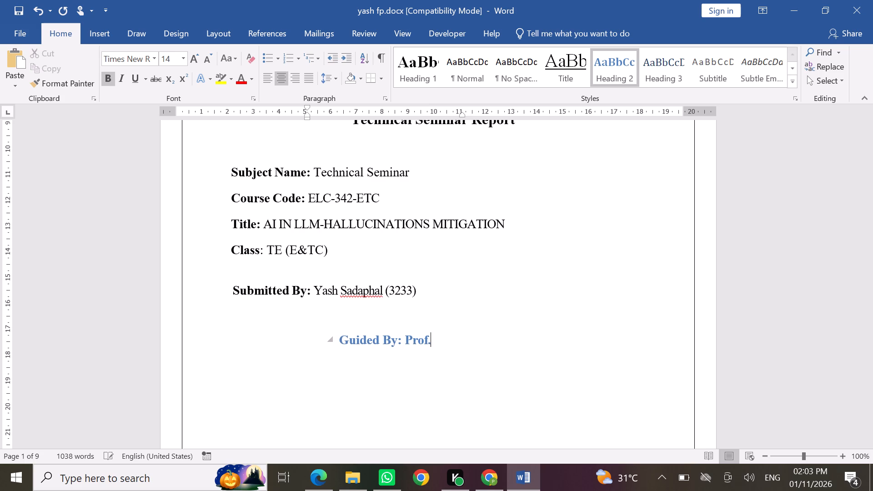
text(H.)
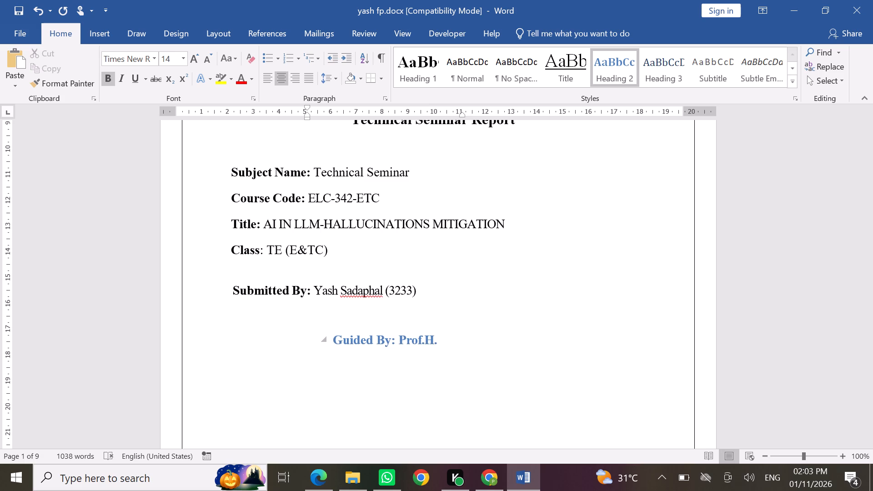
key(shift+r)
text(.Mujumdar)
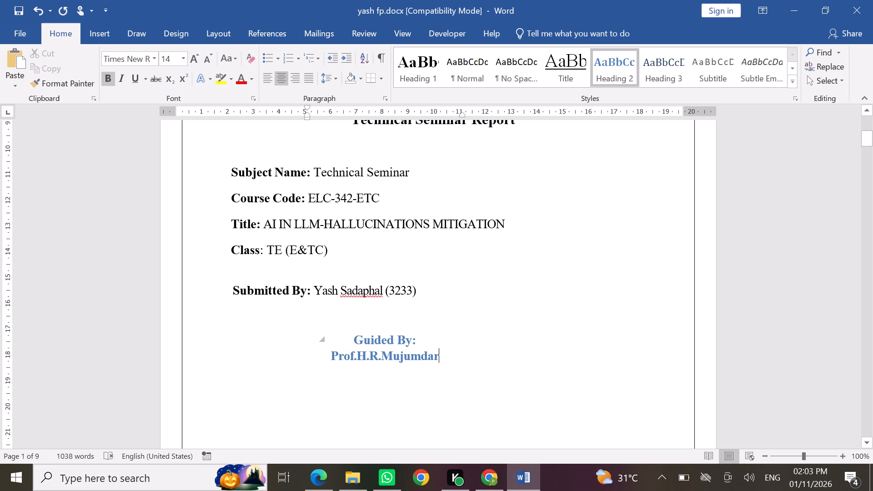
Remove the Guided By line's centring and indent, and space it in from the margin so it fits on one line.
click(355, 340)
key(BackSpace)
key(BackSpace)
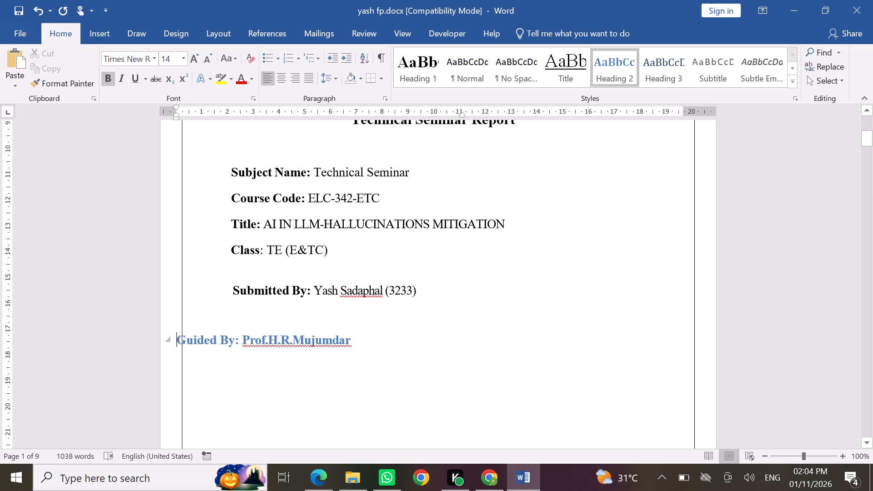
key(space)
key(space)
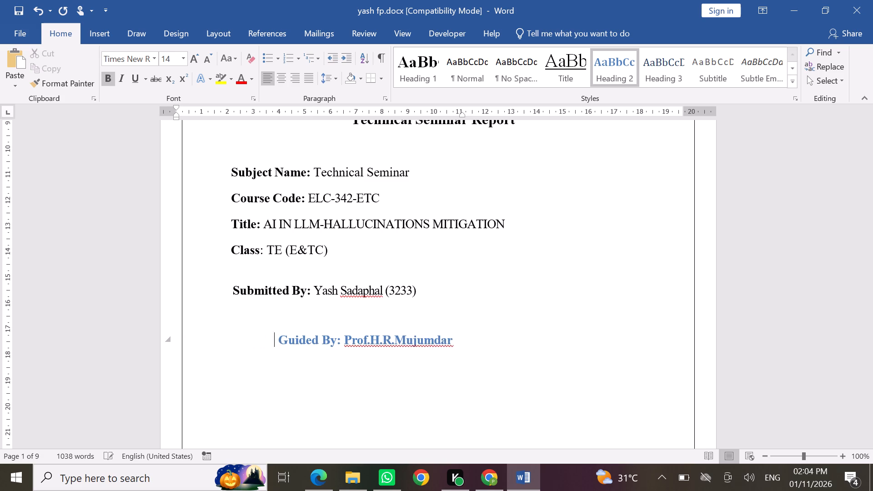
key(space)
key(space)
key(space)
key(BackSpace)
key(BackSpace)
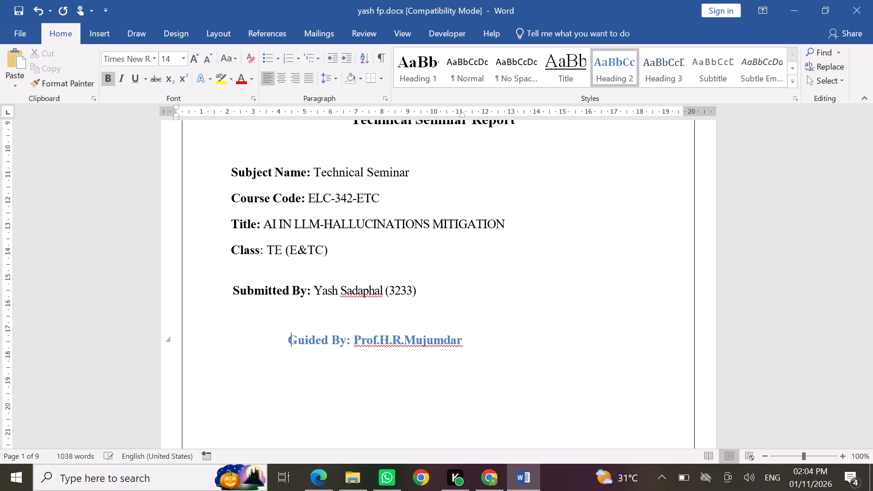
Update the roll number in brackets on the Submitted By line to the new student's number.
click(412, 290)
key(BackSpace)
key(BackSpace)
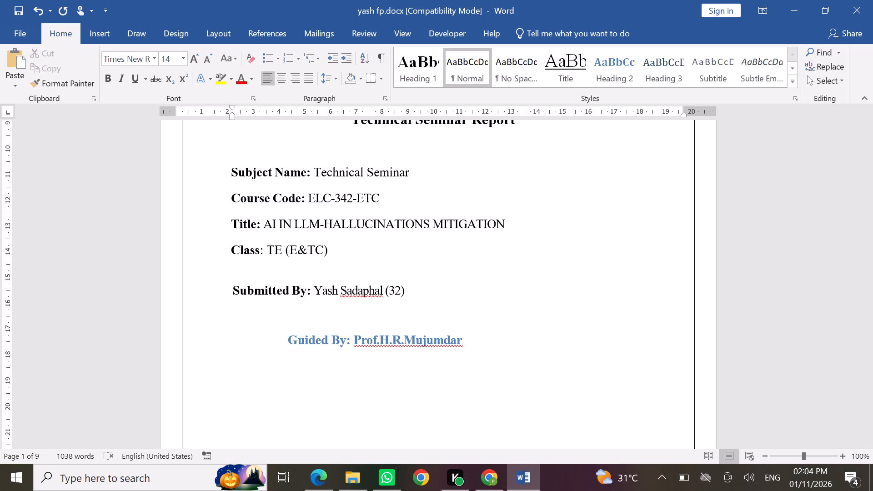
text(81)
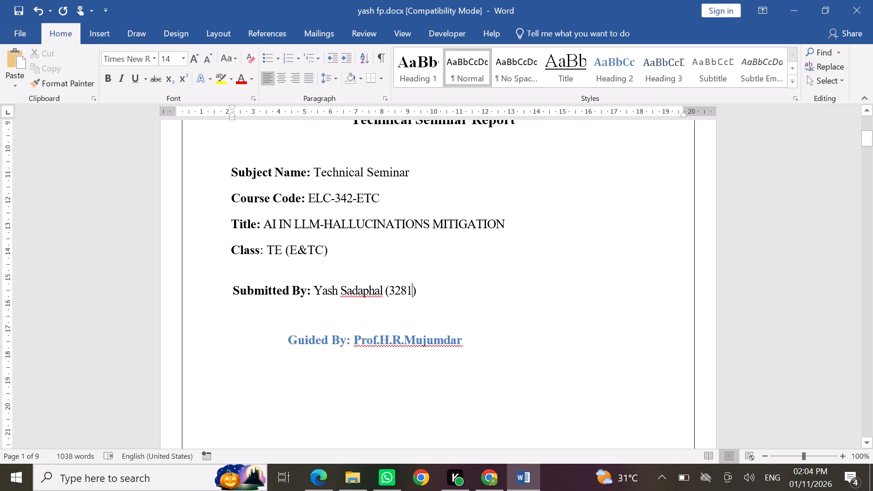
Replace the student's name on the Submitted By line with the new student's name.
click(383, 291)
key(BackSpace)
key(BackSpace)
key(BackSpace)
key(BackSpace)
key(BackSpace)
key(BackSpace)
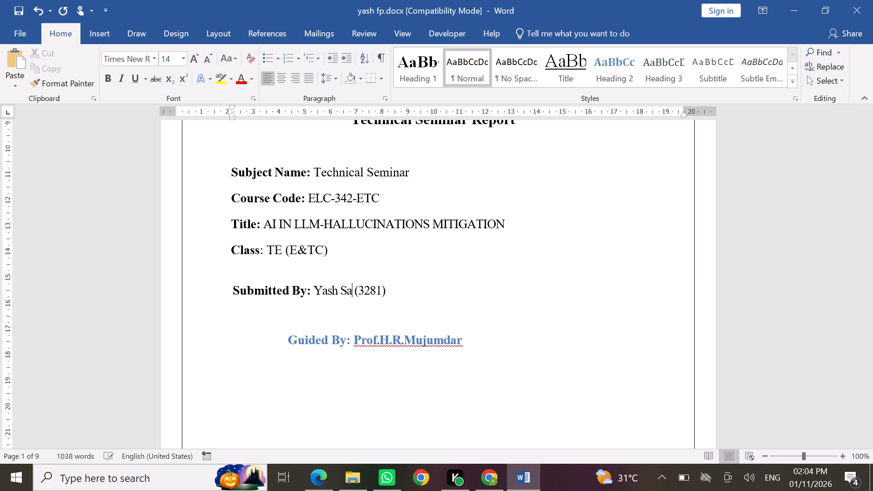
key(BackSpace)
key(BackSpace)
key(BackSpace)
key(BackSpace)
key(BackSpace)
key(BackSpace)
key(BackSpace)
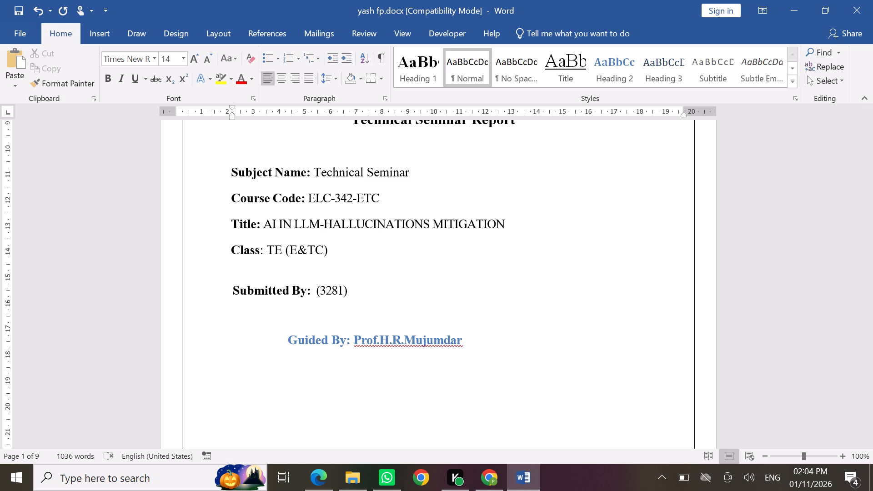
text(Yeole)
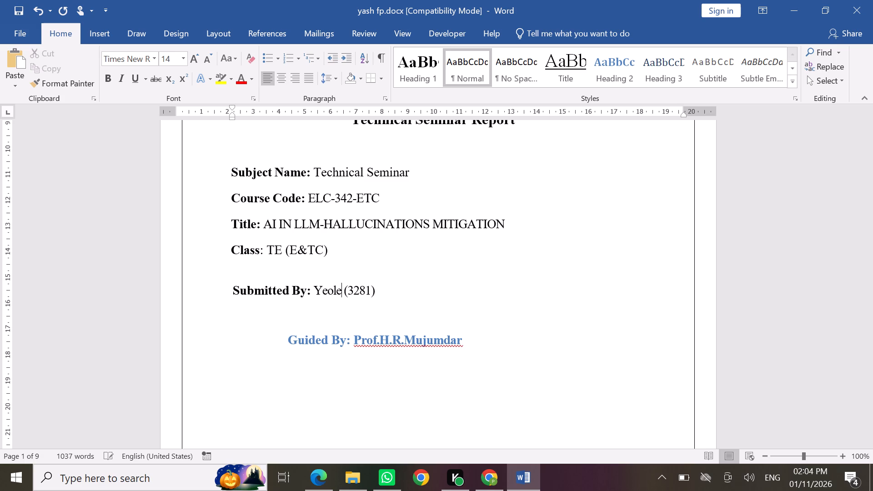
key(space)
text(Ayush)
Change the Title entry on the first page to AI IN MODERN DEFENCE SYSTEM.
scroll(511, 254, up, 2)
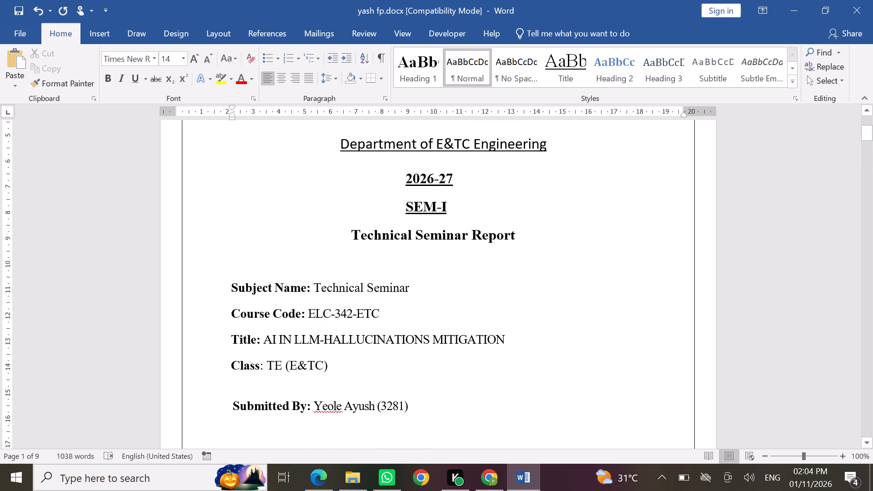
scroll(511, 254, right, 2)
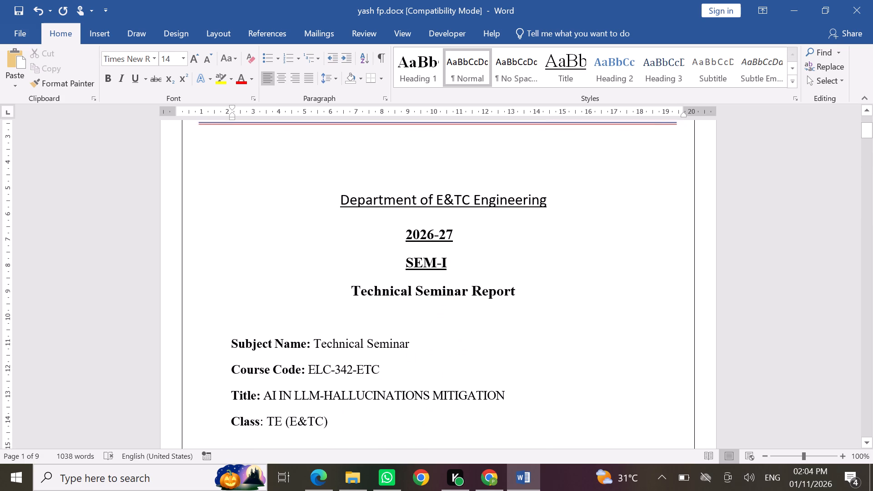
scroll(511, 254, right, 1)
click(510, 381)
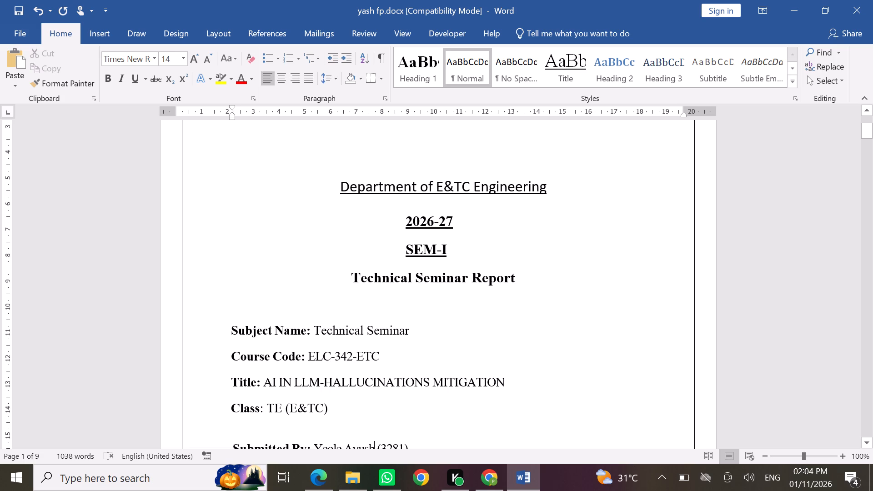
key(BackSpace)
key(BackSpace)
key(BackSpace)
key(BackSpace)
key(BackSpace)
key(BackSpace)
key(BackSpace)
key(BackSpace)
key(BackSpace)
key(BackSpace)
key(BackSpace)
key(BackSpace)
key(BackSpace)
key(BackSpace)
key(BackSpace)
key(BackSpace)
key(BackSpace)
key(BackSpace)
key(BackSpace)
key(BackSpace)
key(BackSpace)
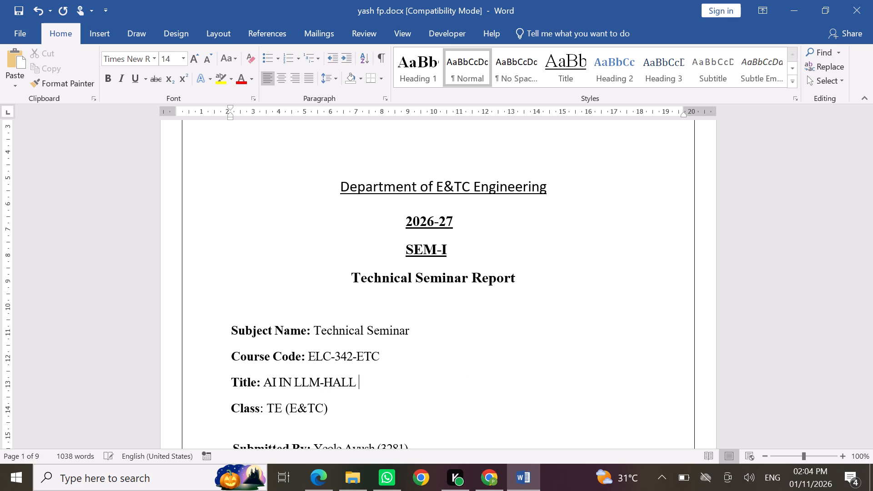
key(BackSpace)
key(BackSpace)
key(BackSpace)
key(BackSpace)
key(BackSpace)
key(BackSpace)
key(BackSpace)
key(BackSpace)
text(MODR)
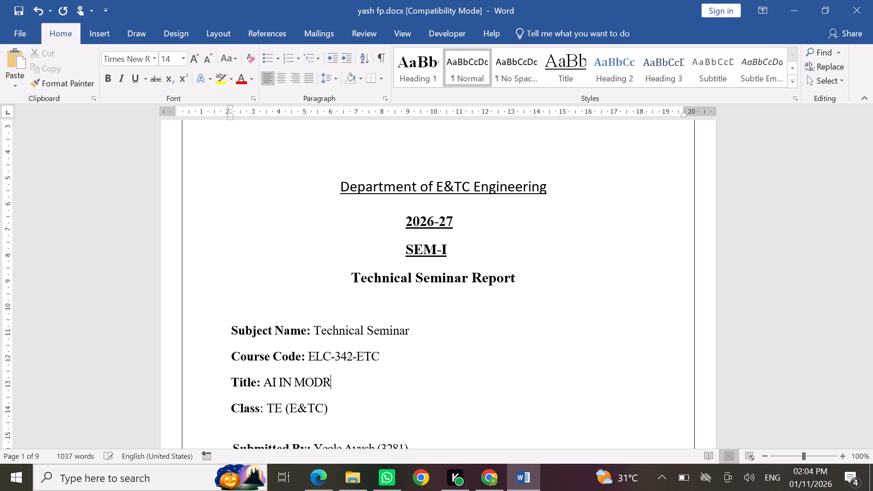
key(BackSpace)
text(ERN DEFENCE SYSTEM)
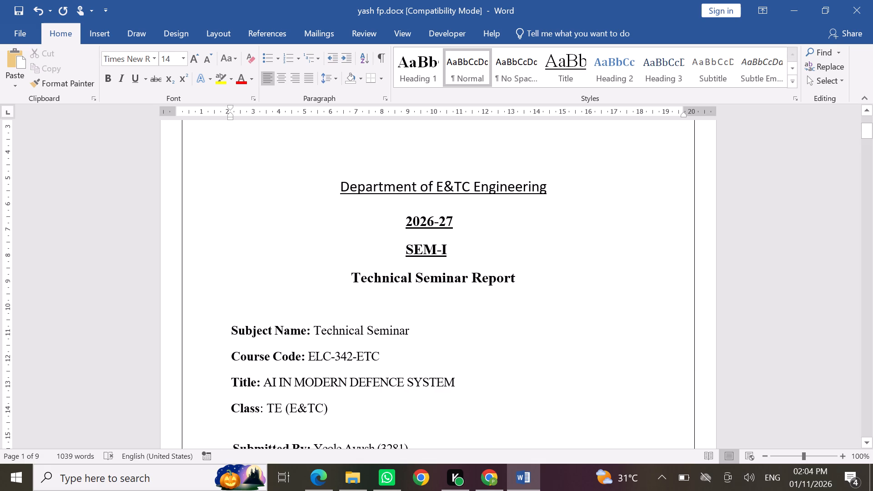
Save the document as a copy named Ayush fp.docx in the Downloads folder and minimize its window.
scroll(423, 400, down, 2)
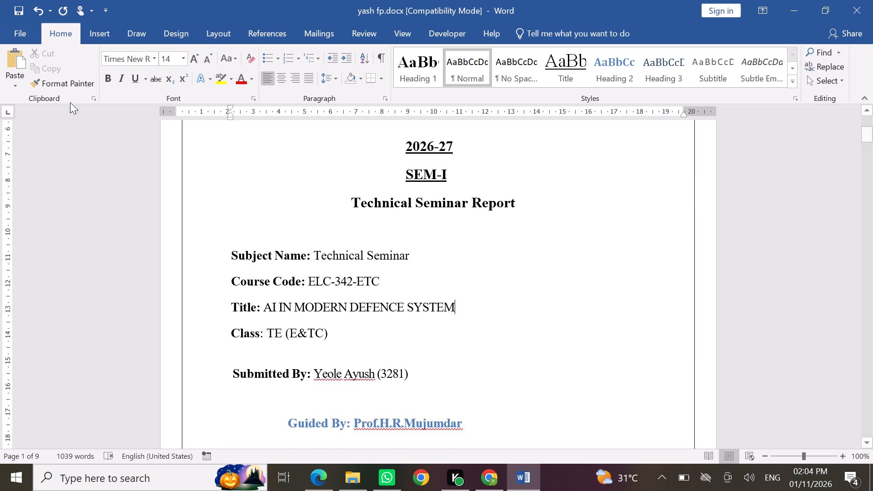
click(24, 29)
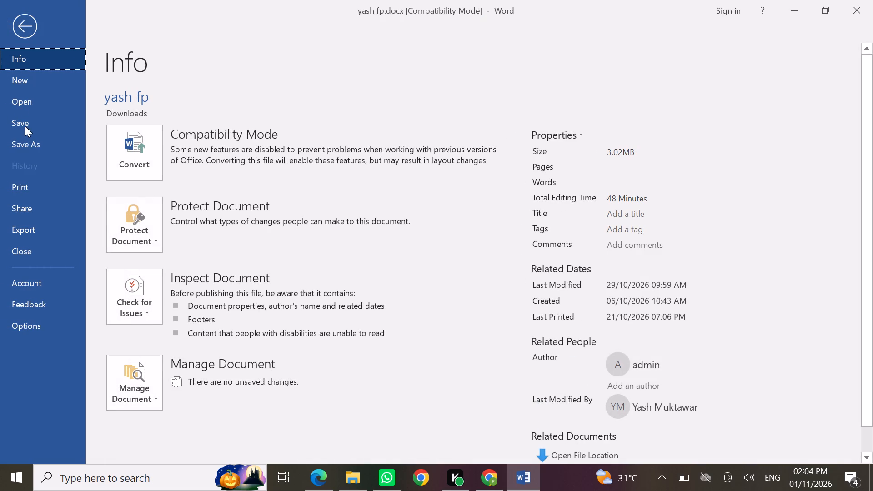
click(42, 135)
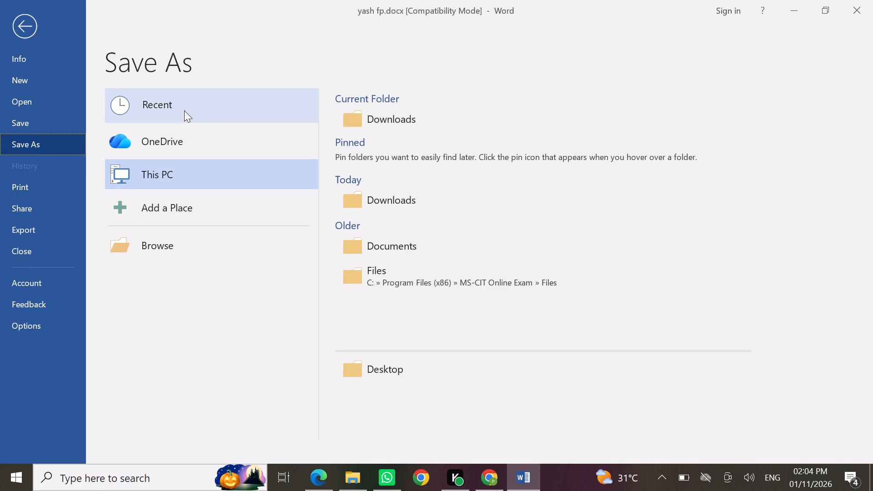
click(401, 128)
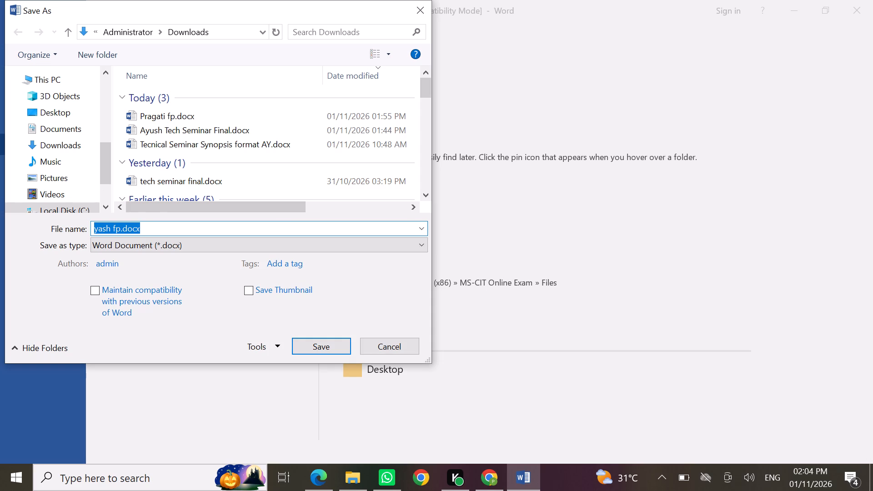
click(112, 226)
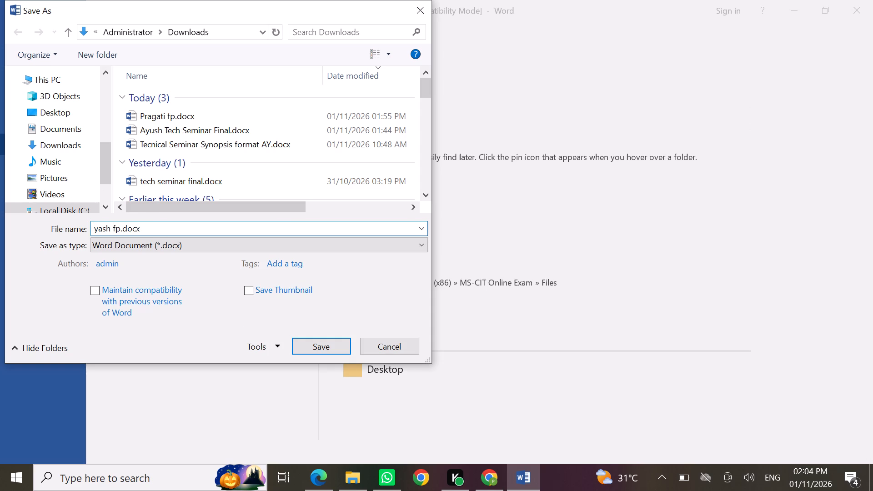
key(Left)
key(BackSpace)
key(BackSpace)
key(BackSpace)
key(BackSpace)
key(BackSpace)
key(BackSpace)
key(BackSpace)
key(BackSpace)
key(BackSpace)
key(BackSpace)
key(BackSpace)
key(BackSpace)
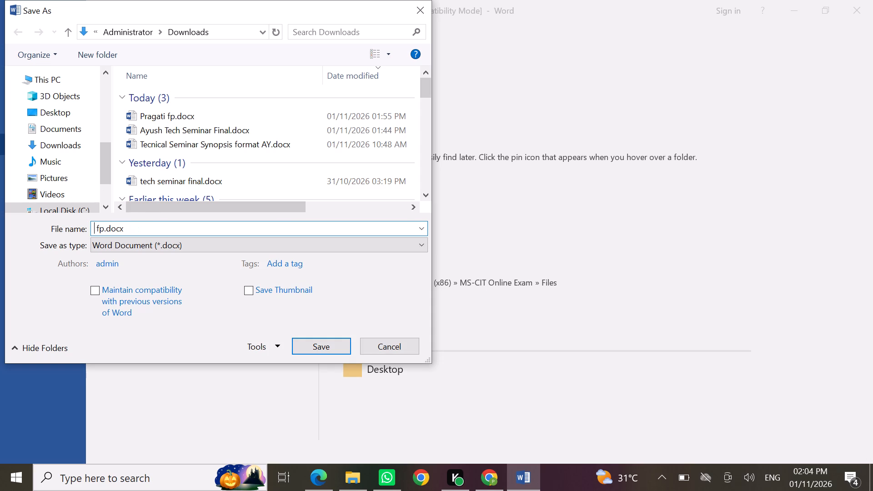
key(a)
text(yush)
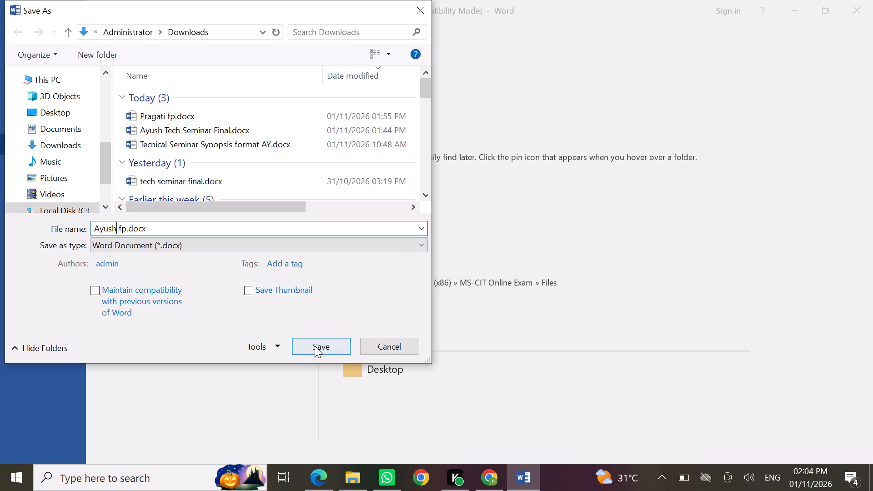
click(316, 346)
click(808, 8)
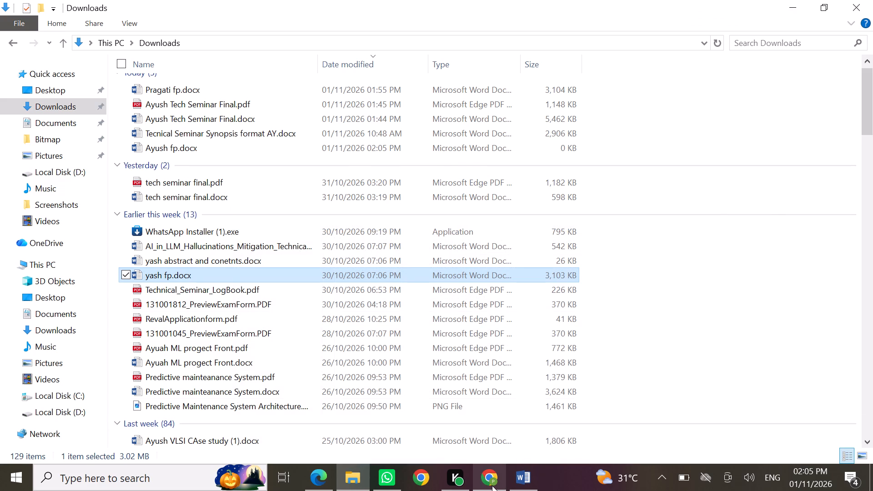
Switch to Chrome, search for word to pdf converter in a new tab, and open iLovePDF's Word to PDF page.
click(492, 486)
click(203, 11)
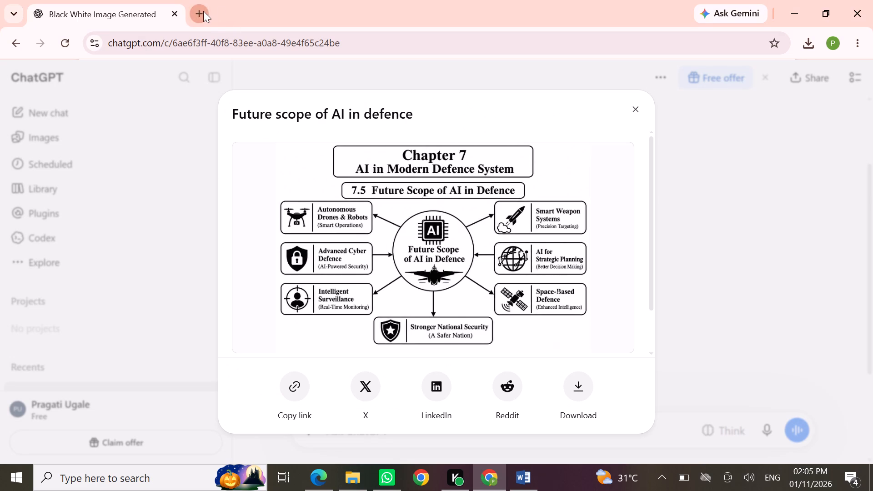
click(210, 40)
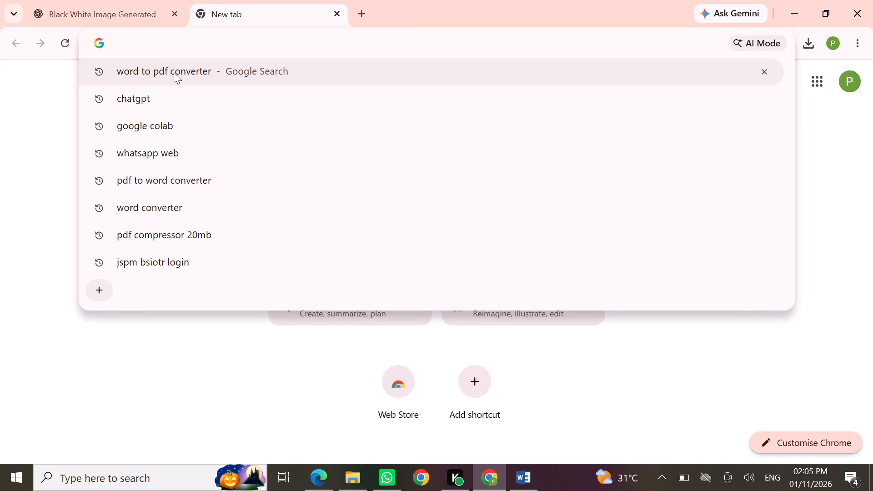
click(174, 72)
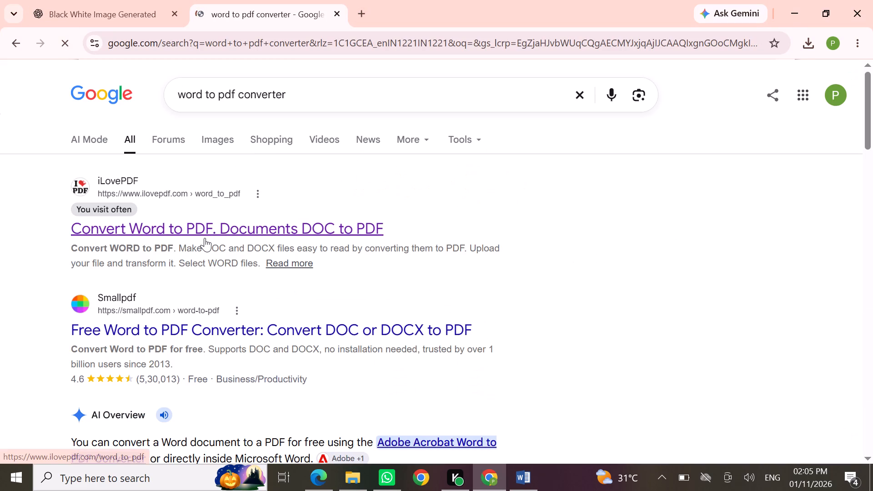
click(216, 229)
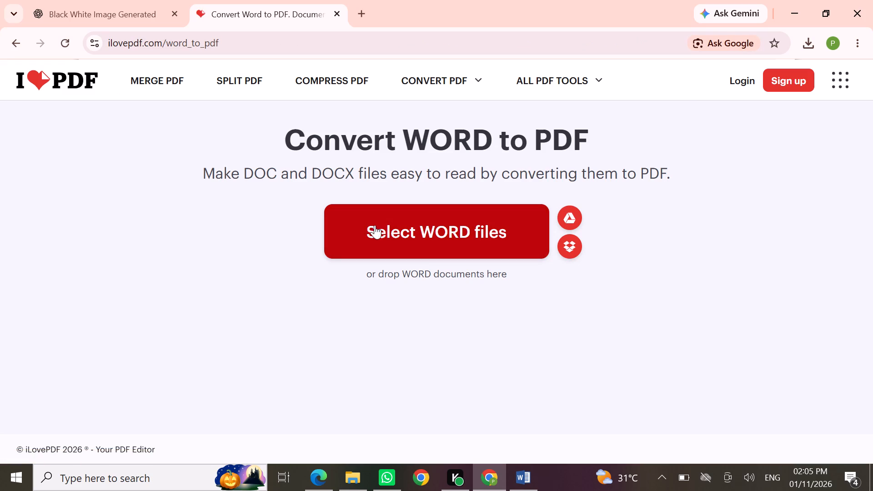
Convert Ayush fp.docx from the Downloads folder to PDF and download the converted file.
click(377, 225)
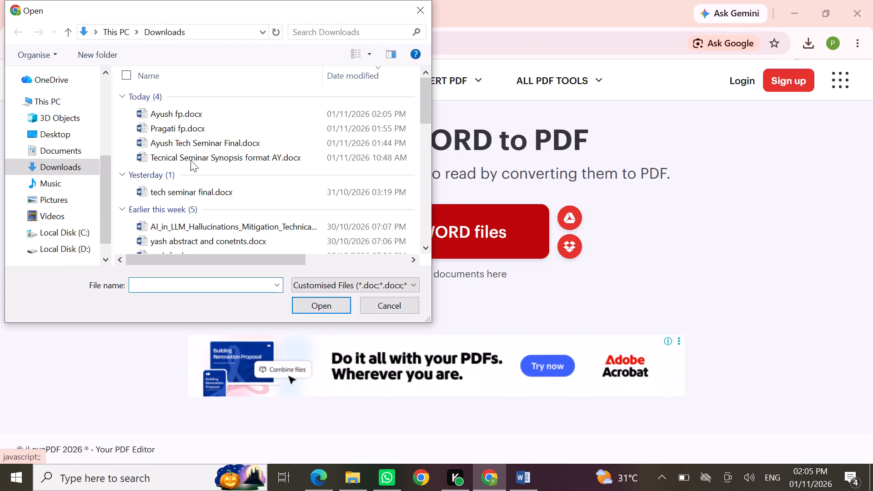
click(235, 115)
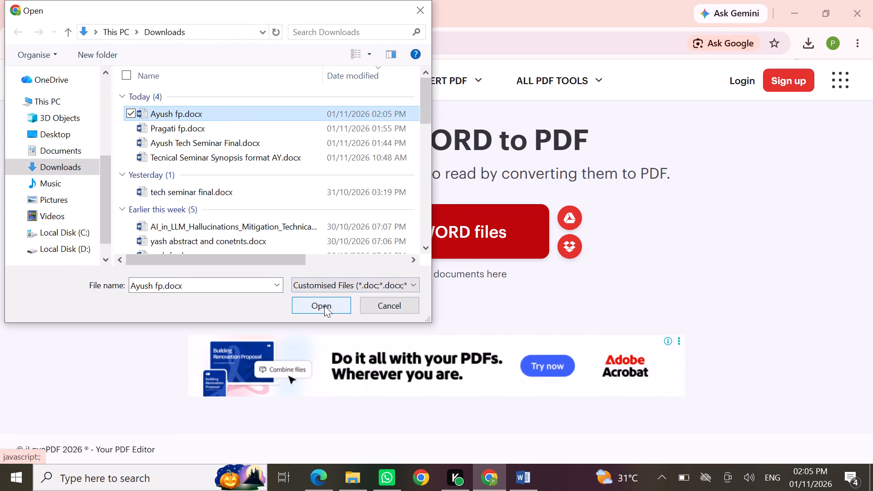
click(324, 306)
click(739, 434)
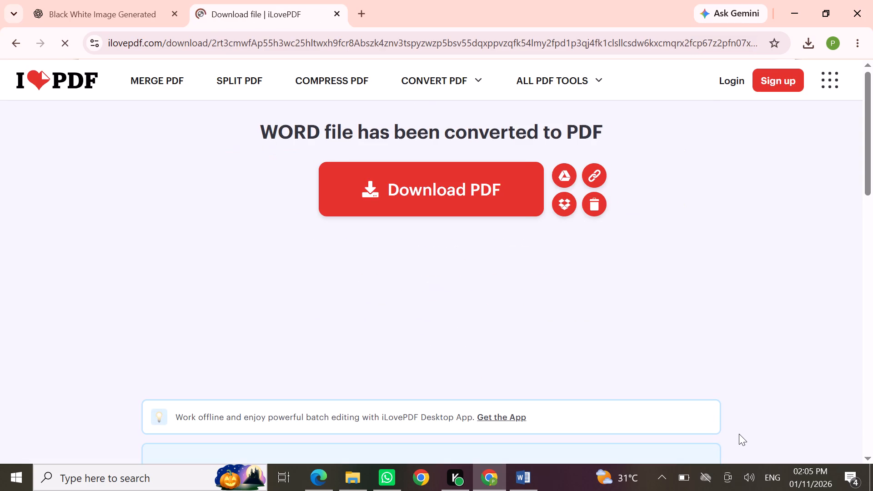
click(490, 208)
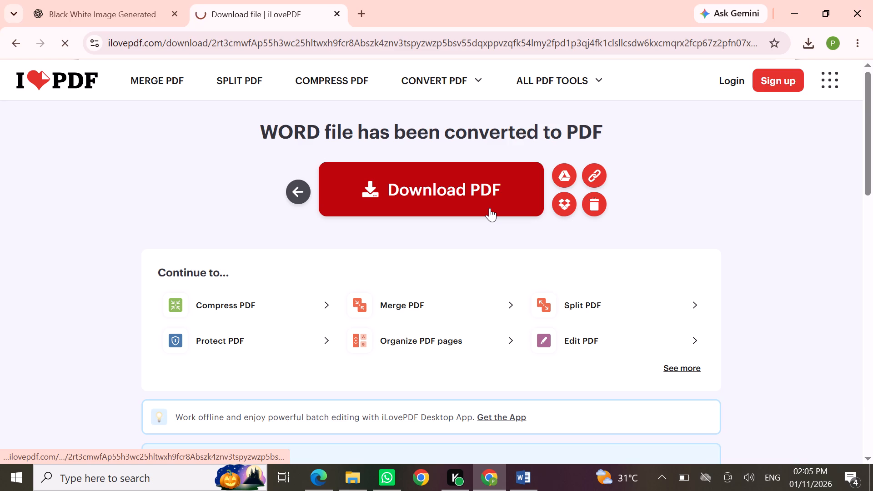
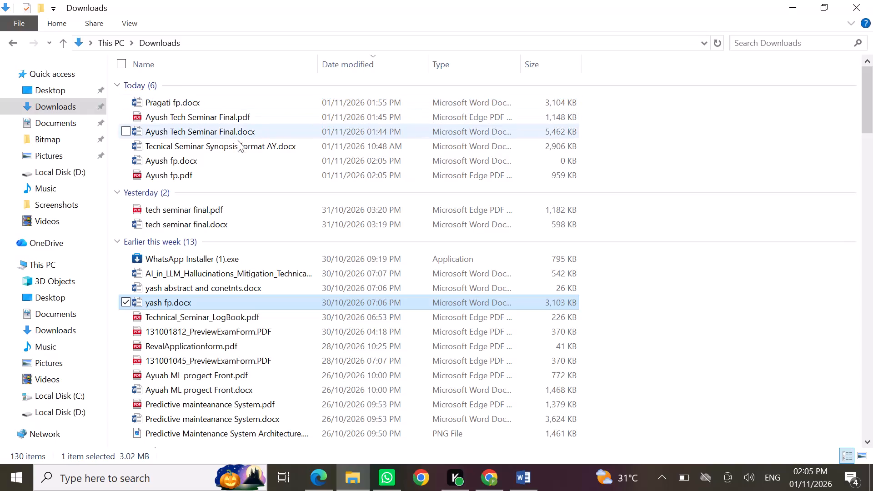
Open Ayush fp.pdf from the Downloads folder, examine its page layout, titles and student details through the certificate page, and close it.
double_click(223, 173)
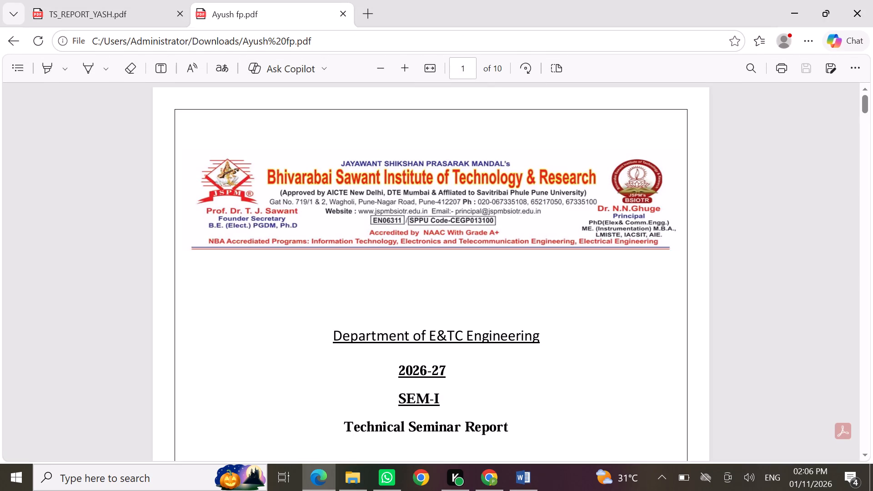
scroll(439, 336, down, 3)
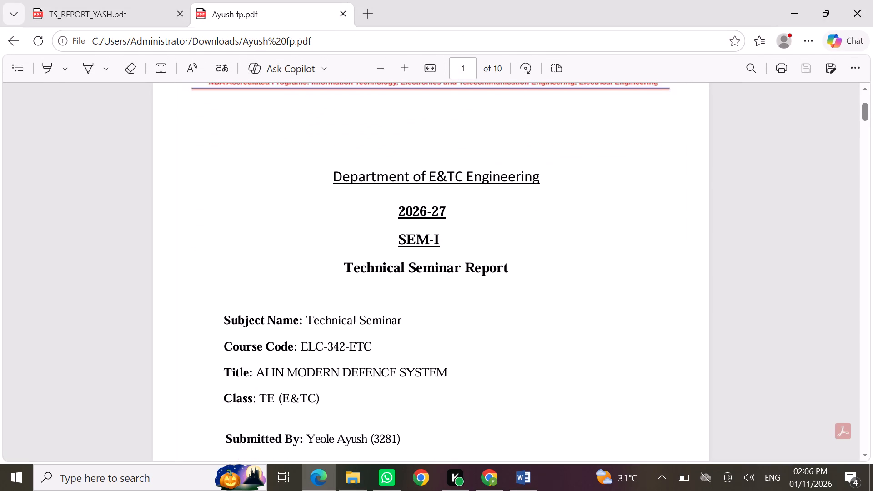
scroll(439, 336, down, 4)
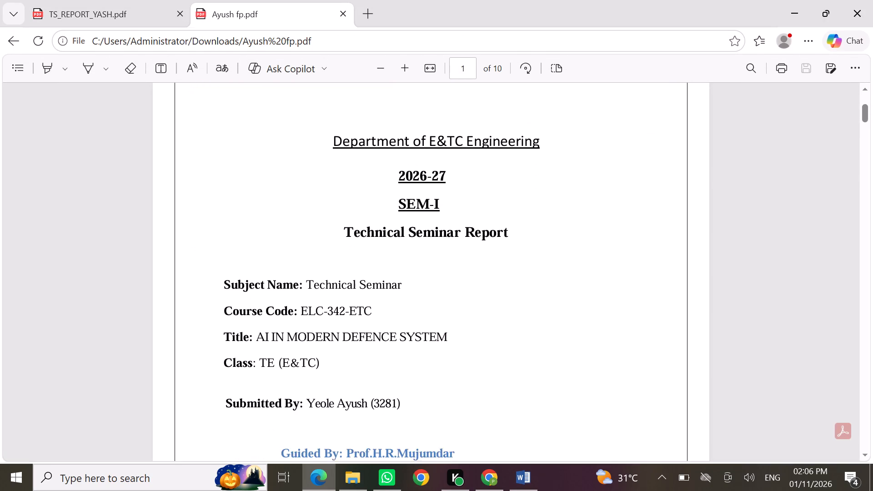
scroll(439, 336, down, 7)
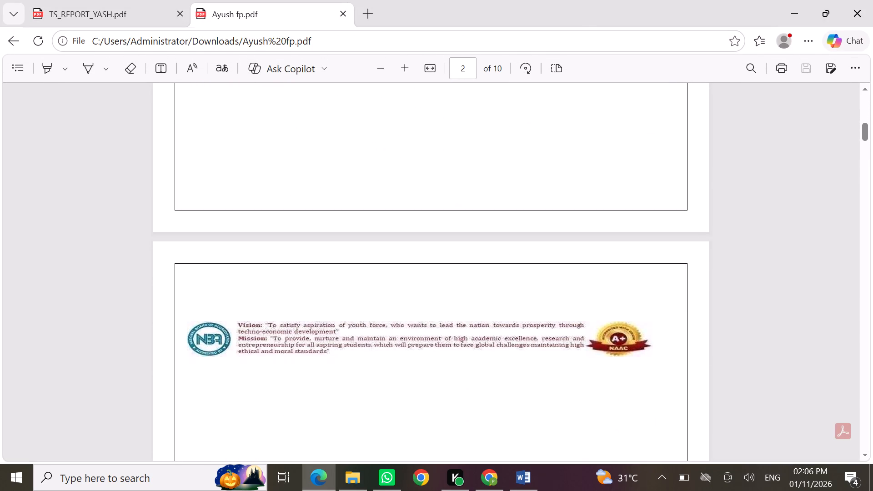
scroll(439, 336, down, 6)
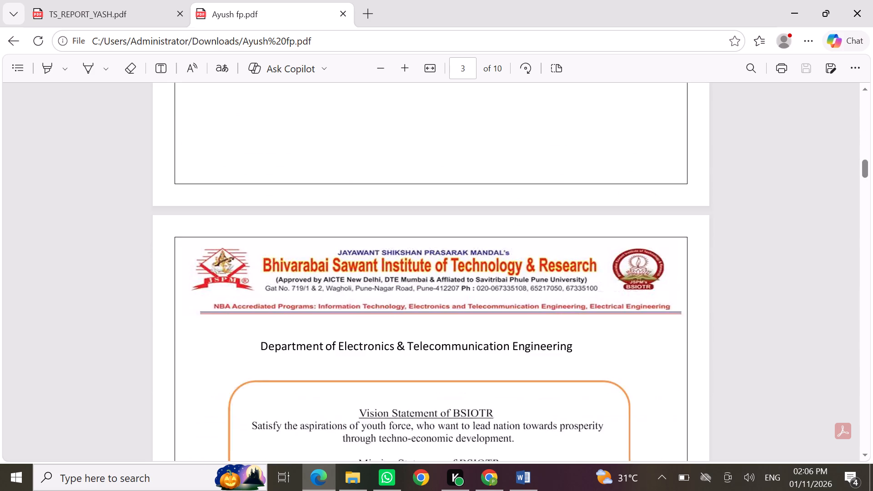
scroll(439, 336, down, 5)
scroll(439, 336, up, 3)
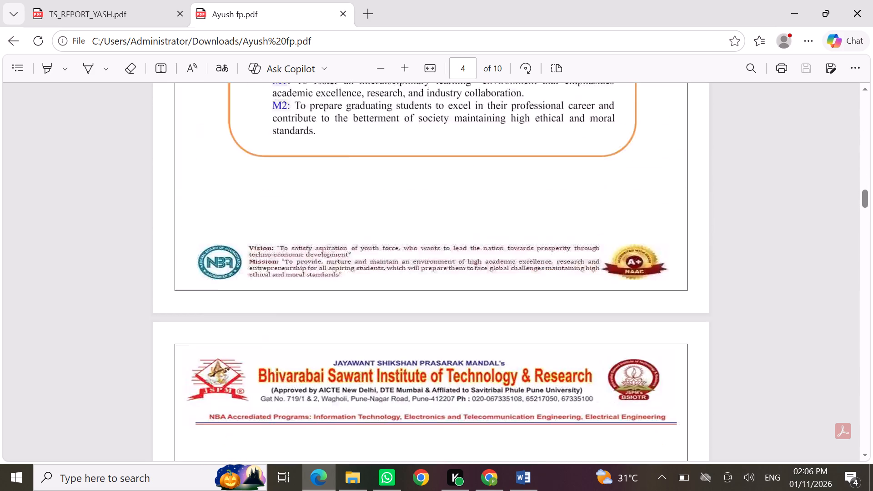
scroll(439, 336, up, 3)
scroll(439, 336, down, 11)
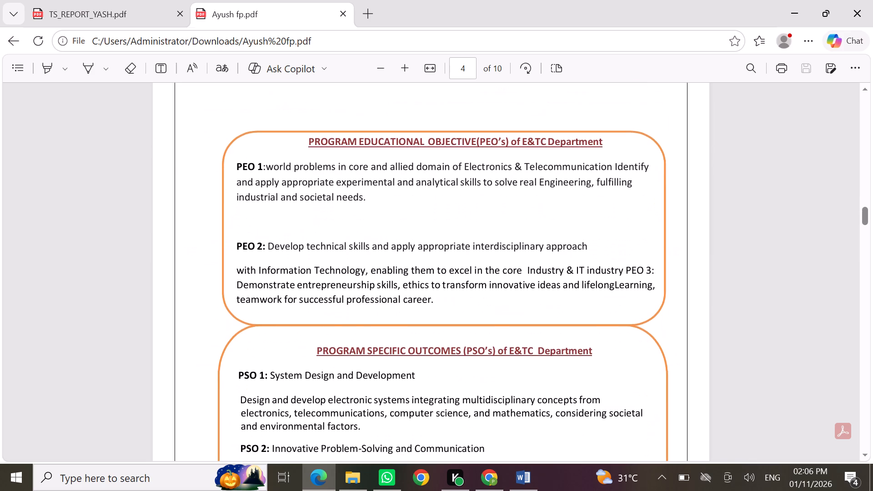
scroll(439, 336, down, 7)
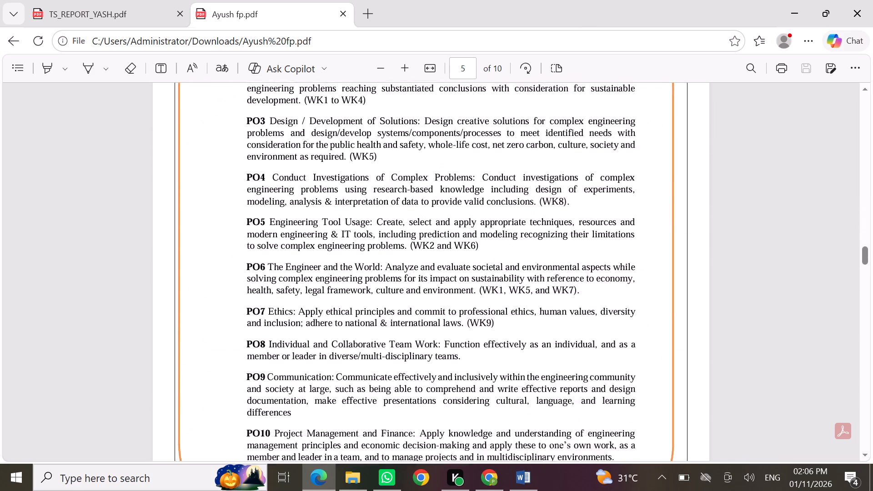
scroll(439, 336, down, 9)
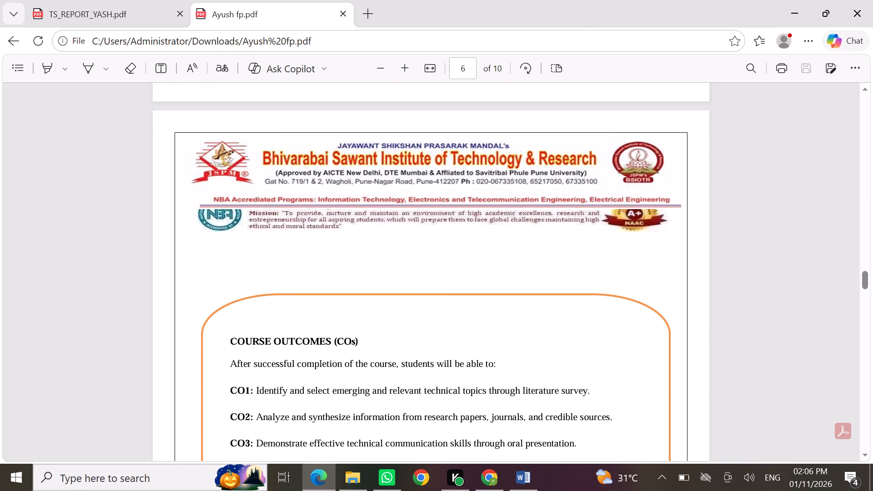
scroll(439, 336, down, 8)
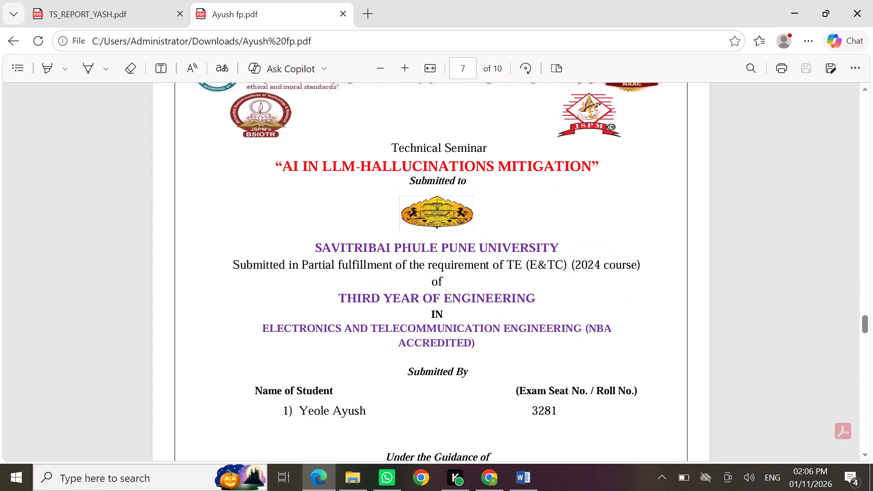
scroll(439, 336, down, 5)
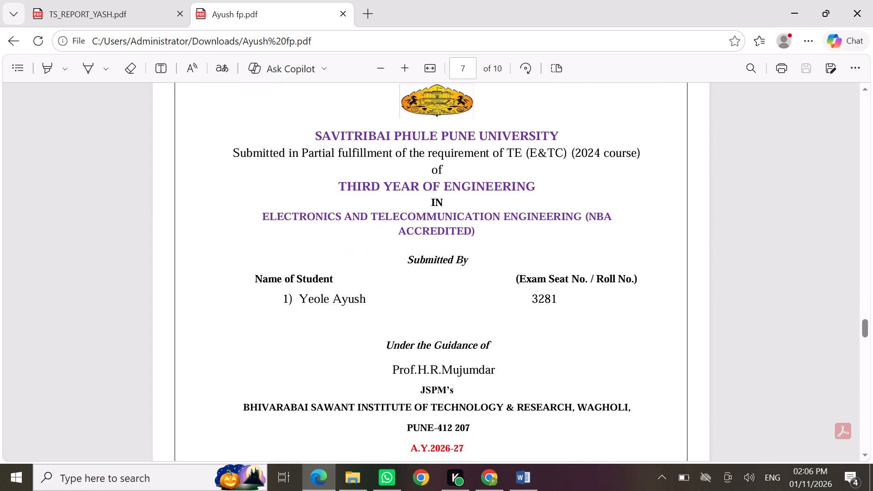
scroll(439, 336, down, 4)
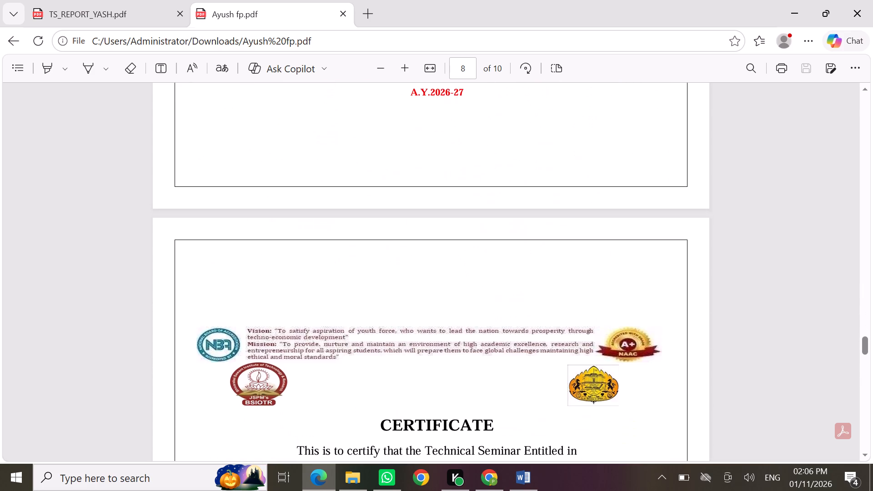
click(858, 0)
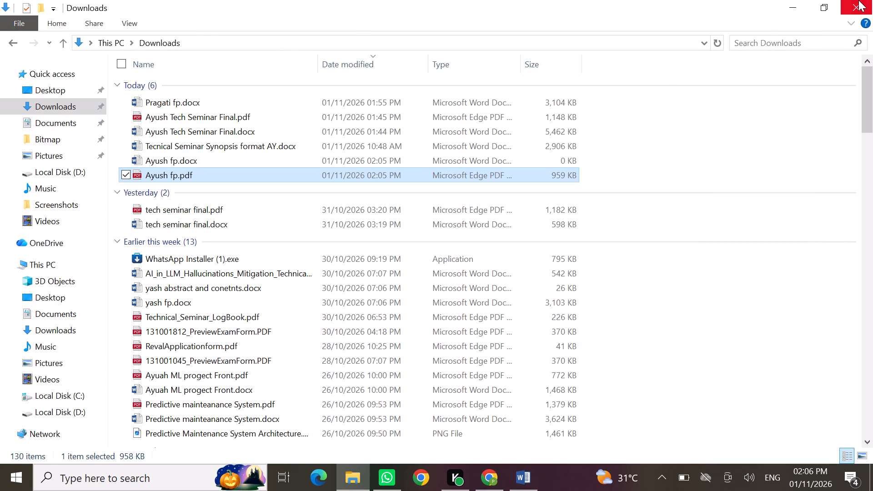
Open Ayush fp.docx and delete the empty lines below the Guided By line so the Vision/Mission banner moves up onto page 1.
double_click(248, 158)
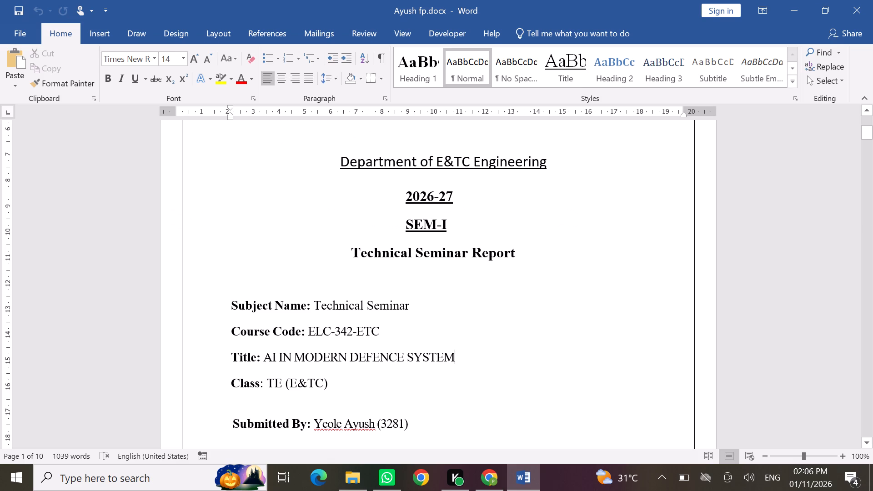
scroll(296, 231, up, 3)
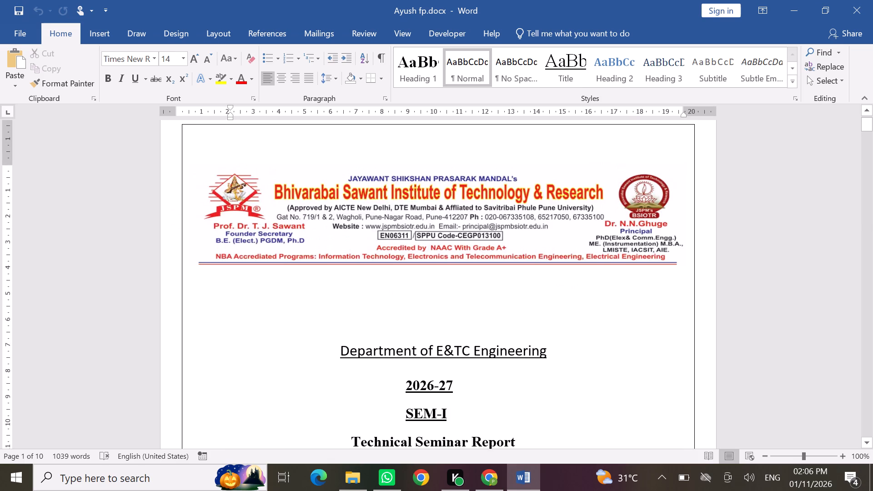
scroll(296, 231, down, 7)
scroll(296, 231, up, 1)
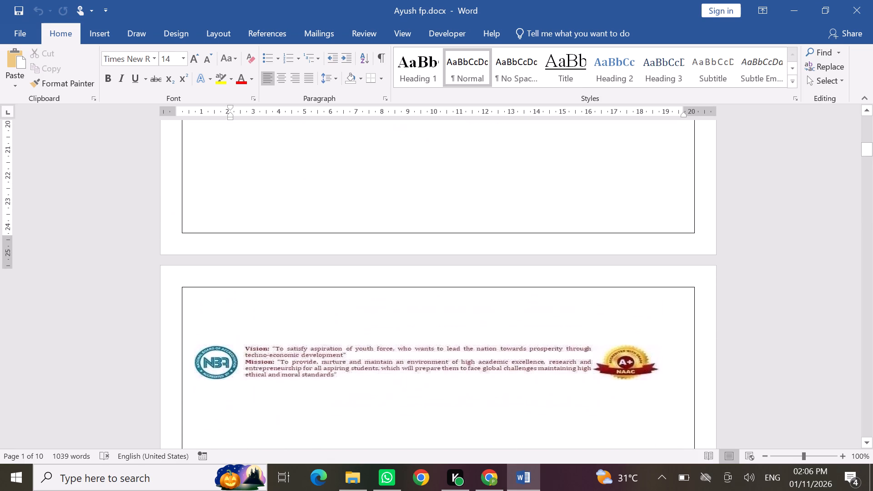
scroll(296, 231, up, 1)
click(293, 265)
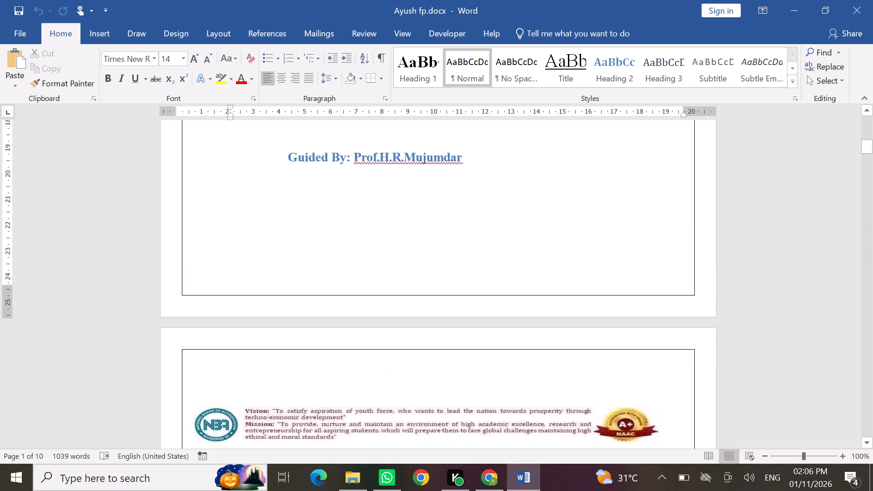
key(BackSpace)
key(BackSpace)
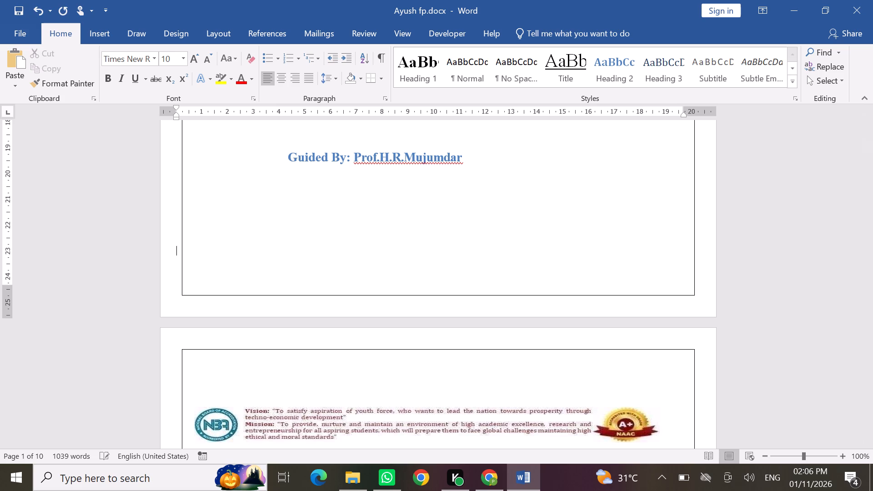
key(BackSpace)
key(BackSpace)
key(BackSpace)
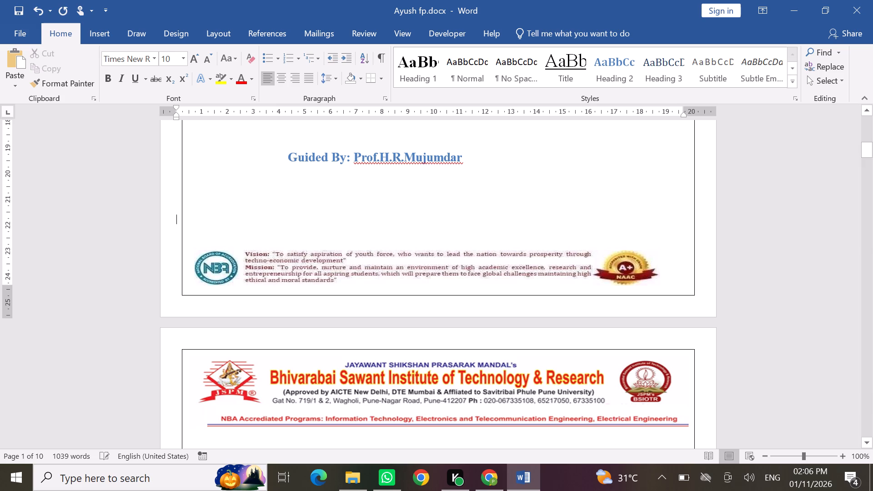
Move the Vision/Mission banner from the top of the Course Outcomes page to the bottom of the Program Outcomes page.
scroll(413, 309, down, 3)
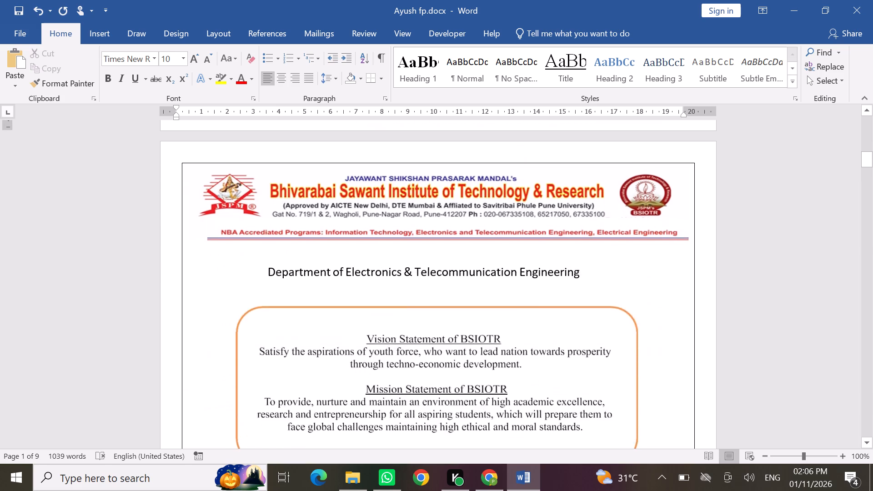
scroll(413, 309, down, 10)
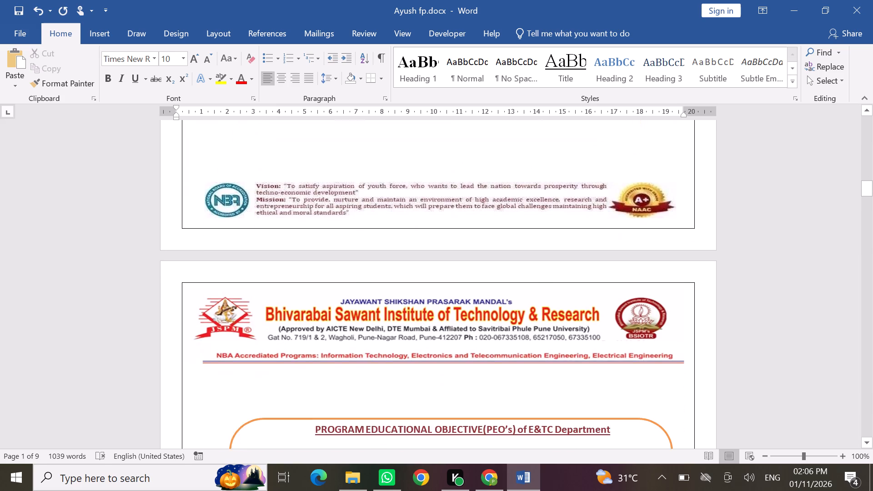
scroll(413, 309, down, 8)
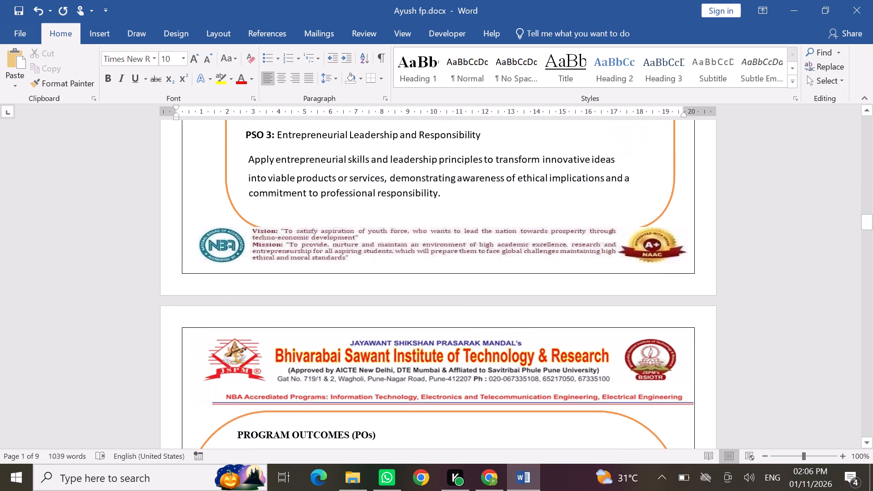
scroll(413, 309, down, 6)
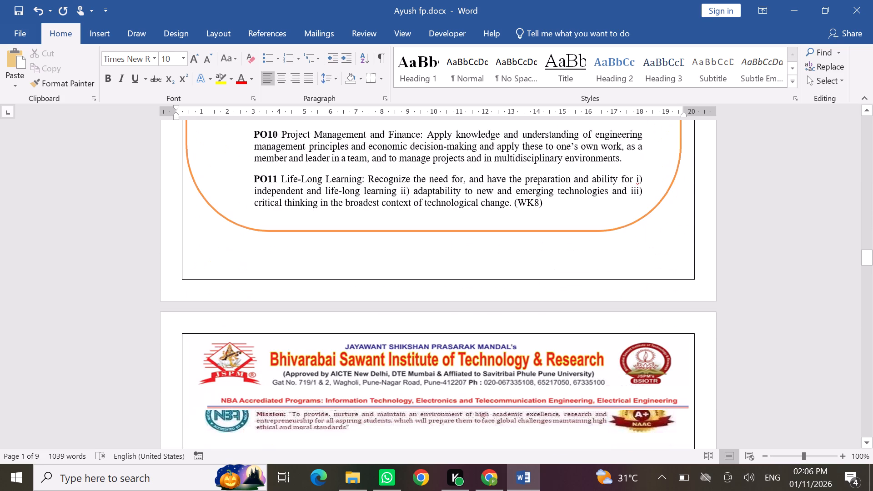
scroll(413, 309, down, 4)
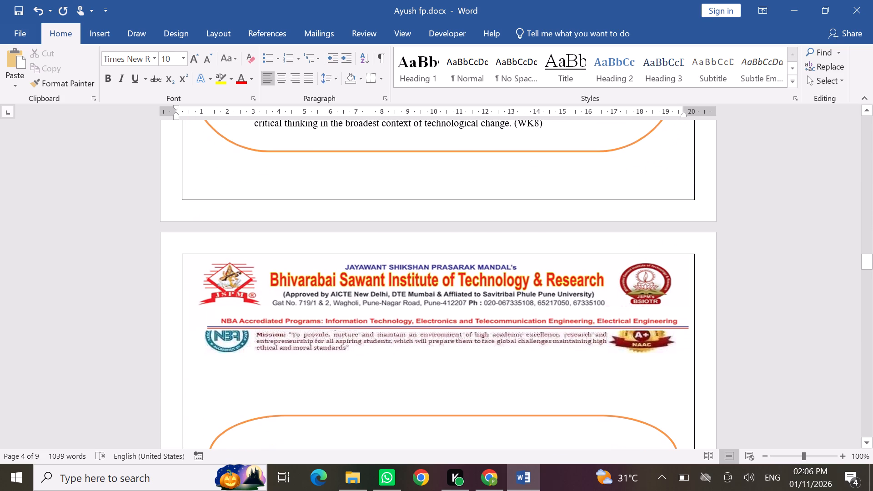
drag(294, 341, 293, 202)
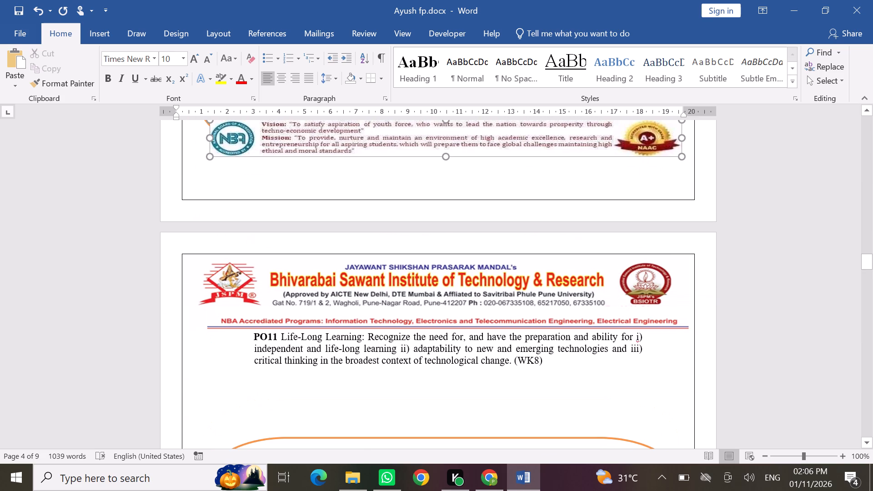
drag(293, 202, 297, 220)
Reduce the height of the Vision/Mission banner on the Program Outcomes page so the PO11 paragraph fits above it.
scroll(327, 202, up, 1)
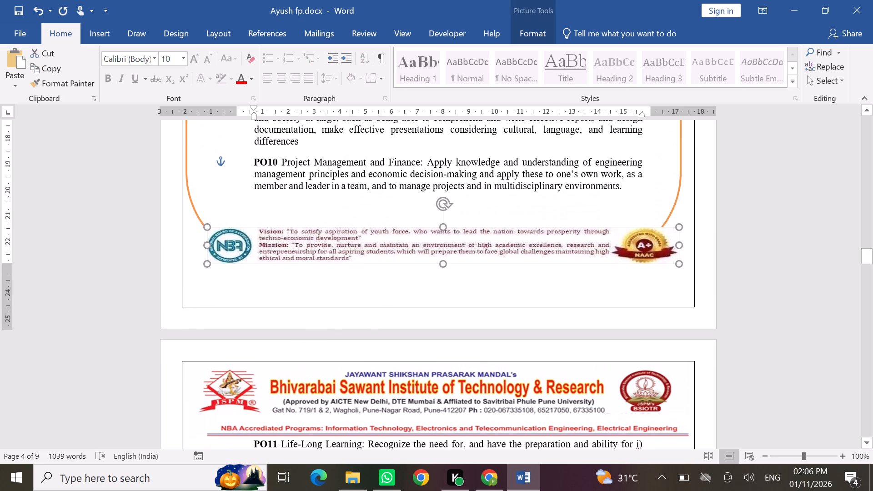
drag(443, 209, 445, 215)
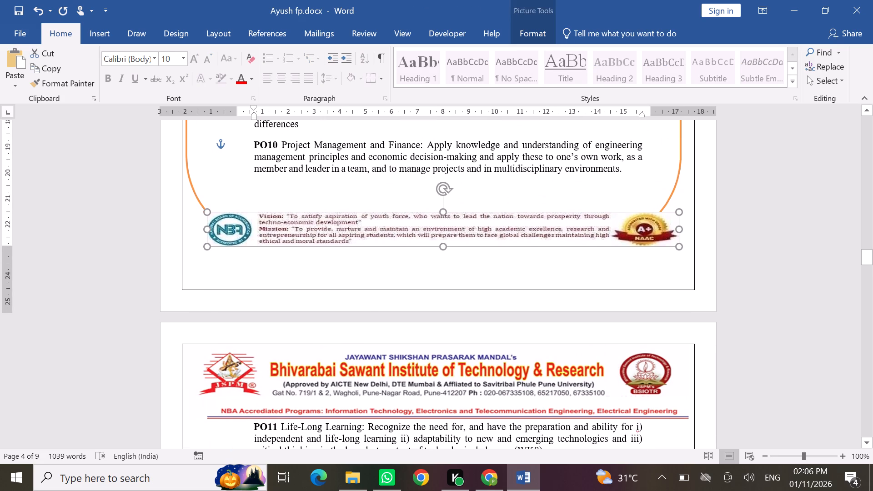
drag(445, 215, 447, 232)
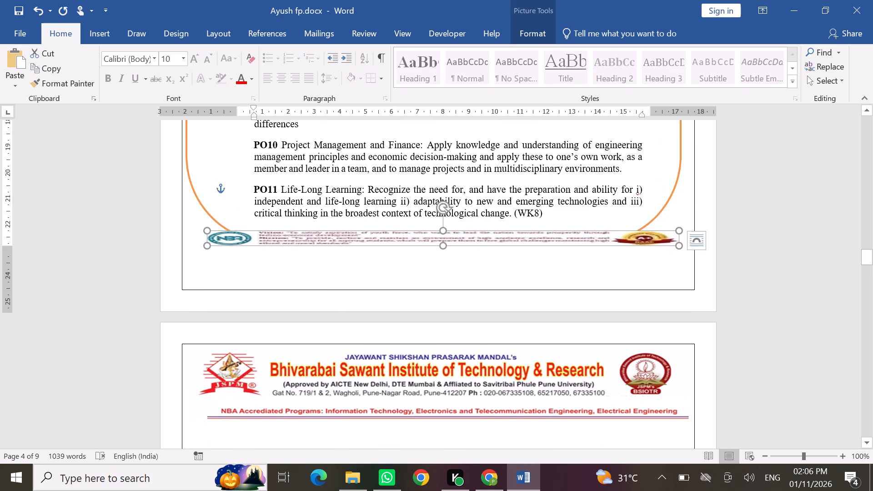
drag(446, 249, 449, 262)
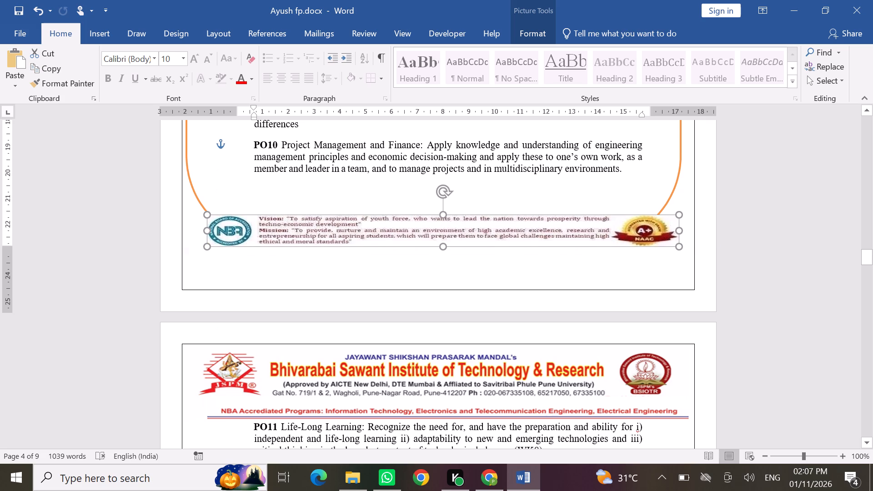
drag(449, 262, 443, 247)
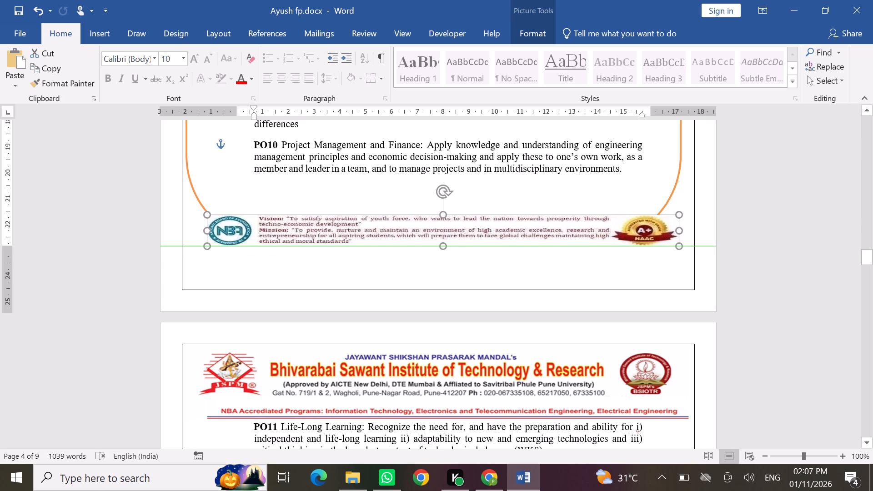
drag(443, 247, 447, 258)
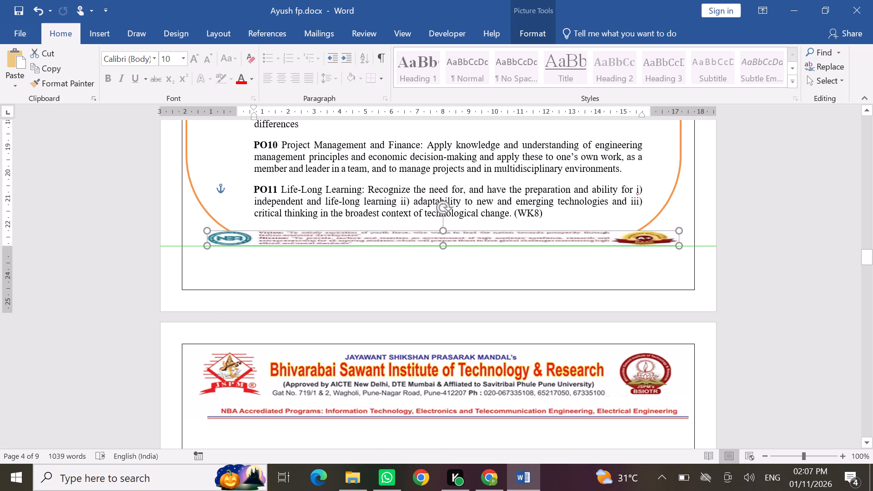
drag(447, 258, 450, 266)
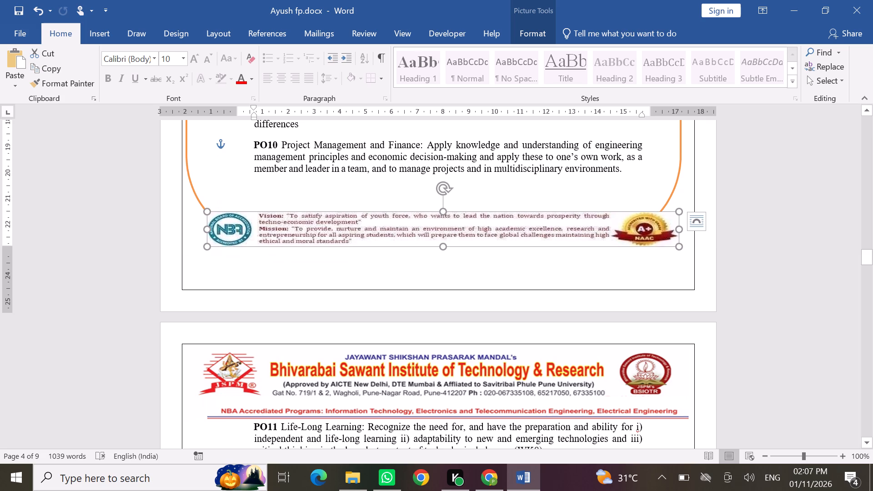
drag(439, 211, 443, 223)
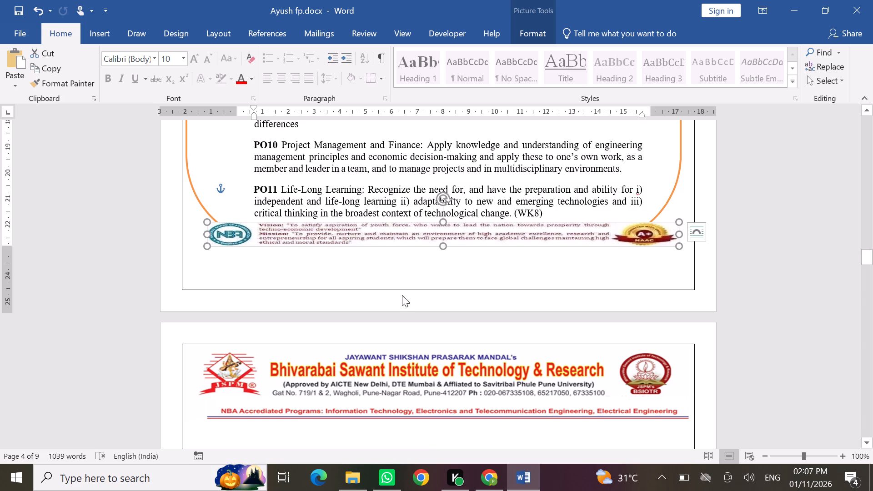
Move the Vision/Mission banner higher on the Technical Seminar title page, clear of the two college logos.
scroll(402, 295, down, 5)
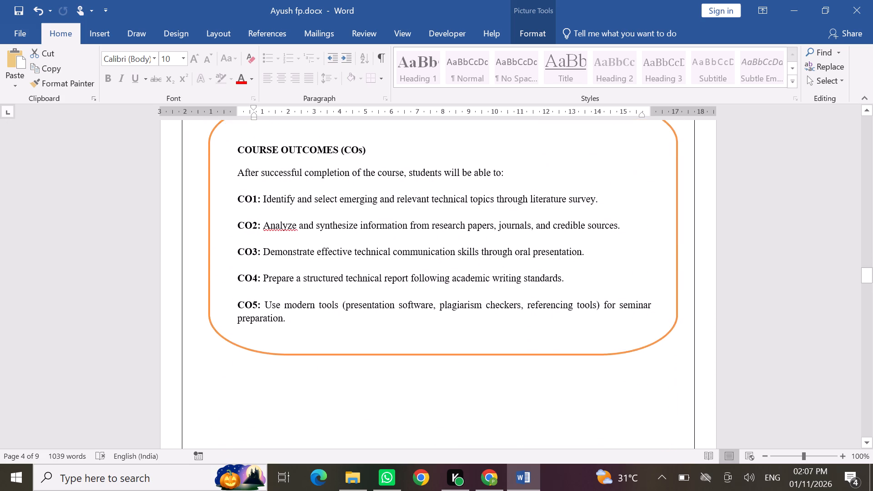
scroll(402, 295, down, 6)
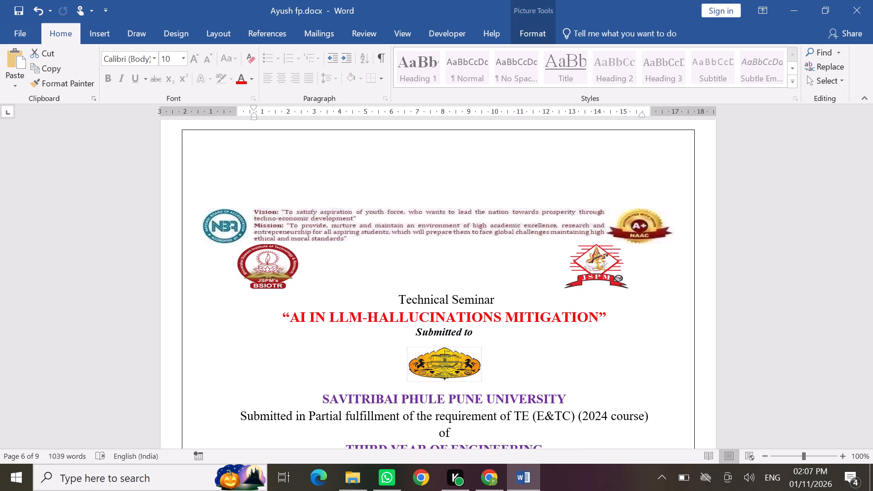
click(411, 228)
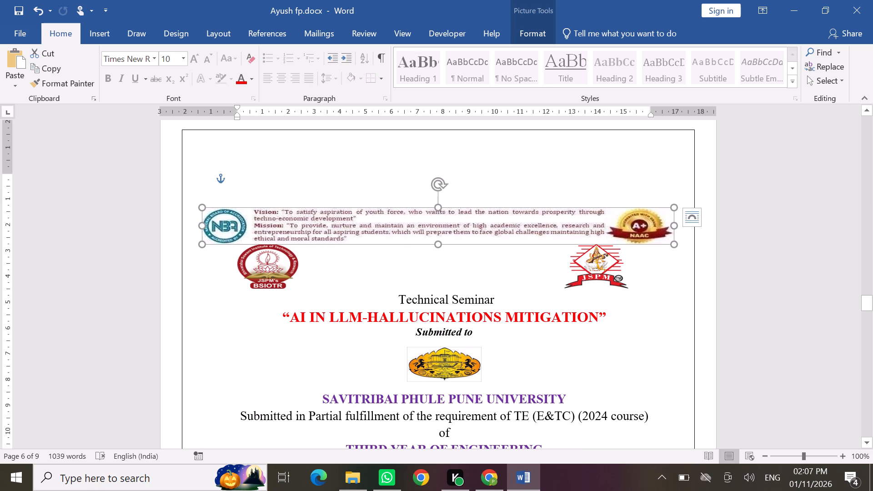
drag(411, 228, 426, 185)
Delete empty lines at the end of the Course Outcomes page so the Vision/Mission banner moves up onto that page.
scroll(426, 185, up, 2)
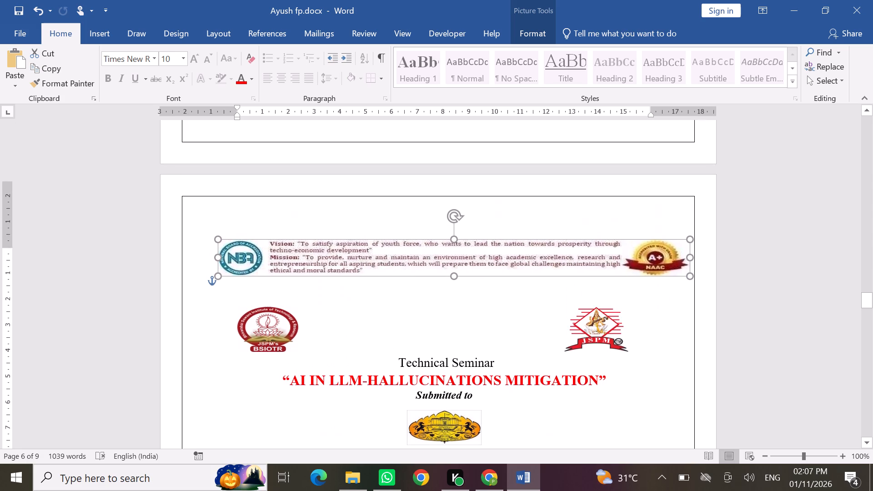
scroll(426, 185, up, 7)
scroll(426, 185, down, 1)
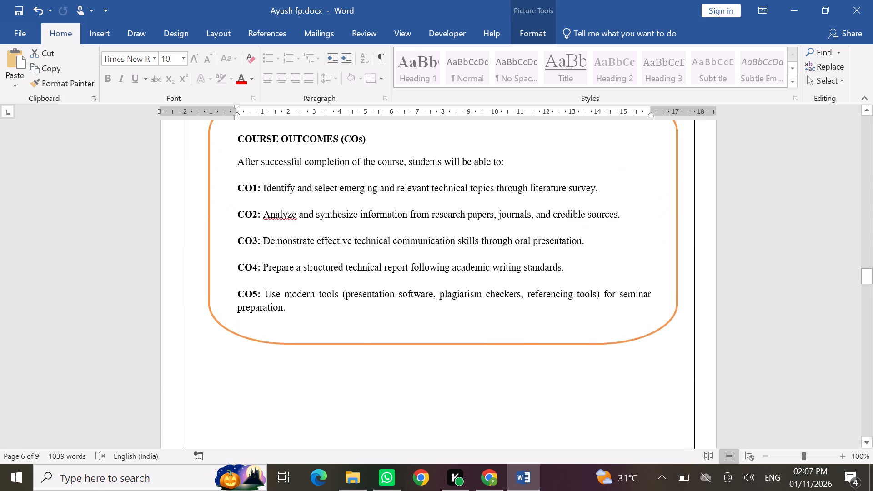
scroll(426, 185, down, 1)
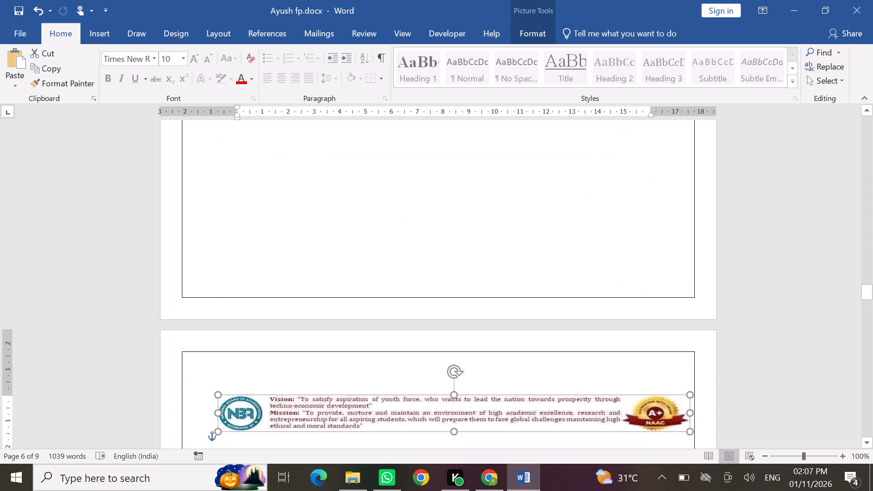
click(308, 255)
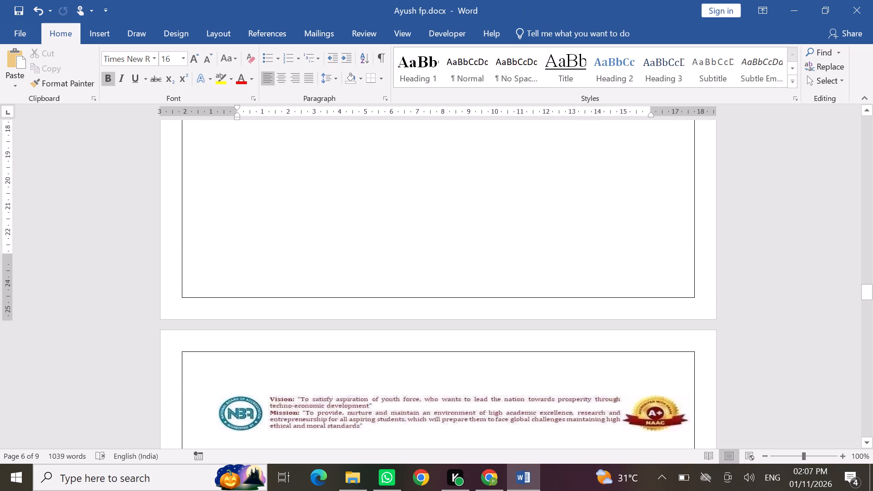
key(BackSpace)
key(BackSpace)
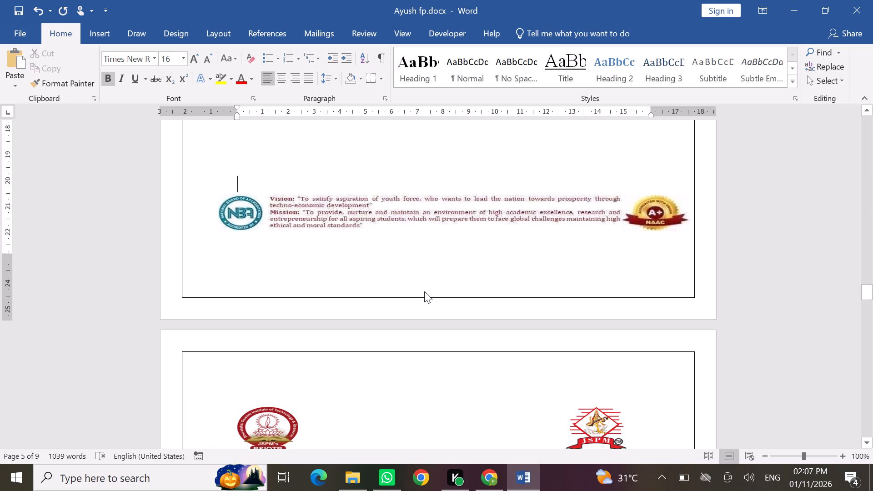
scroll(425, 291, down, 2)
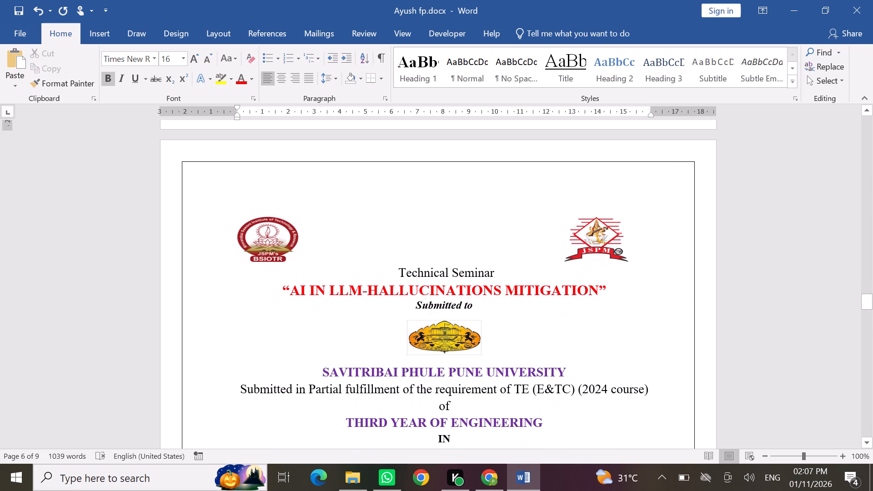
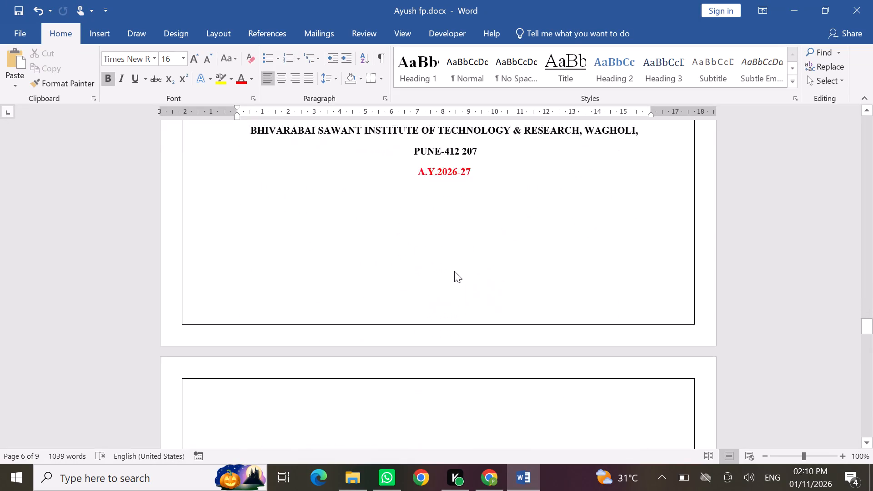
Review the layout of both Certificate pages and the Acknowledgement page.
scroll(454, 271, down, 1)
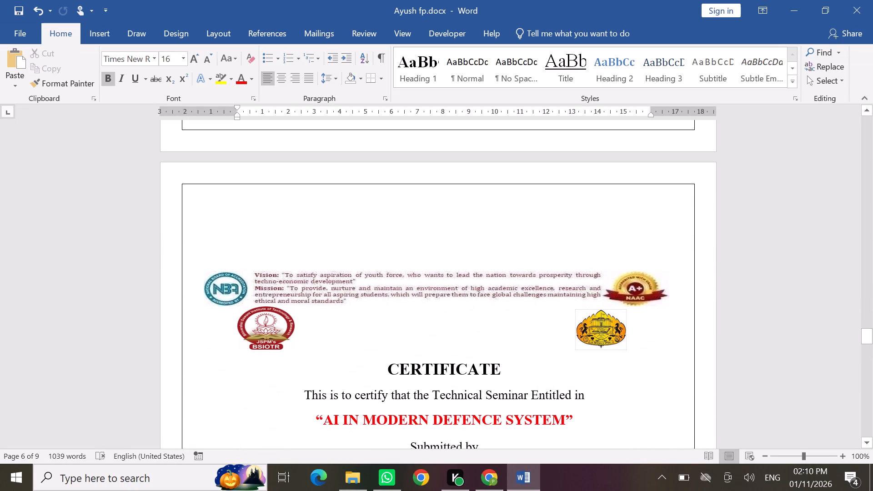
scroll(422, 235, down, 4)
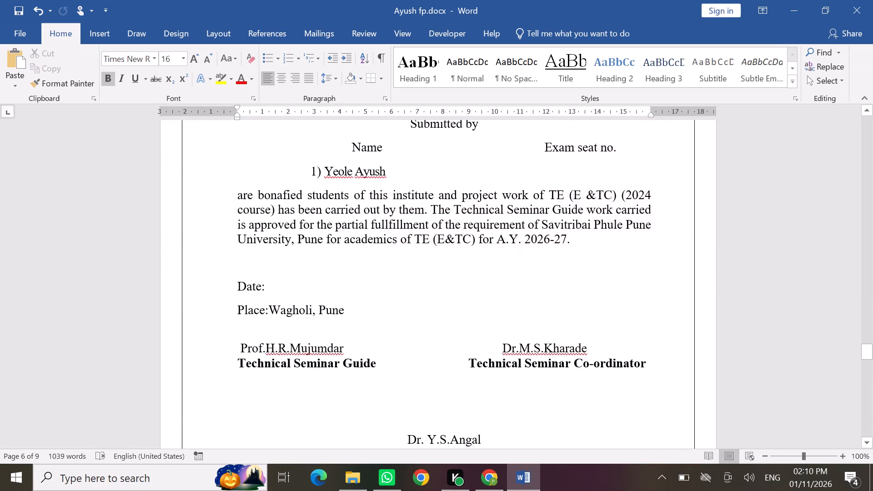
scroll(422, 235, down, 3)
scroll(422, 235, up, 2)
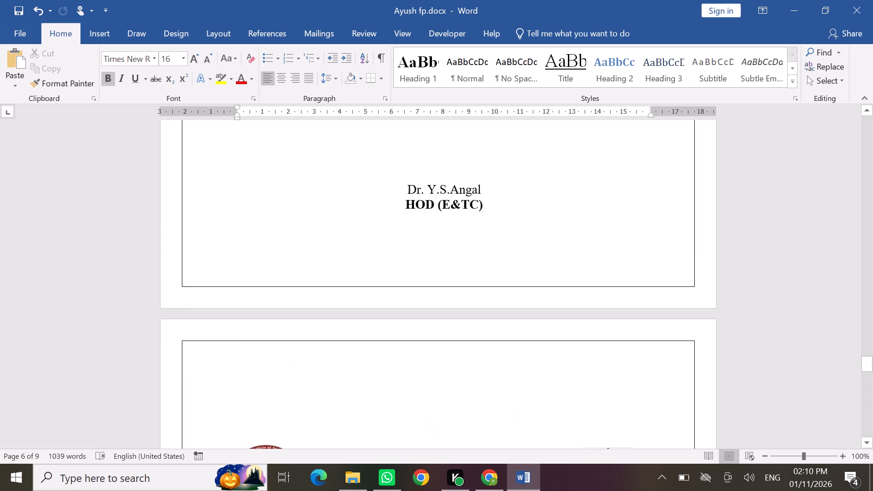
scroll(422, 235, up, 1)
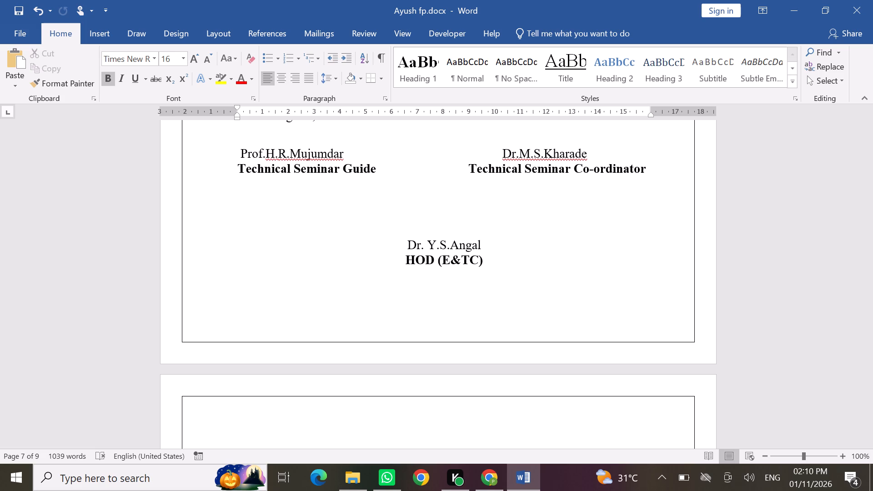
scroll(422, 235, down, 3)
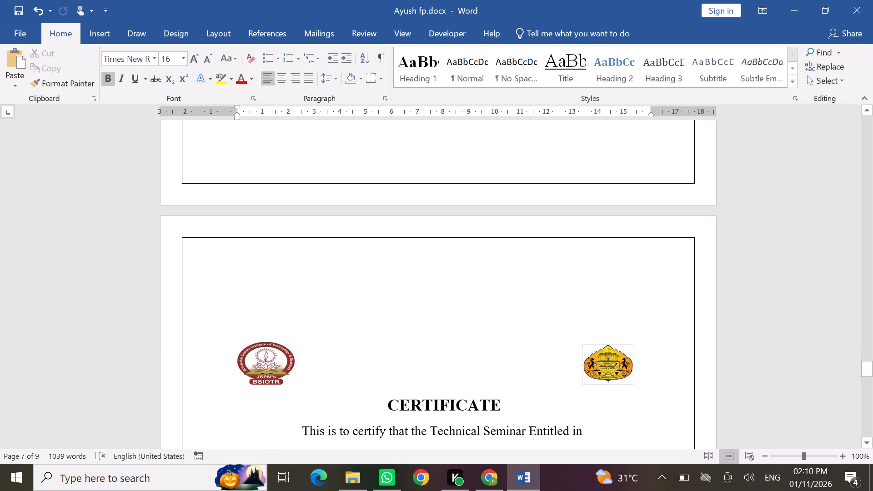
scroll(422, 235, down, 6)
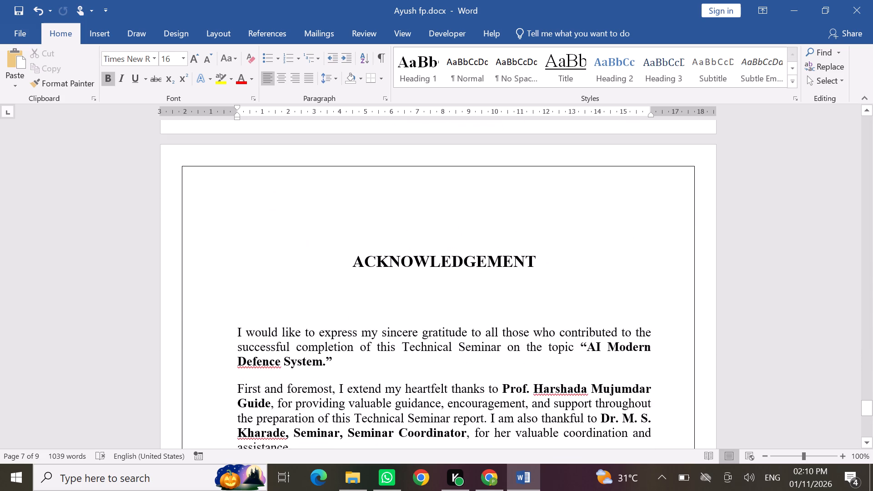
scroll(422, 235, down, 6)
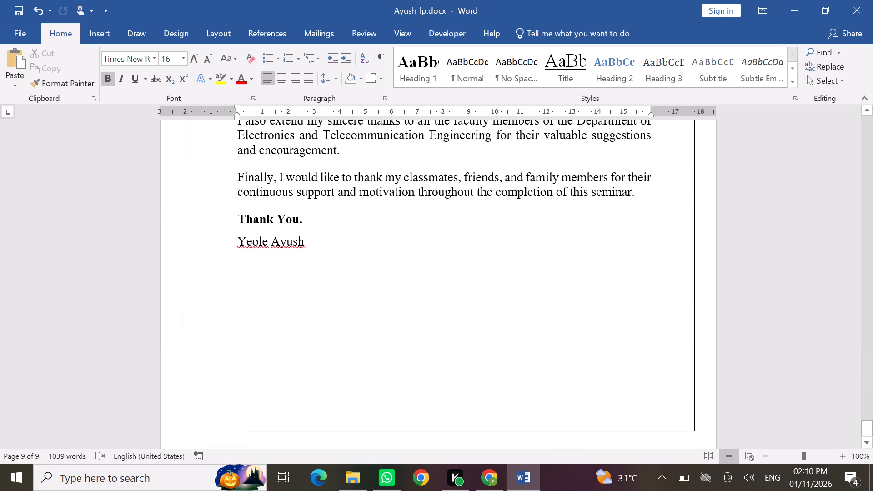
scroll(422, 235, down, 1)
scroll(422, 235, up, 12)
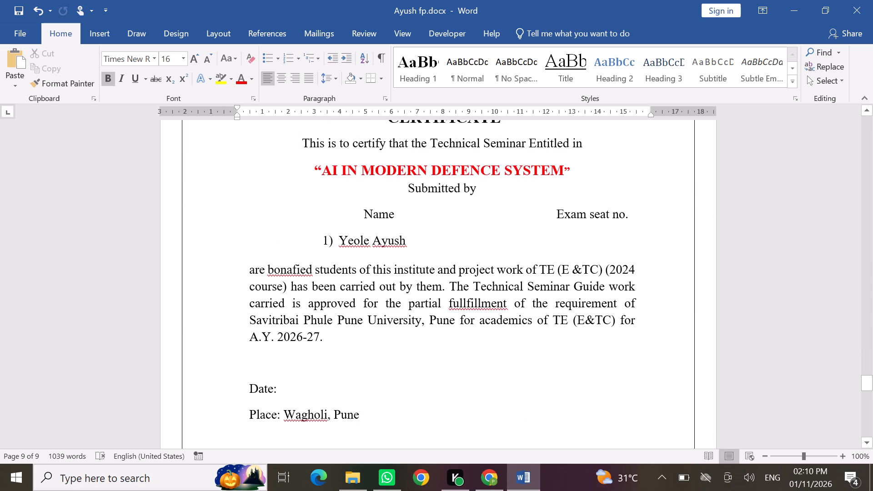
Delete the empty lines above the logos on the second Certificate page, the one with the examiner signatures.
scroll(422, 235, right, 2)
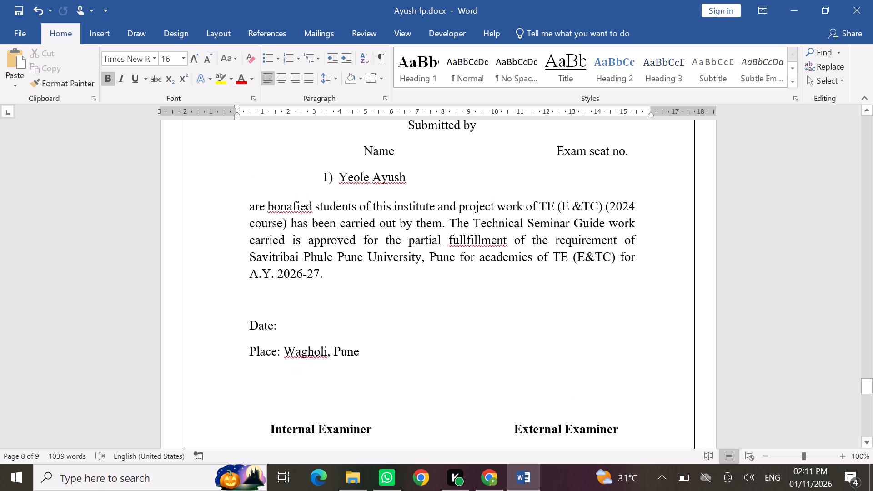
scroll(422, 235, up, 3)
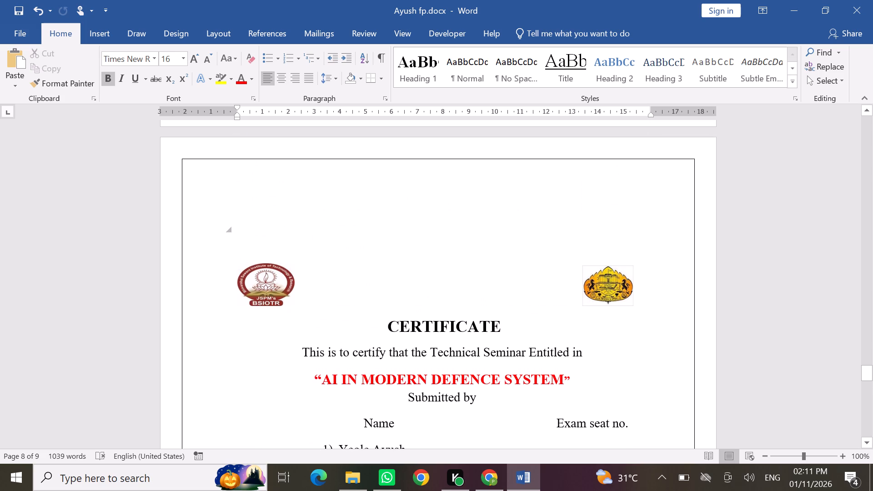
click(308, 225)
key(BackSpace)
key(BackSpace)
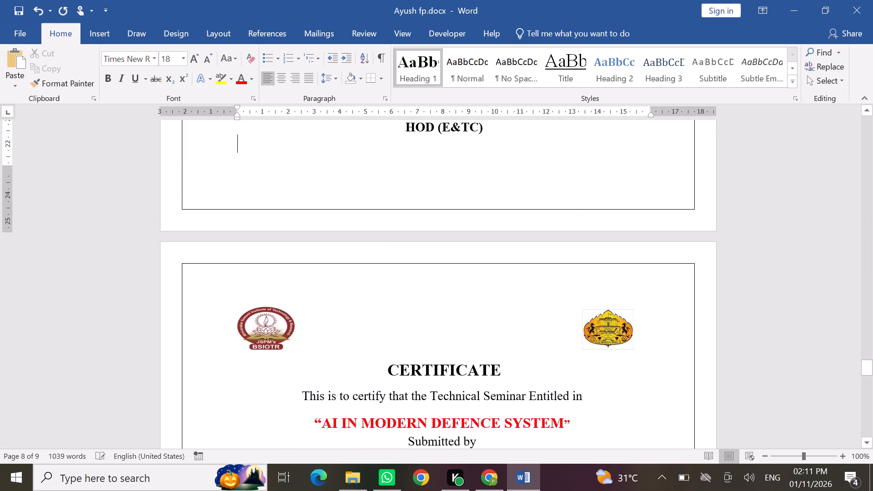
Check the layout of the second Certificate, Acknowledgement and first Certificate pages.
scroll(384, 318, down, 2)
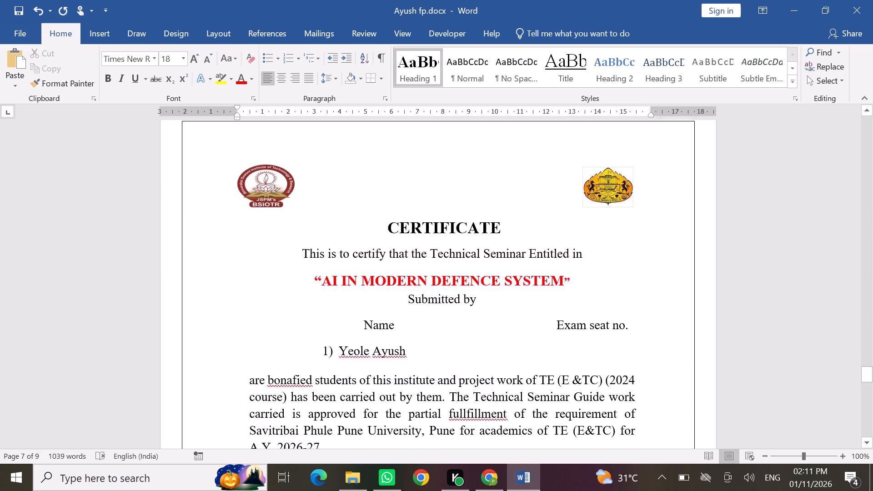
scroll(384, 318, down, 6)
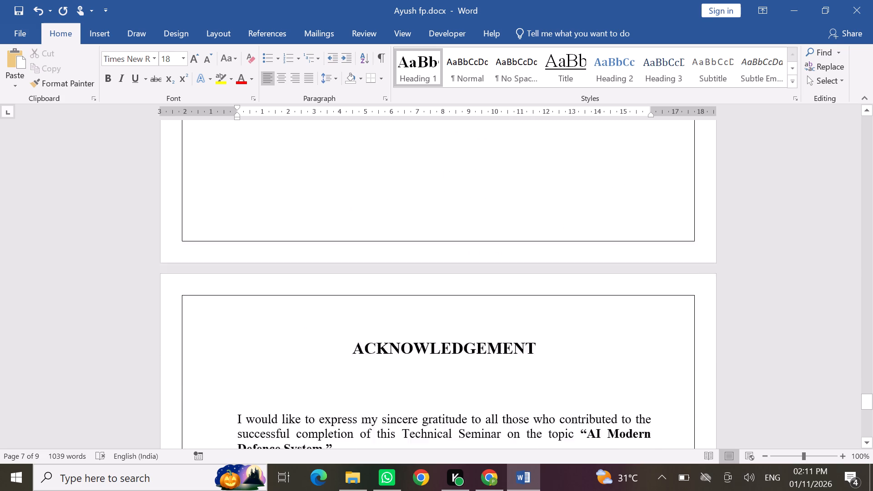
scroll(384, 318, down, 2)
scroll(384, 318, up, 10)
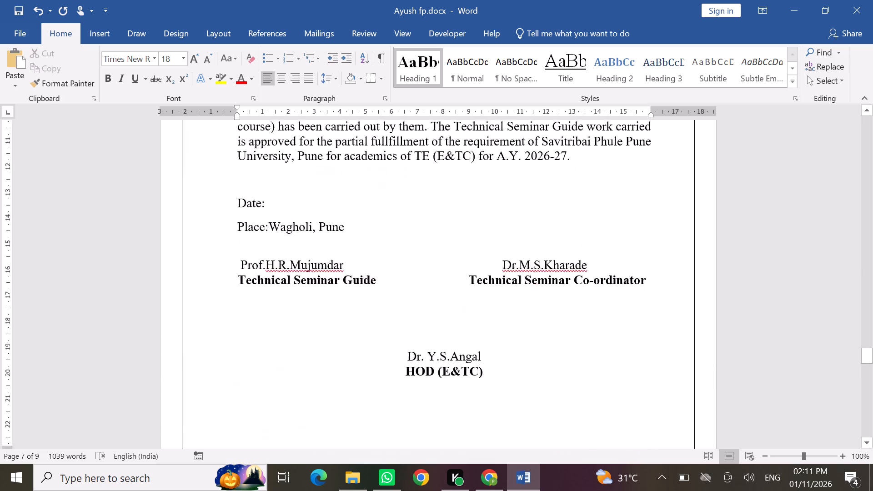
scroll(384, 318, up, 9)
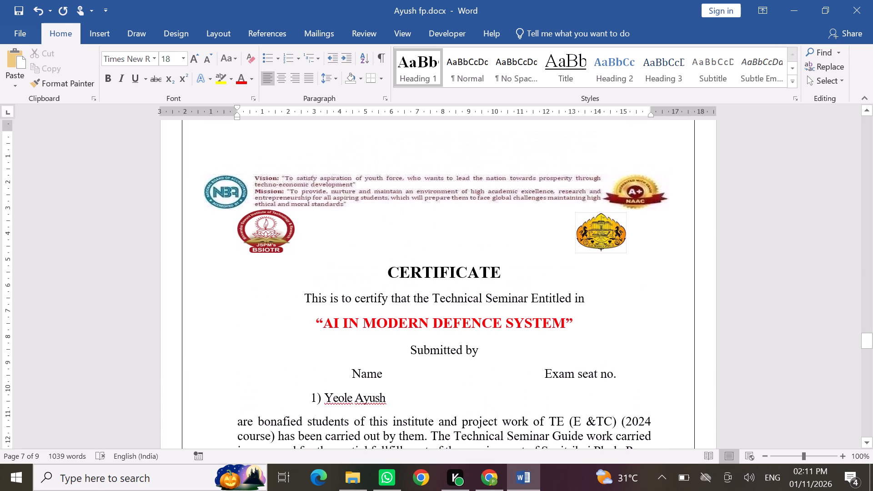
scroll(384, 318, up, 3)
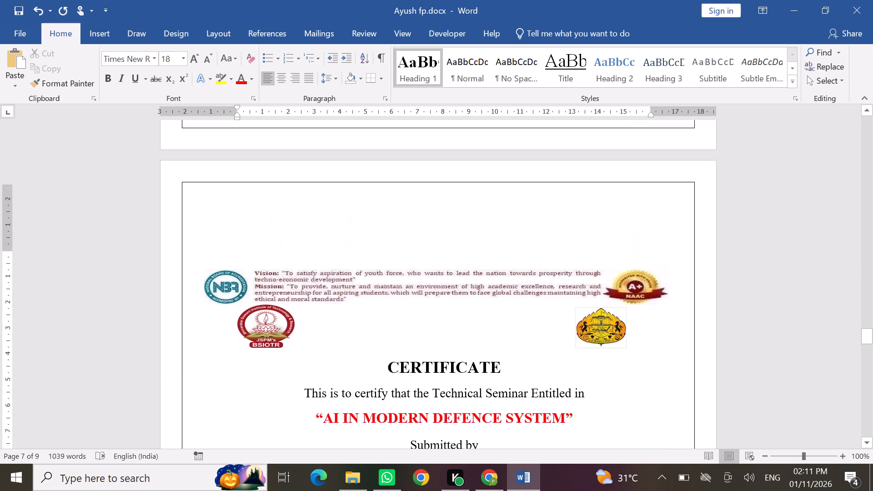
Delete the empty lines before the first Certificate page so the Vision/Mission banner moves to the bottom of the Technical Seminar title page.
scroll(384, 318, up, 4)
scroll(384, 318, right, 1)
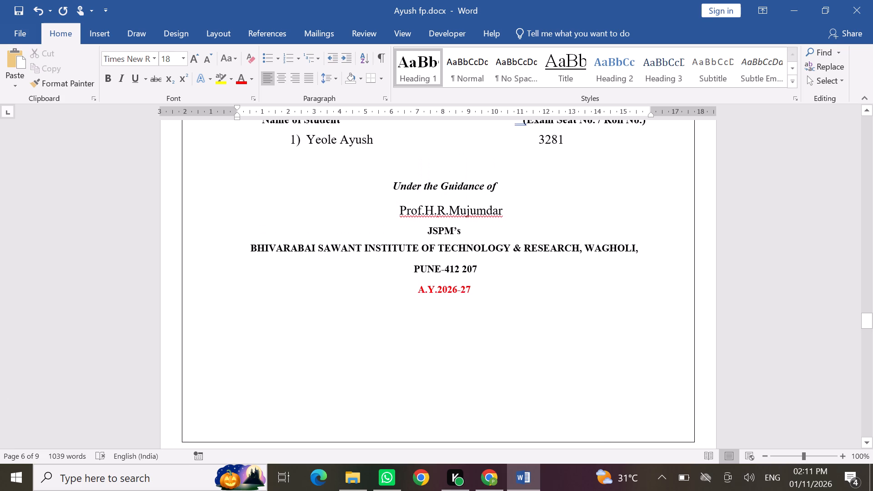
scroll(384, 318, right, 1)
click(344, 311)
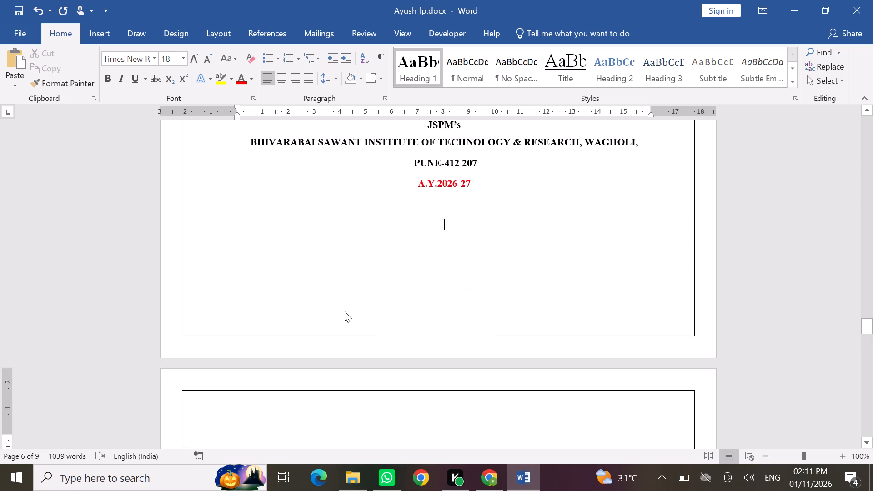
key(Down)
key(Down)
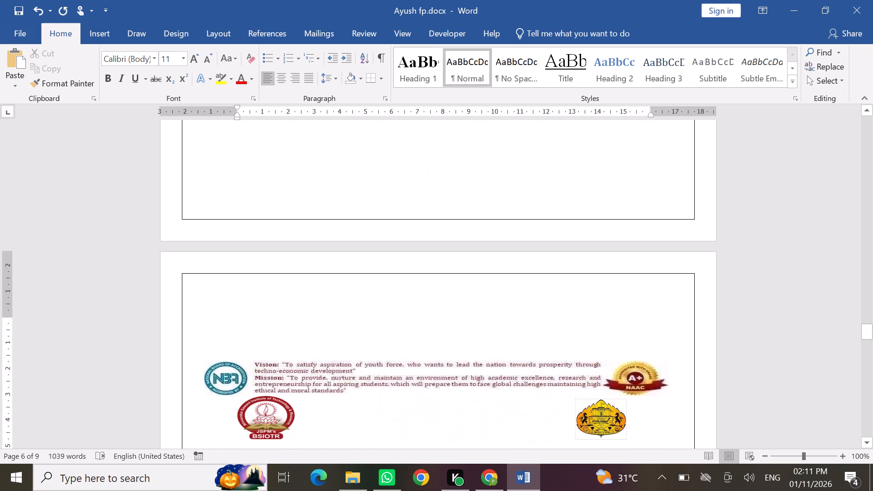
key(Up)
key(Up)
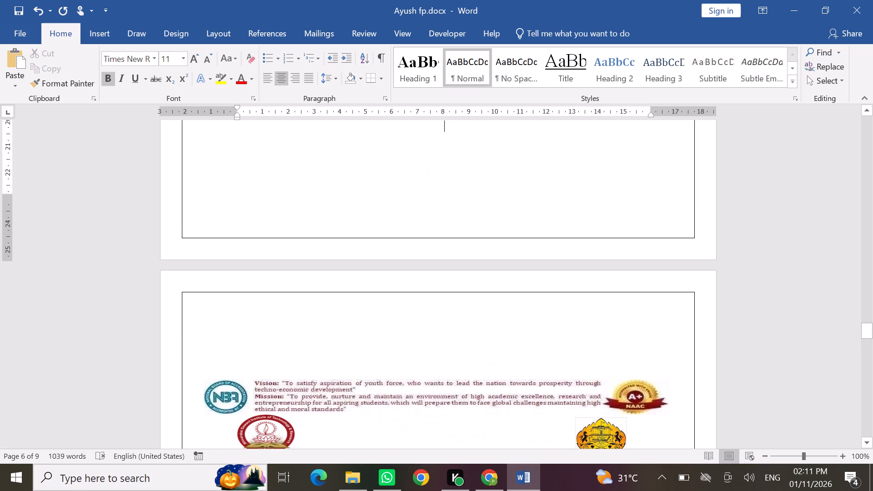
key(Down)
key(BackSpace)
key(BackSpace)
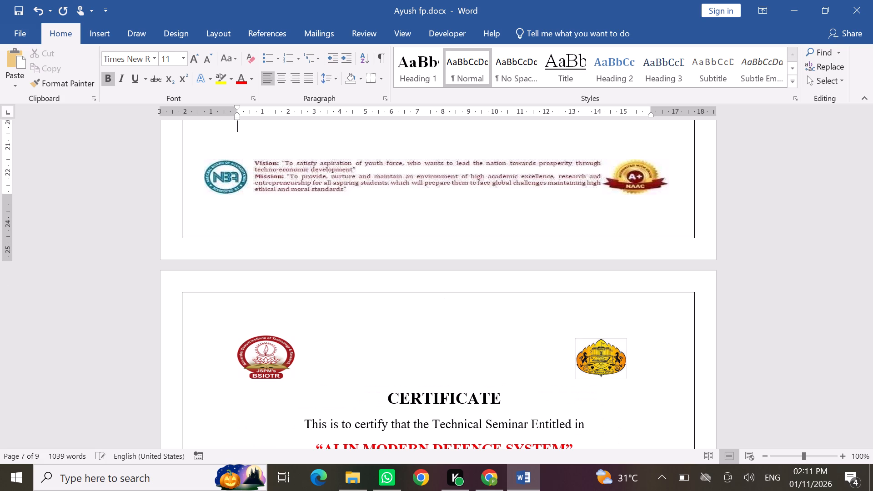
Insert two empty lines below HOD (E&TC) on the first Certificate page so the two logos move onto the second Certificate page.
scroll(363, 388, down, 4)
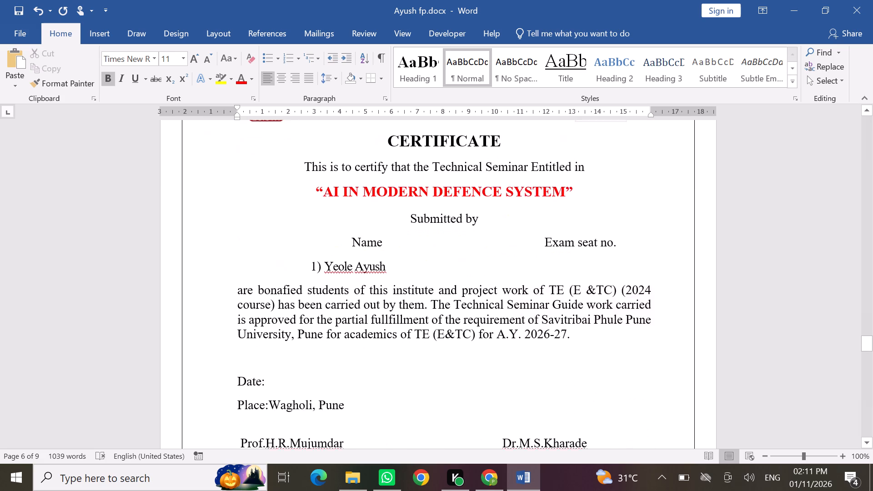
scroll(363, 388, down, 4)
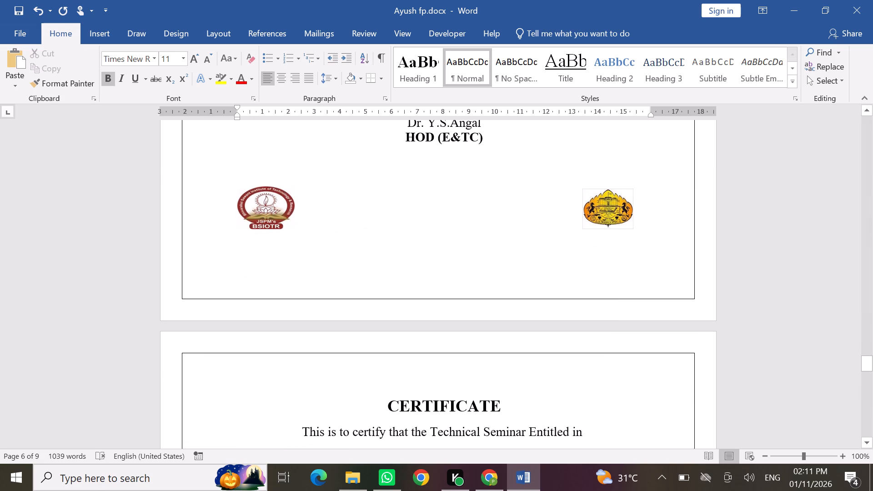
click(336, 184)
key(Return)
key(Return)
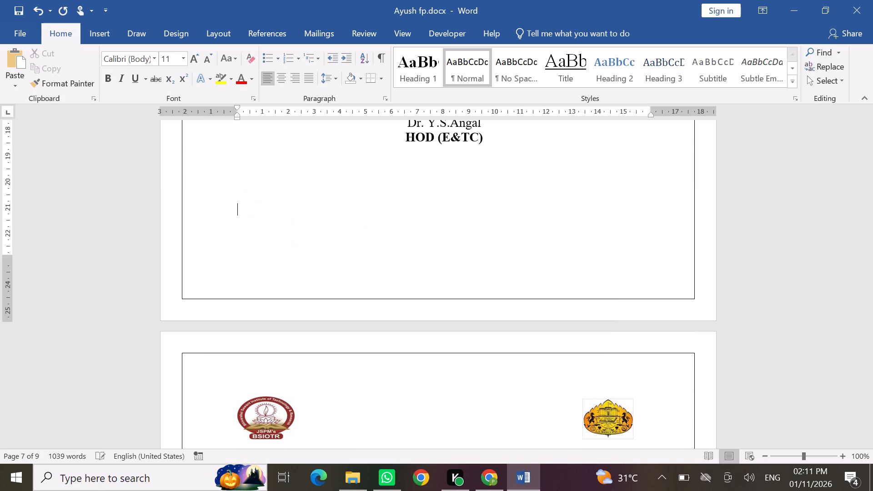
Delete the empty line above the two college logos at the top of the Technical Seminar title page.
scroll(336, 184, right, 1)
scroll(336, 184, up, 1)
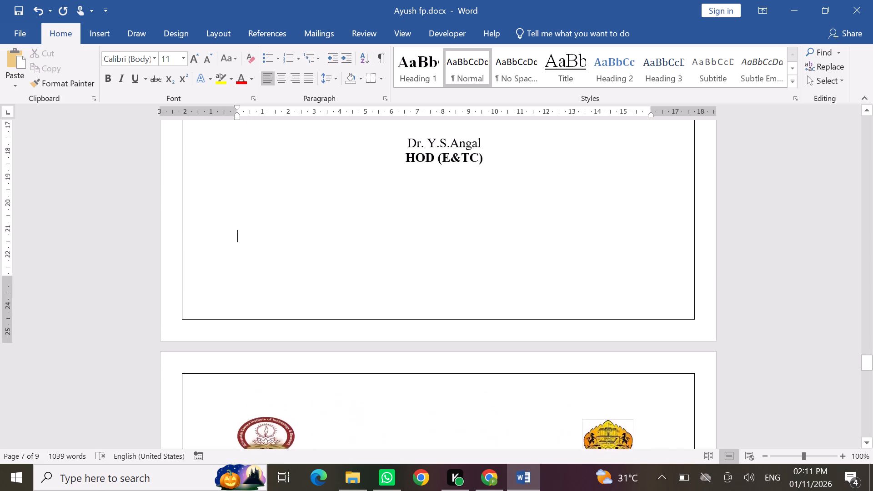
scroll(336, 184, up, 8)
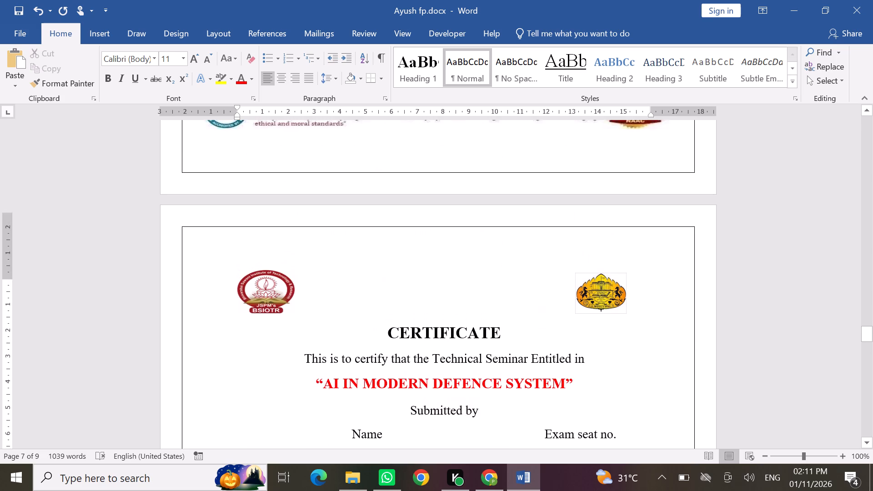
scroll(336, 184, up, 6)
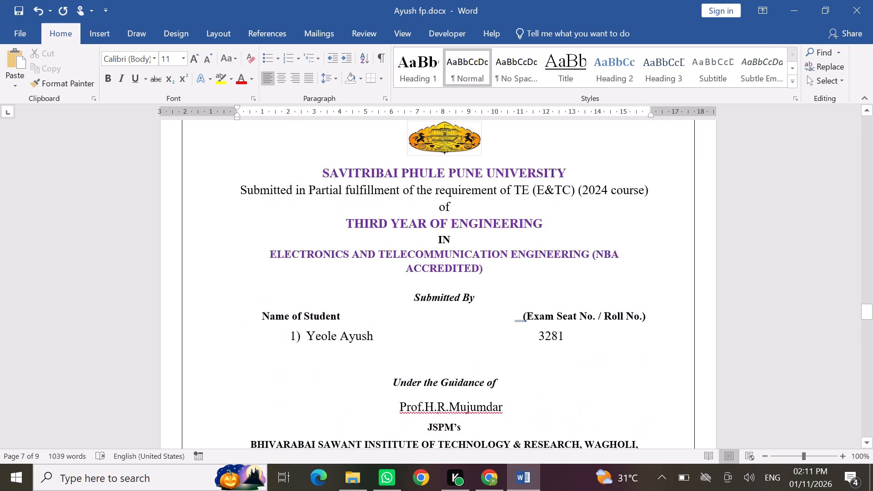
scroll(336, 184, up, 2)
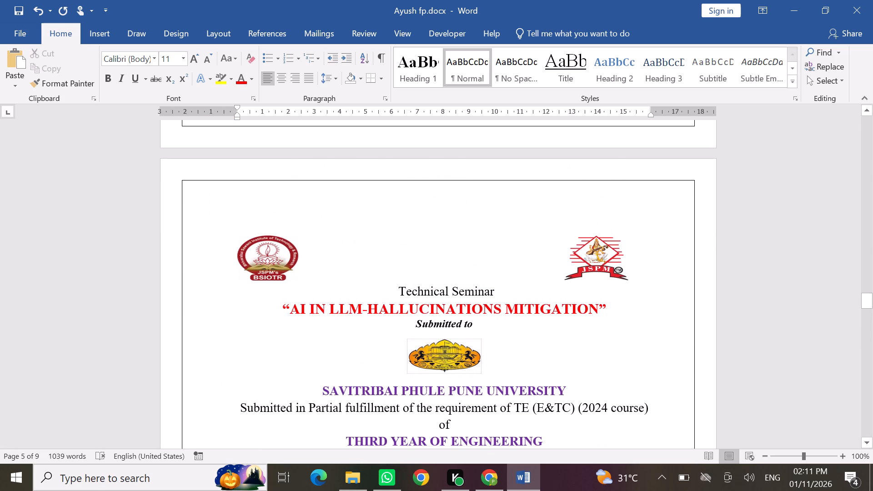
click(311, 199)
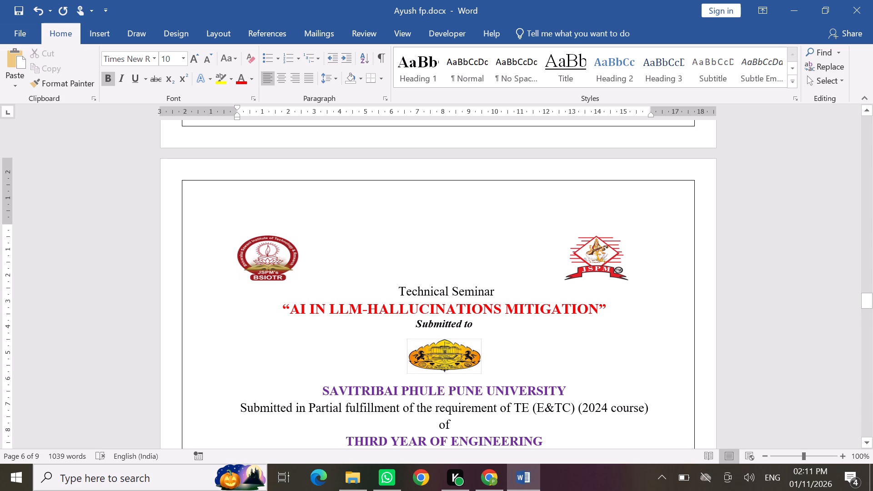
scroll(311, 199, up, 5)
scroll(311, 199, right, 1)
scroll(311, 199, down, 1)
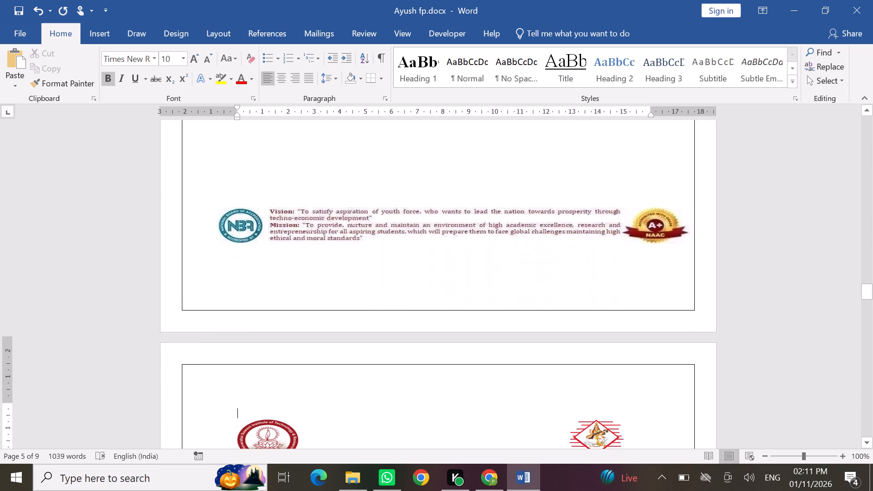
scroll(311, 199, down, 1)
key(BackSpace)
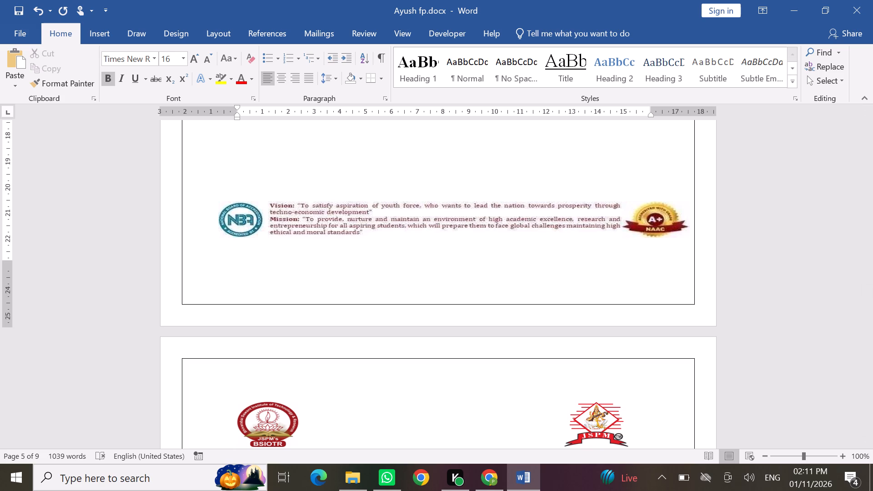
Review the page layout from the Course Outcomes page back to the Technical Seminar Report front page.
scroll(393, 138, up, 3)
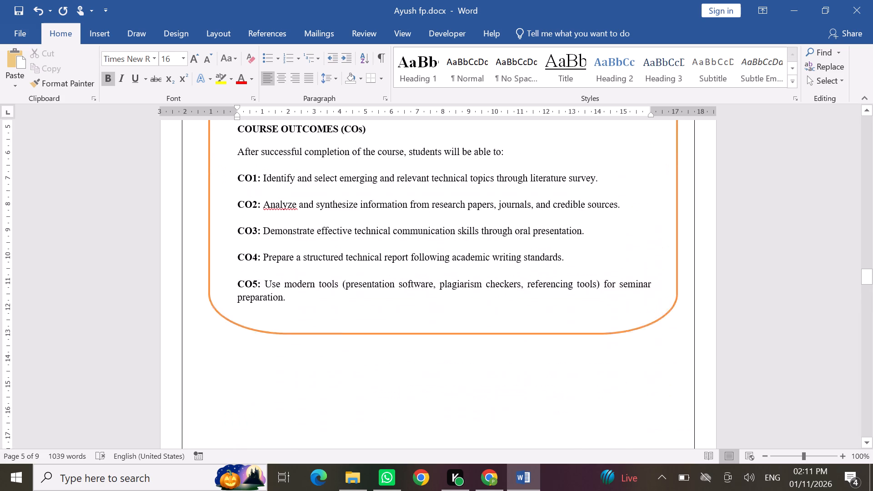
scroll(393, 138, up, 3)
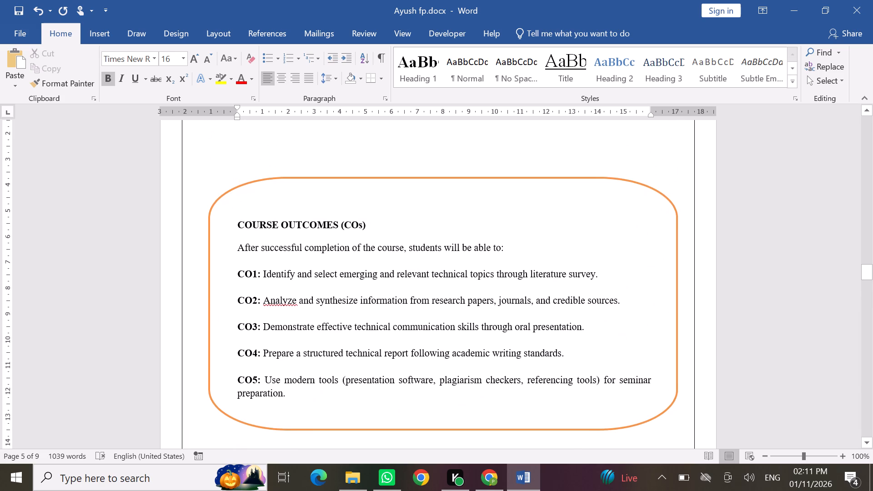
scroll(393, 138, up, 3)
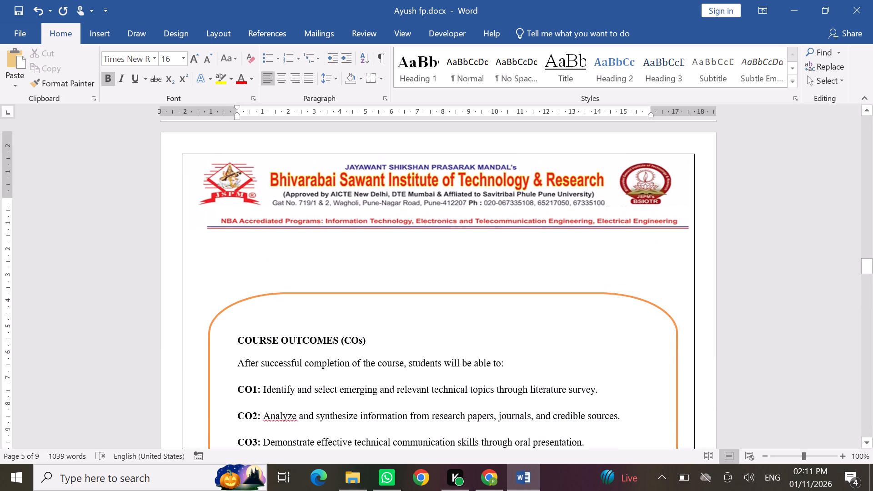
scroll(393, 138, up, 2)
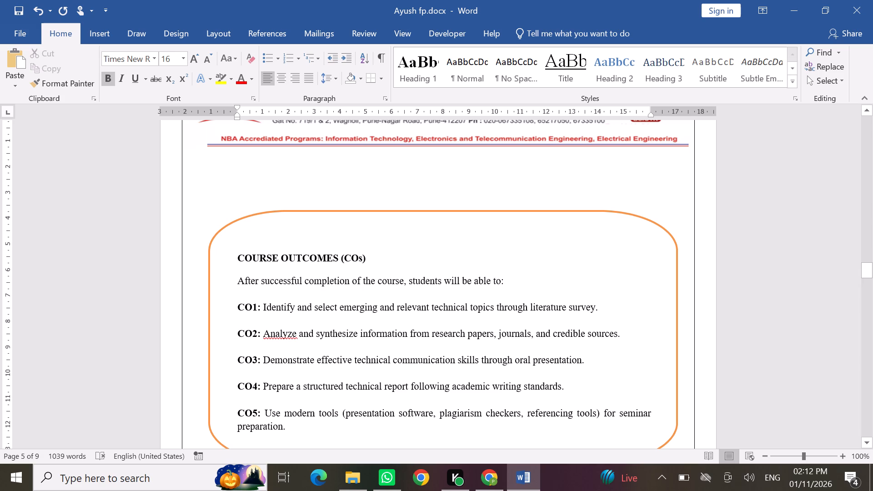
scroll(393, 138, up, 9)
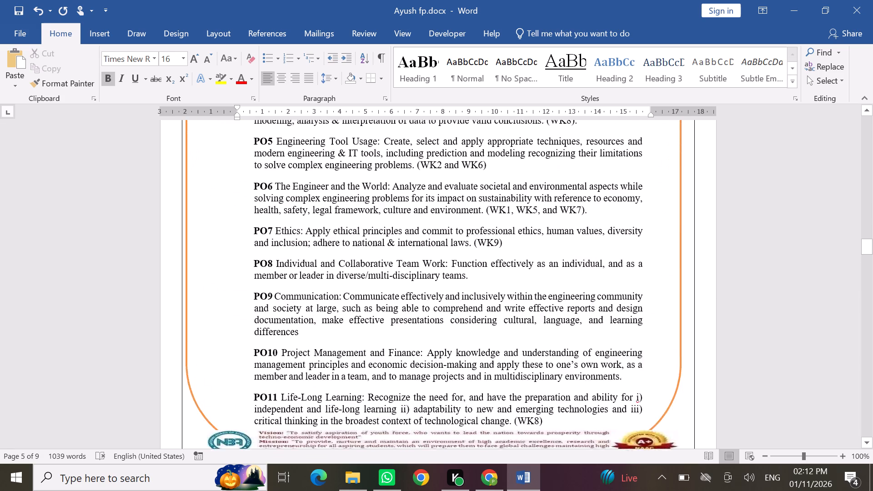
scroll(393, 138, up, 12)
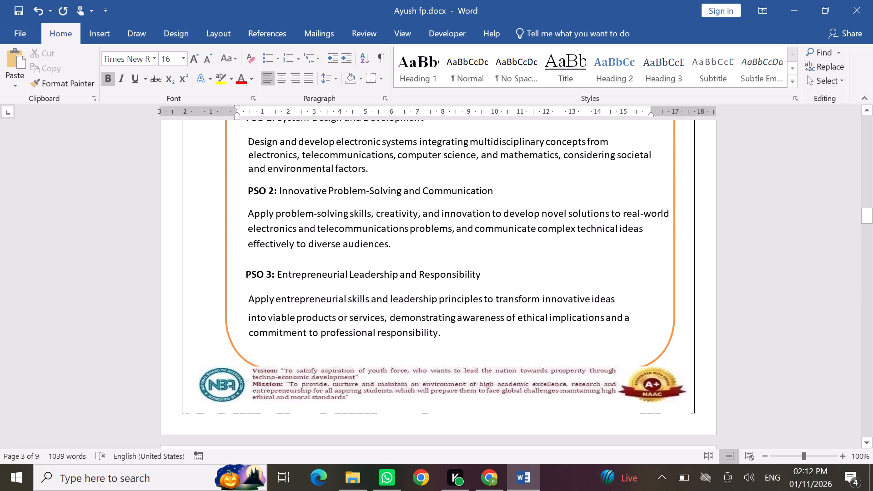
scroll(393, 138, up, 11)
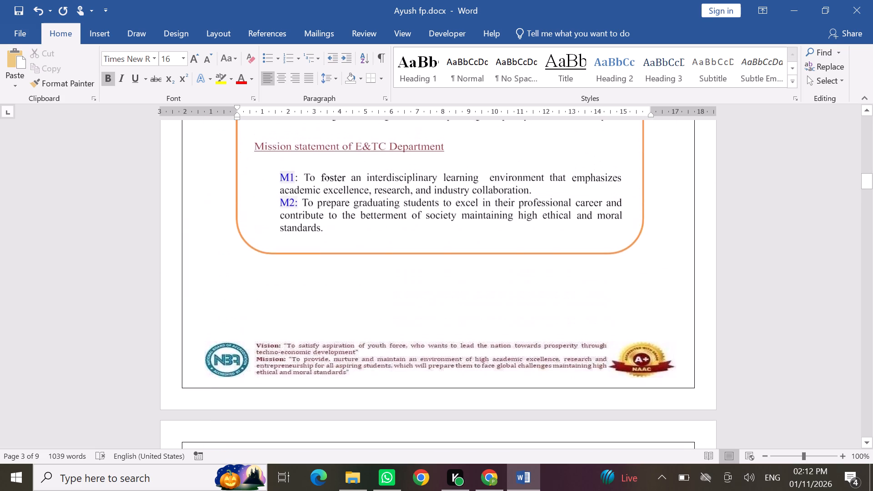
scroll(393, 138, up, 12)
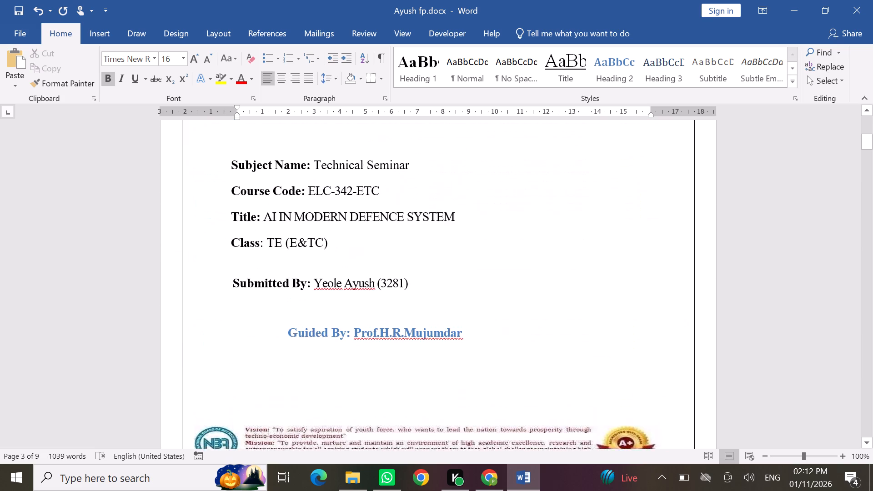
scroll(393, 138, up, 4)
Check the header and Vision/Mission banner placement from the front page through the Course Outcomes page.
scroll(393, 138, down, 2)
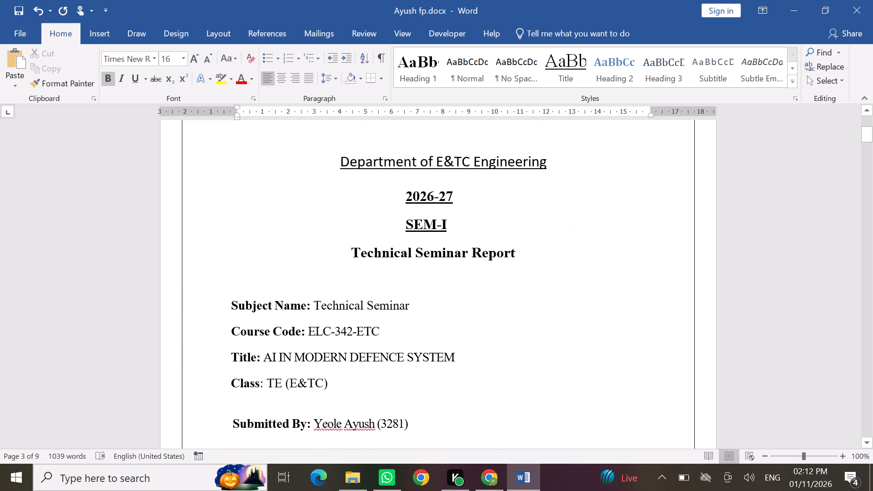
scroll(393, 138, down, 3)
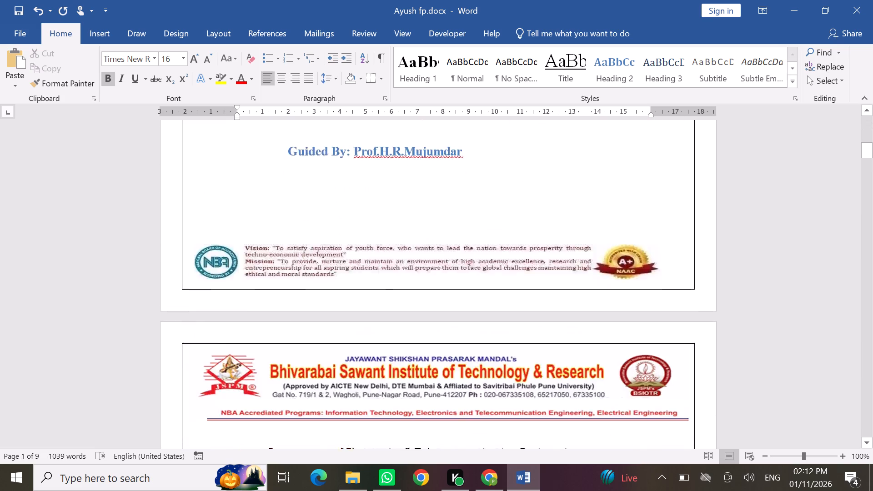
scroll(393, 138, down, 6)
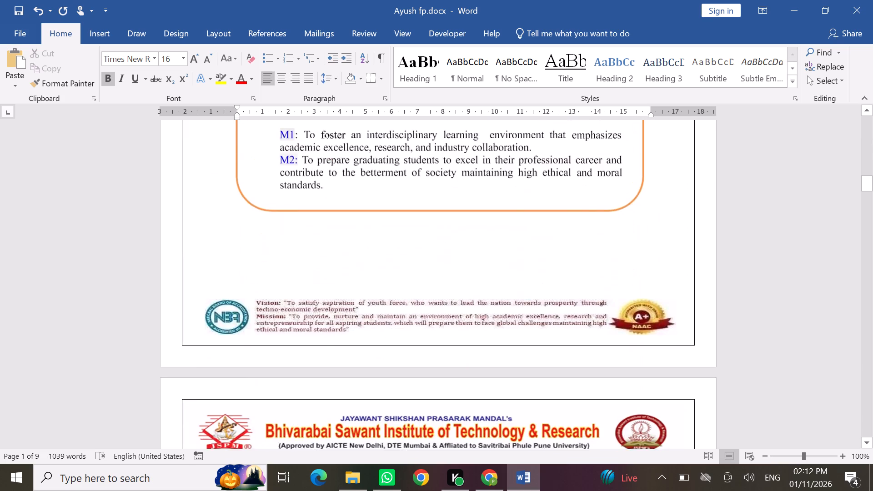
scroll(393, 138, down, 7)
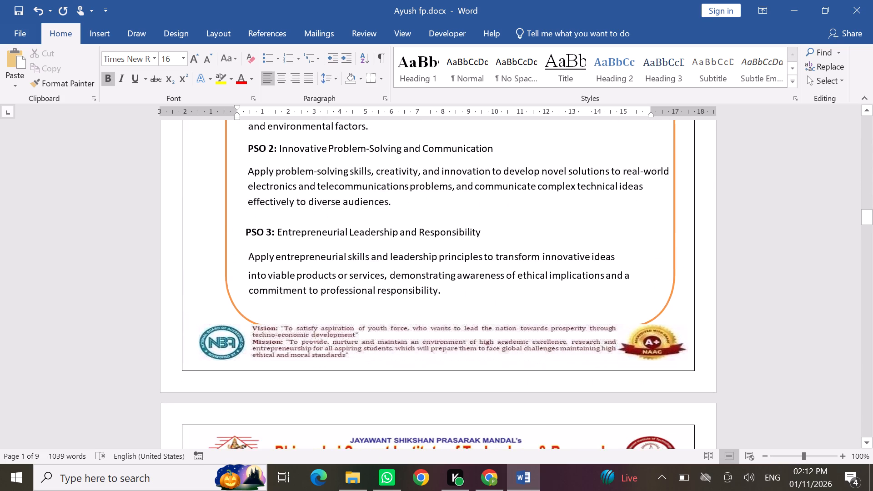
scroll(393, 138, down, 6)
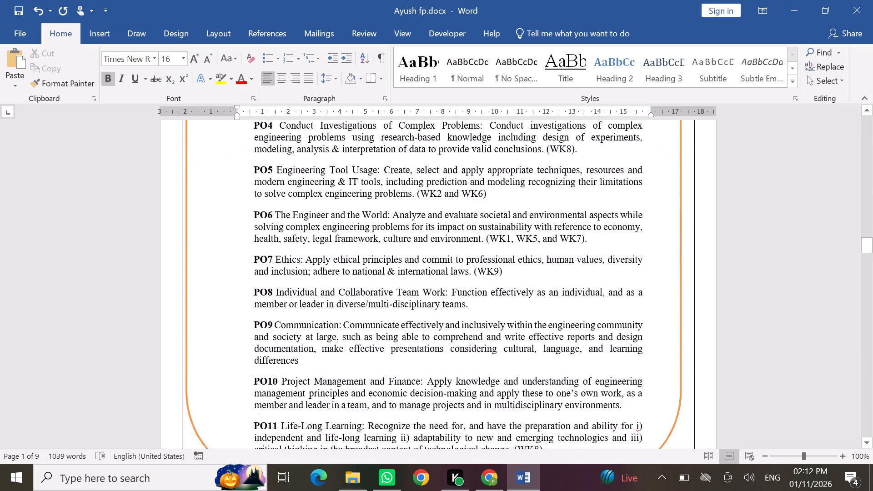
scroll(393, 138, down, 3)
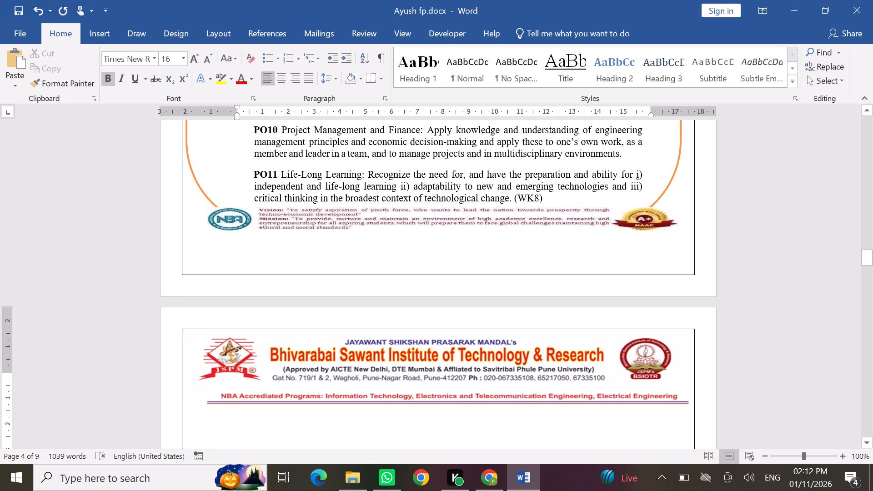
scroll(366, 286, up, 2)
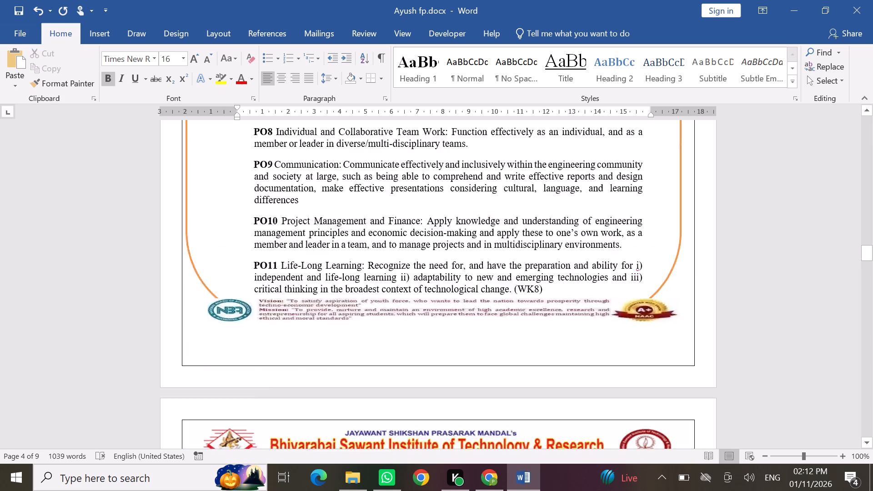
scroll(366, 286, up, 7)
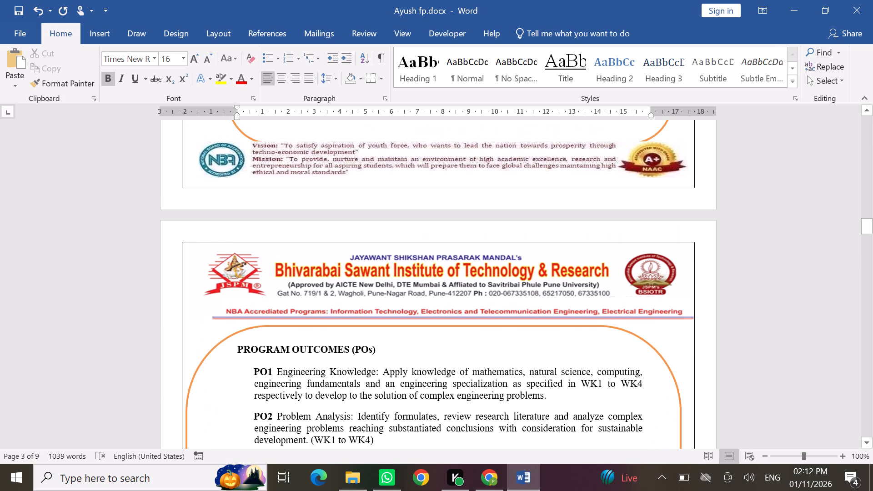
scroll(366, 286, down, 8)
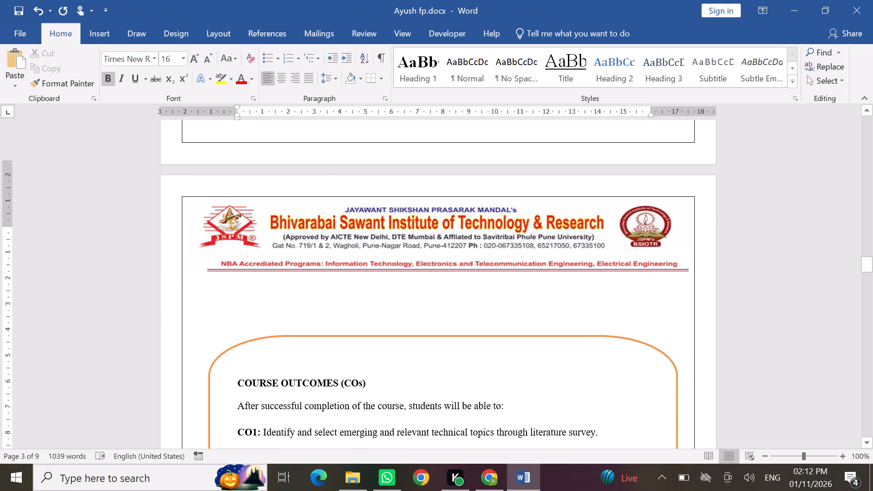
scroll(366, 286, down, 8)
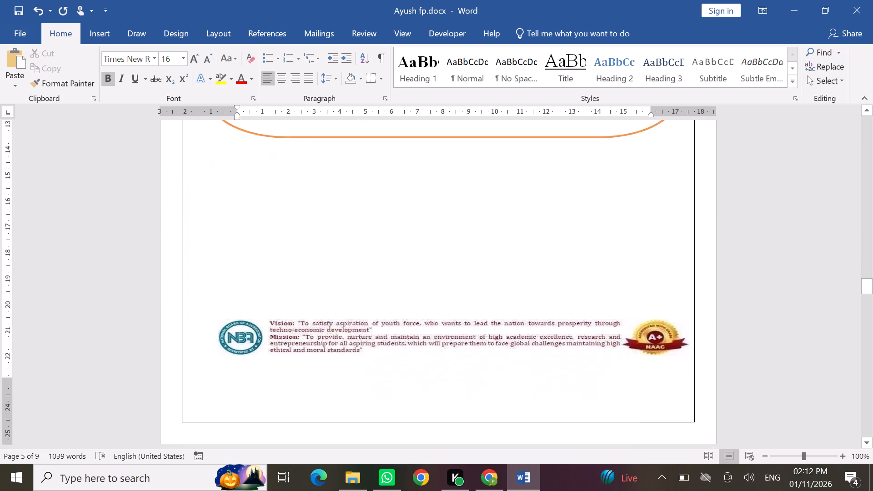
scroll(366, 286, down, 1)
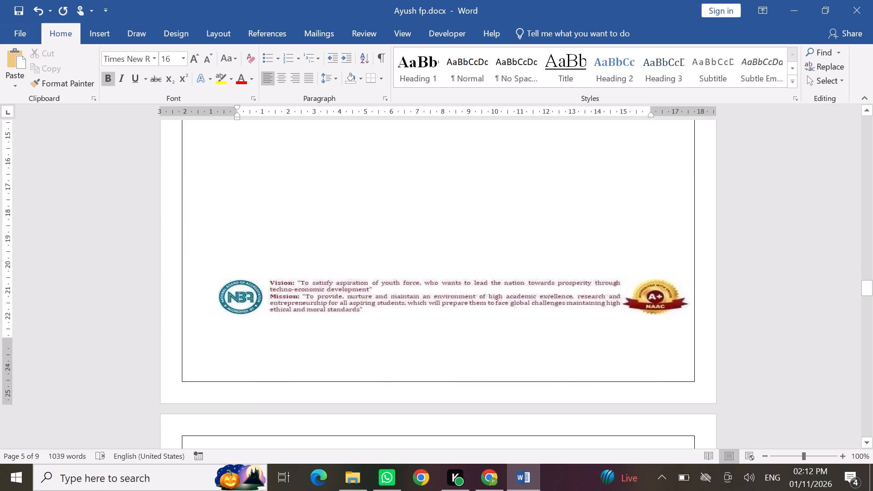
scroll(366, 286, down, 3)
scroll(366, 286, up, 3)
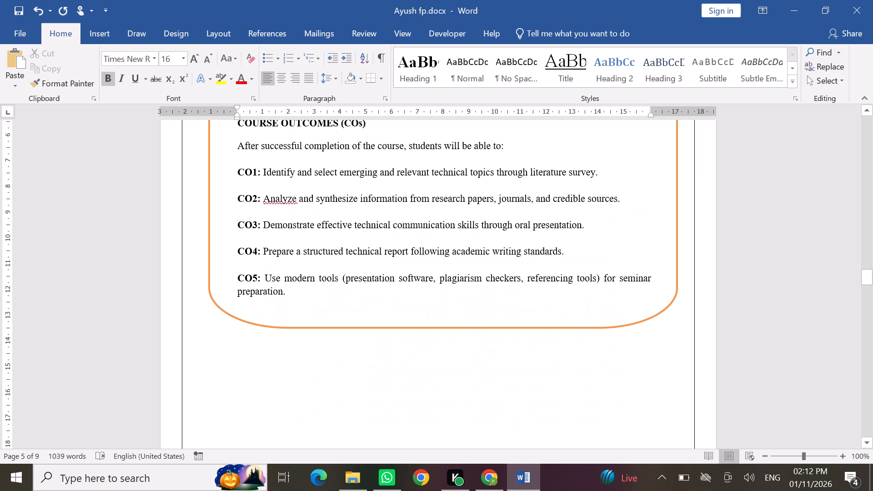
scroll(366, 286, down, 3)
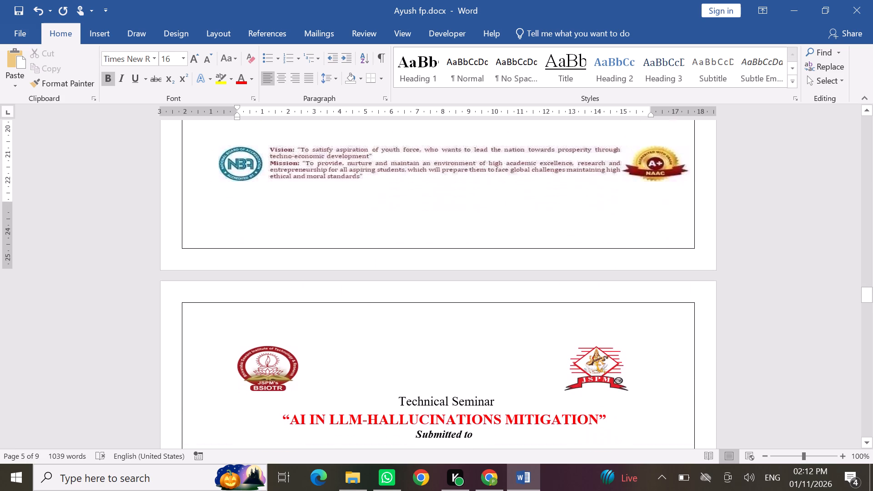
Check the layout of the Technical Seminar title page, both Certificate pages and the Acknowledgement page.
scroll(366, 286, down, 6)
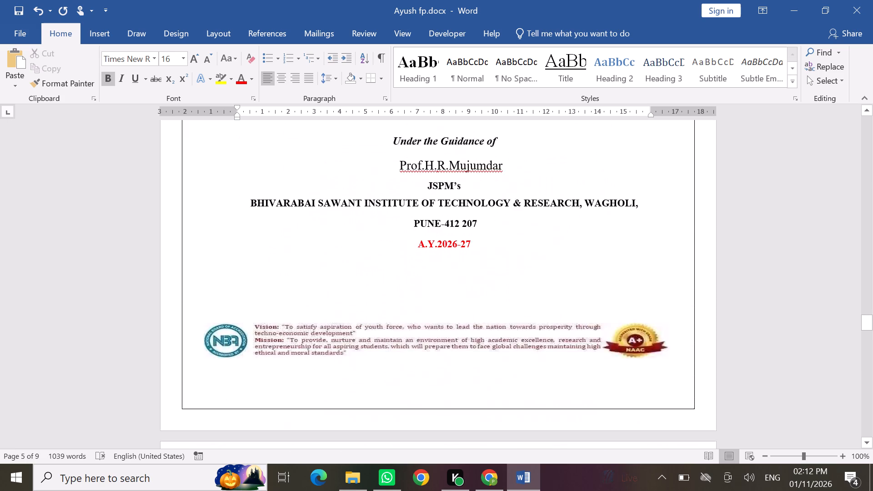
scroll(366, 286, down, 6)
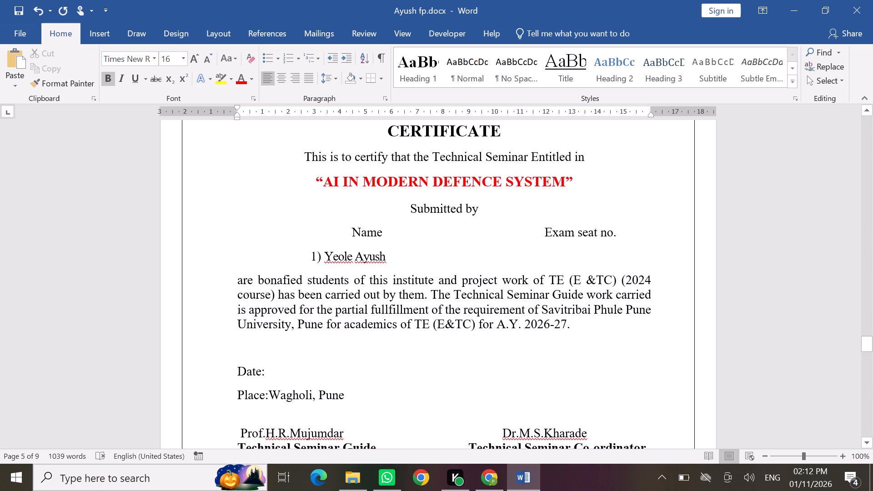
scroll(366, 286, down, 7)
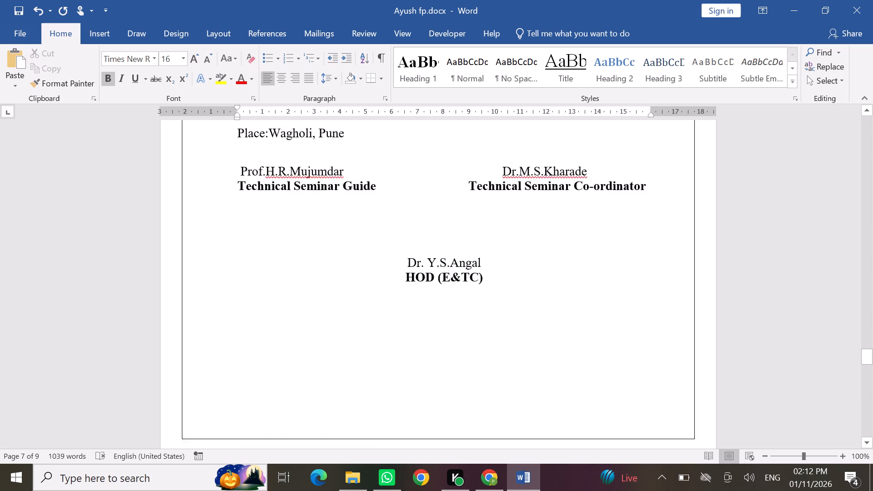
scroll(366, 286, down, 3)
scroll(366, 286, up, 1)
scroll(366, 286, down, 3)
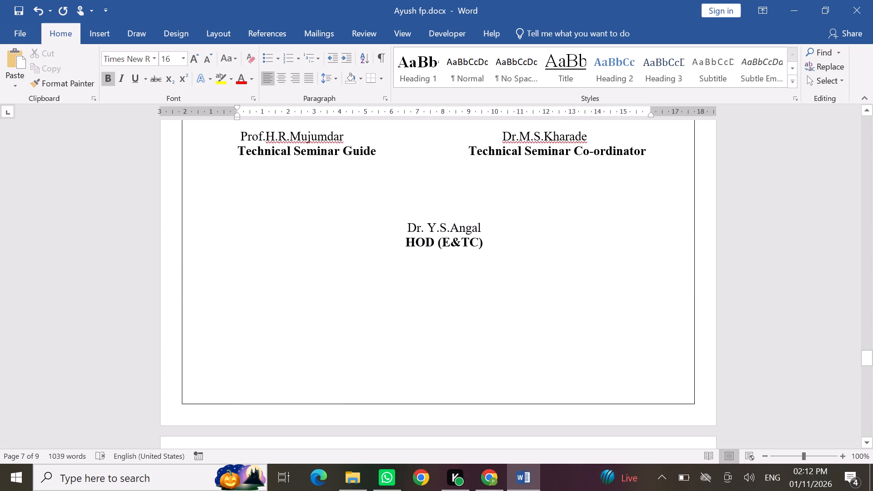
scroll(366, 286, down, 8)
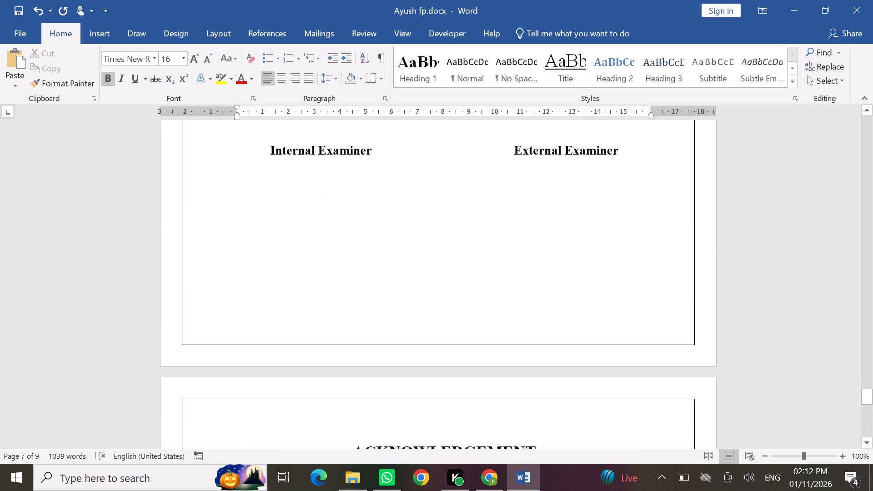
scroll(366, 286, down, 8)
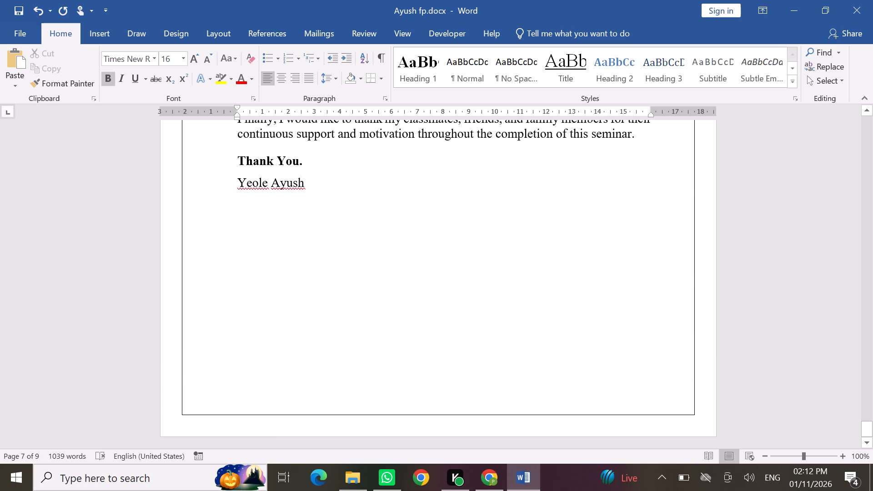
Save the corrected Ayush fp.docx document.
click(26, 34)
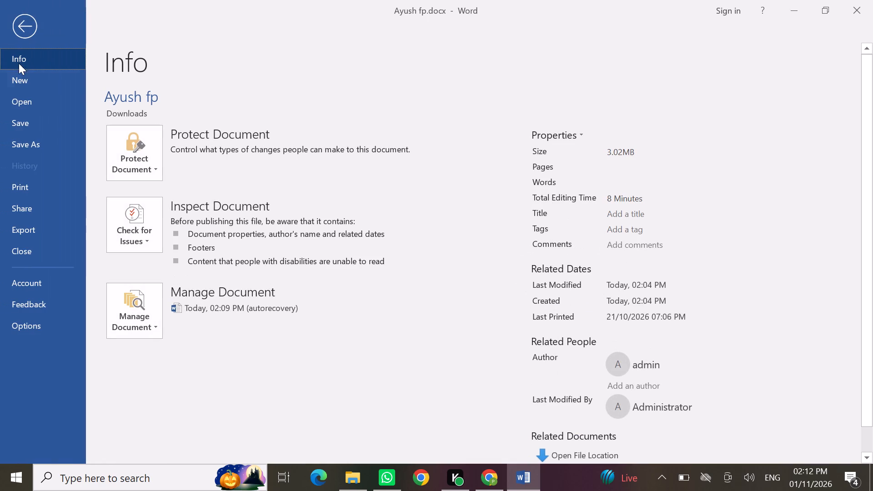
click(31, 118)
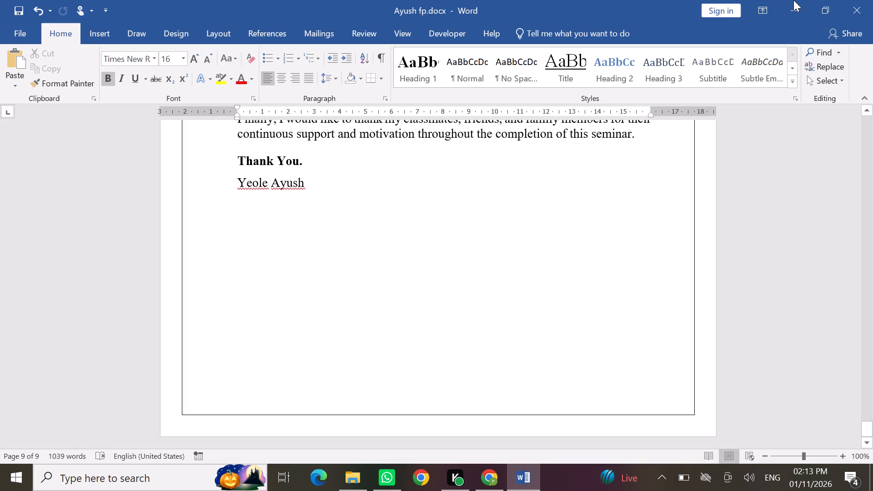
click(804, 7)
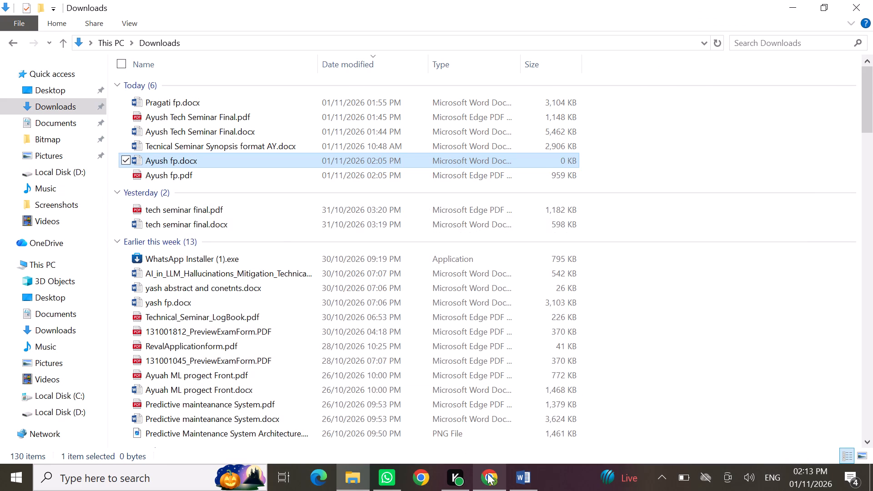
click(487, 473)
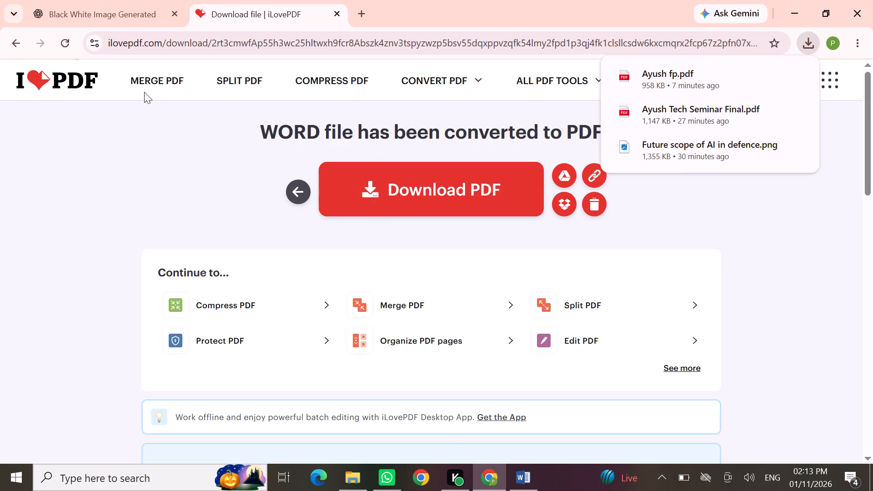
click(22, 45)
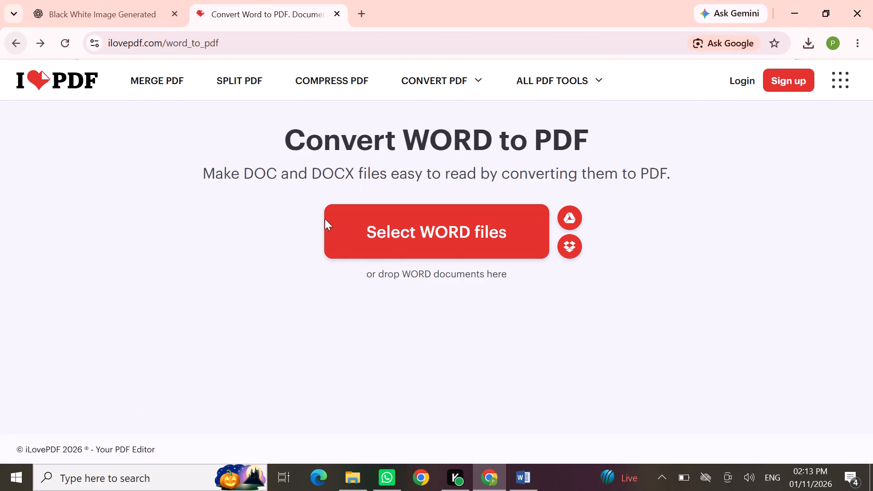
click(391, 248)
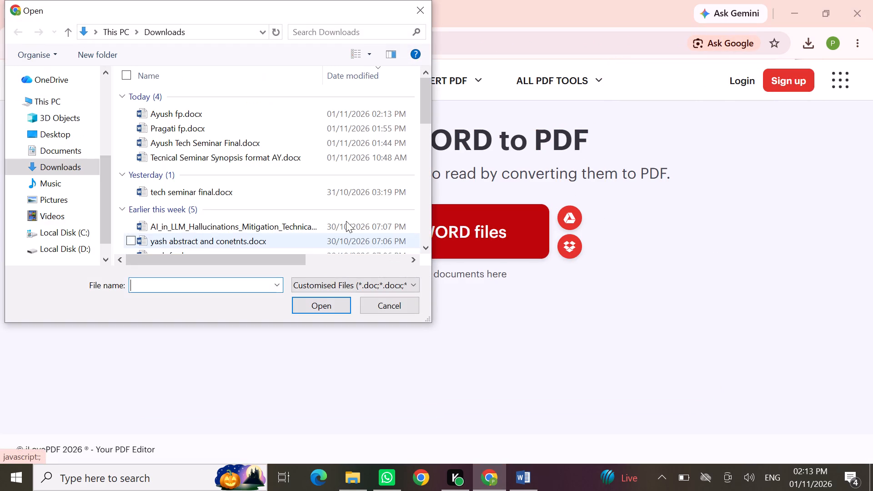
click(232, 117)
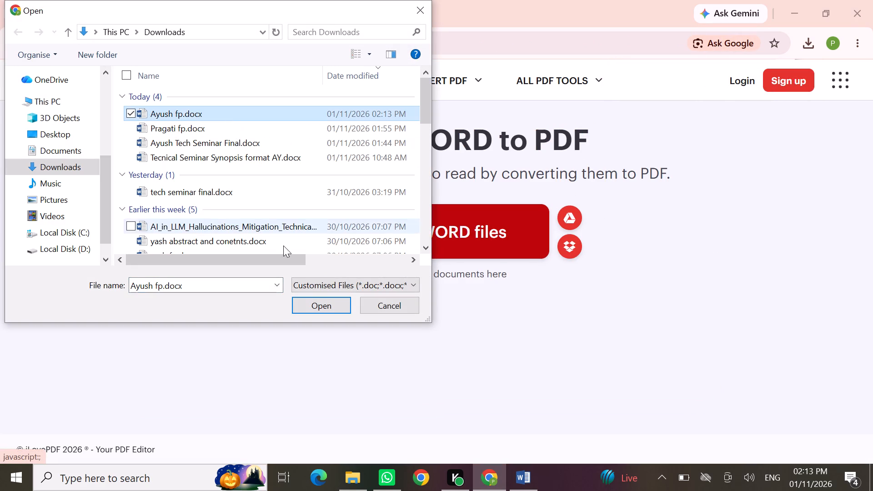
click(317, 297)
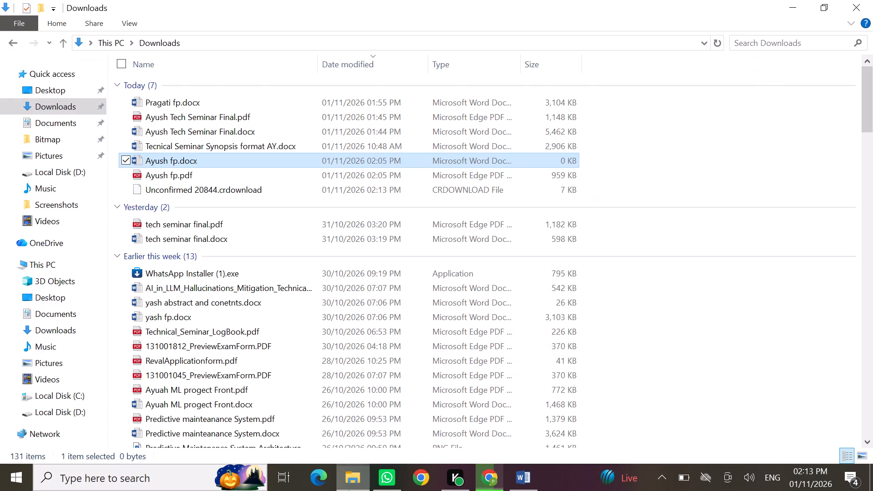
scroll(329, 194, up, 4)
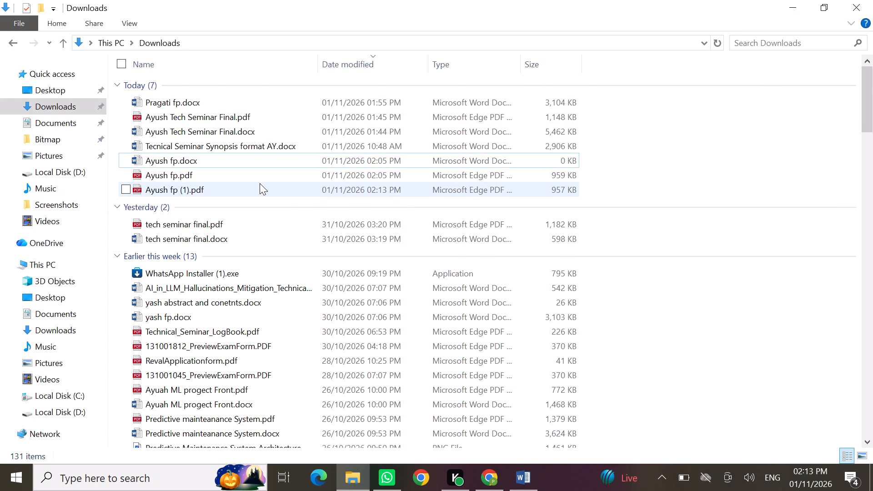
double_click(269, 175)
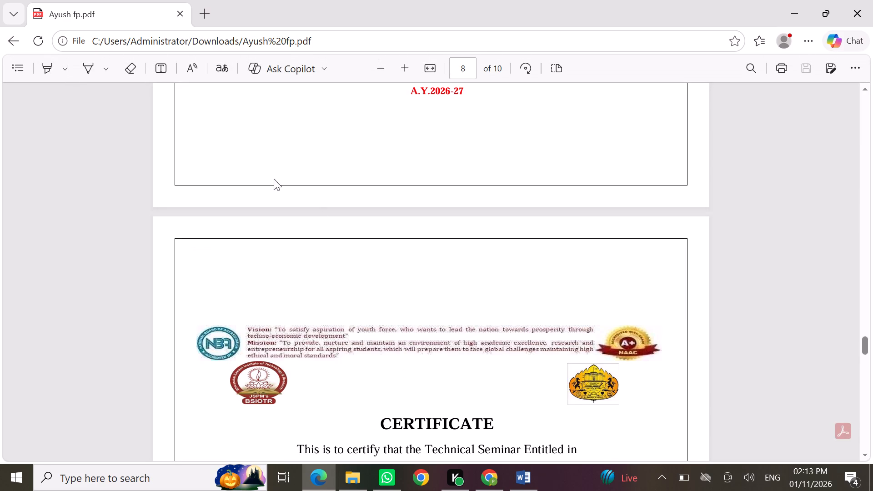
scroll(398, 270, down, 12)
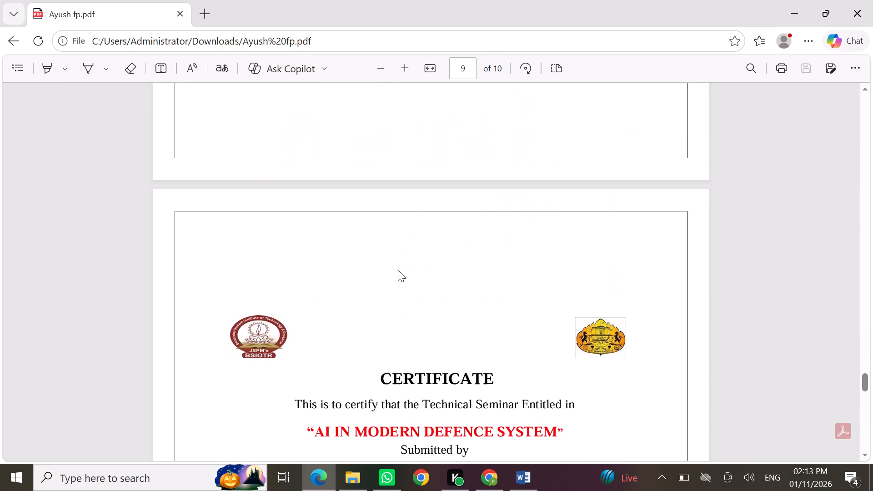
scroll(398, 270, down, 18)
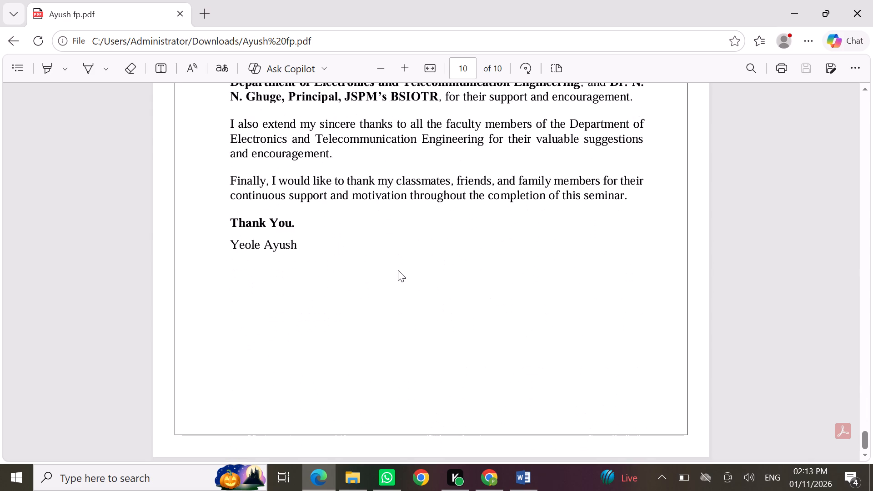
scroll(398, 270, up, 10)
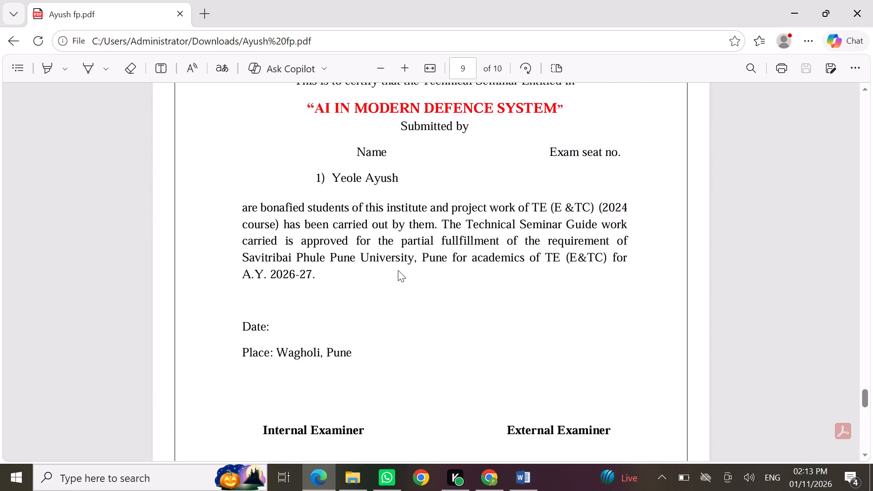
scroll(398, 270, up, 4)
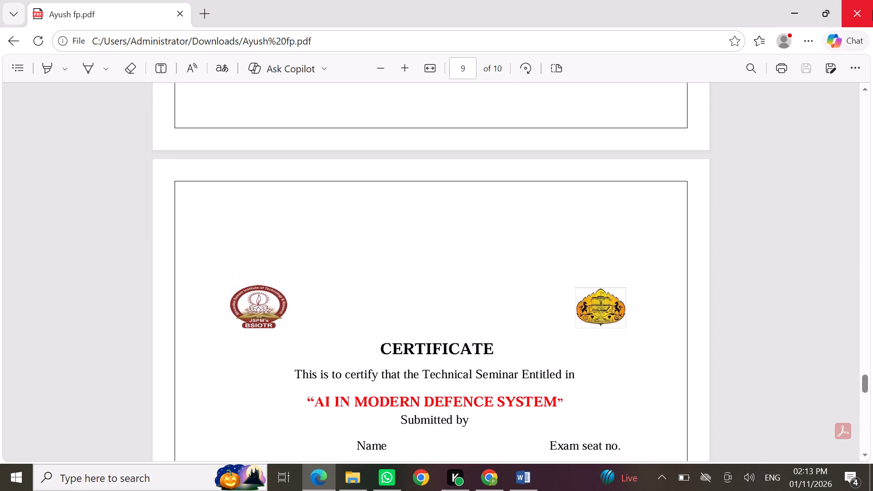
click(872, 10)
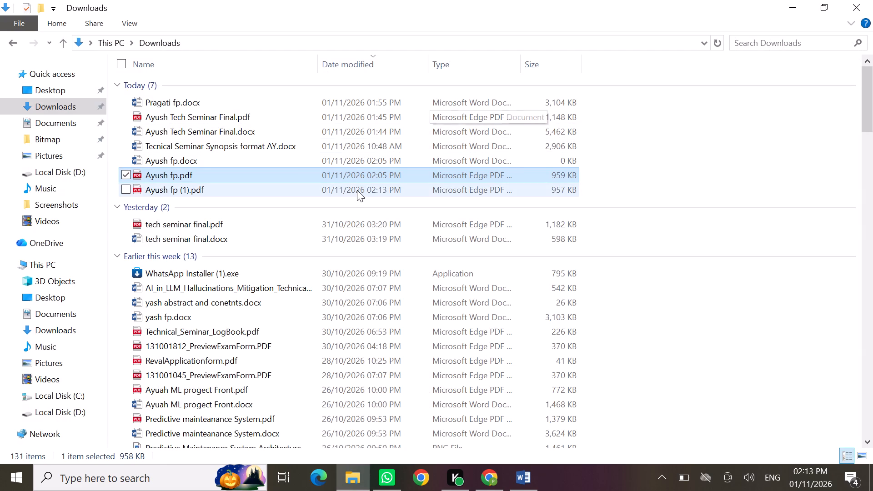
Open Ayush fp (1).pdf from Downloads and check the layout from the front page through the Course Outcomes page.
double_click(357, 191)
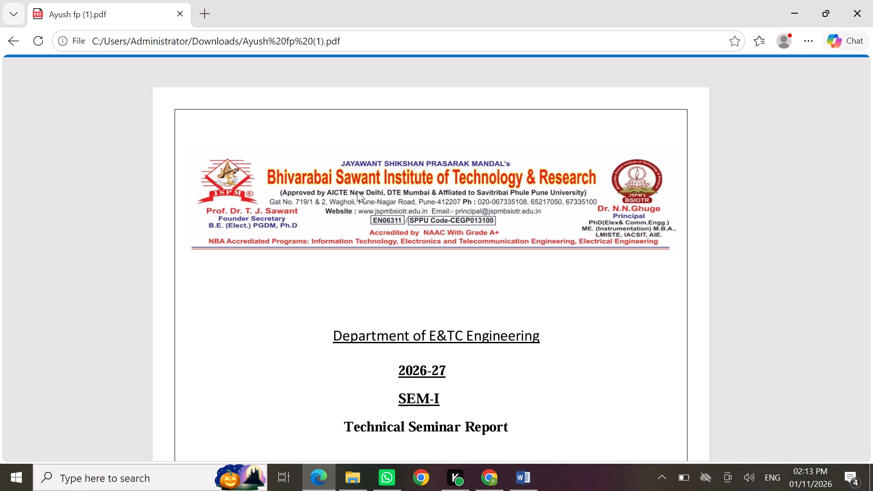
scroll(363, 259, down, 4)
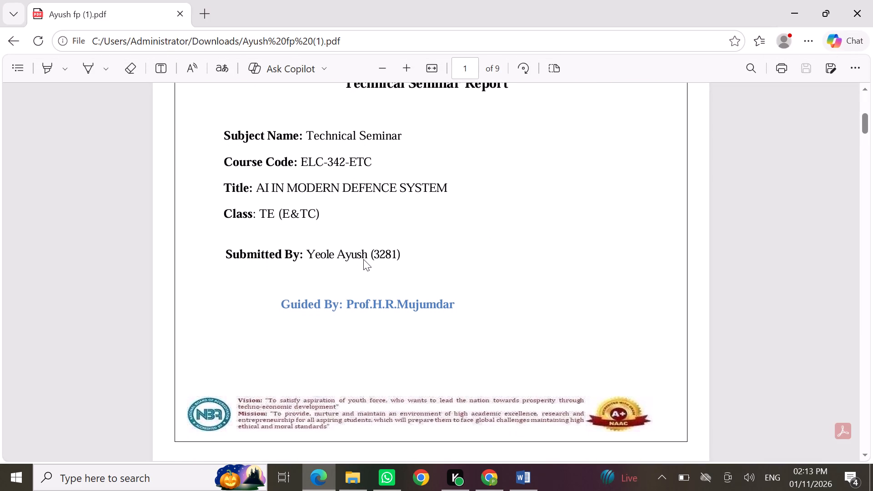
scroll(363, 259, down, 9)
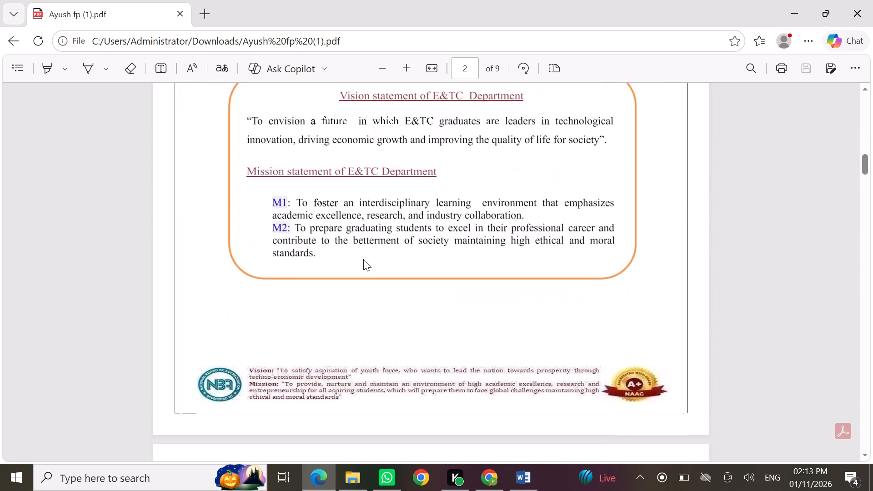
scroll(363, 259, down, 10)
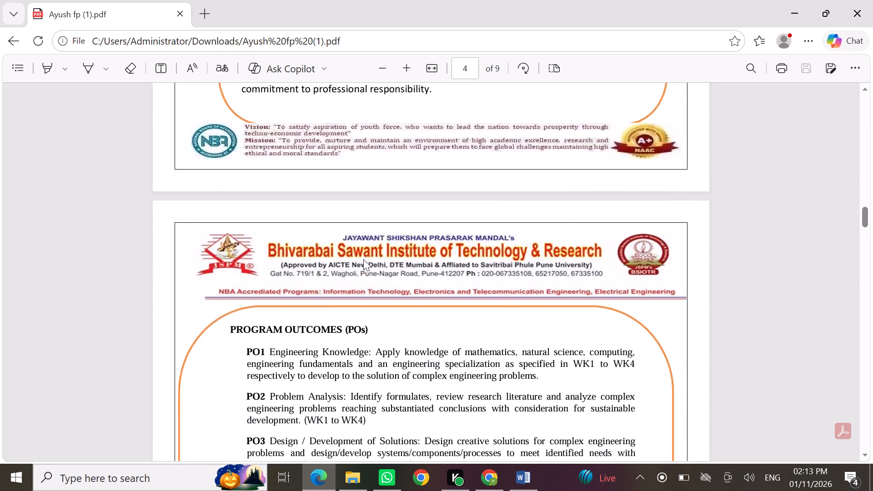
scroll(363, 259, down, 10)
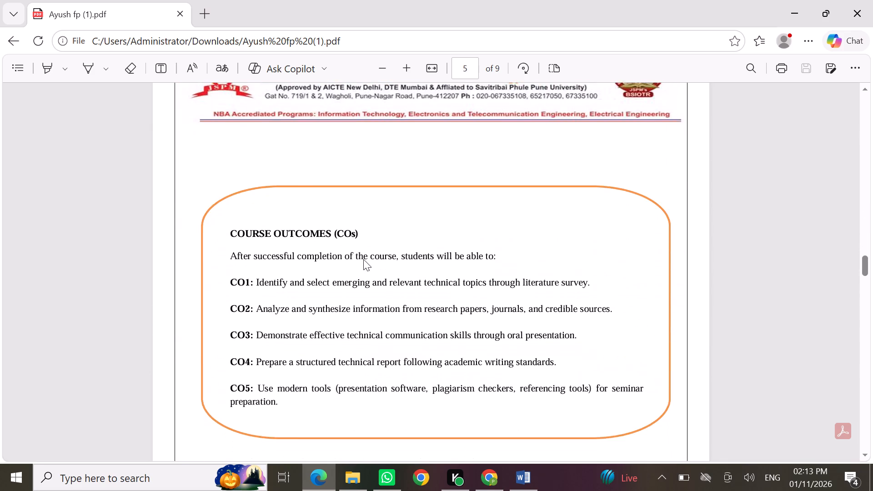
Check the PDF's Technical Seminar title page, both Certificate pages and the Acknowledgement page, and close the file.
scroll(363, 259, down, 8)
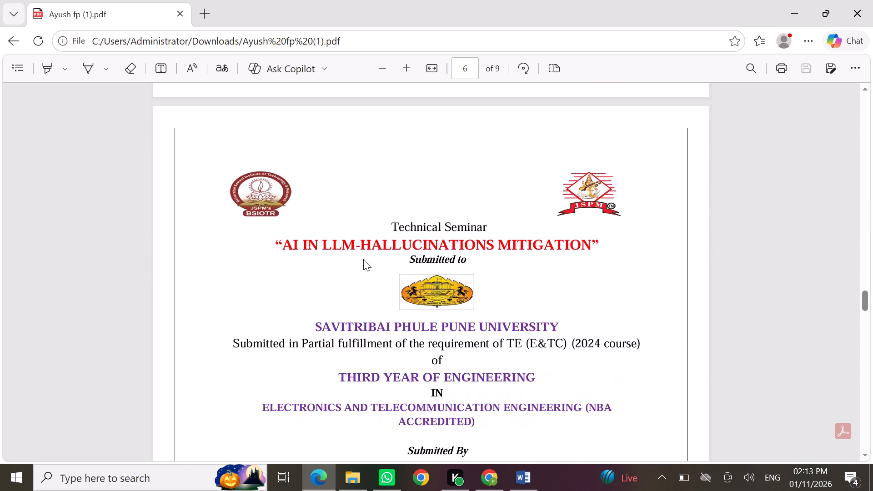
scroll(363, 259, down, 6)
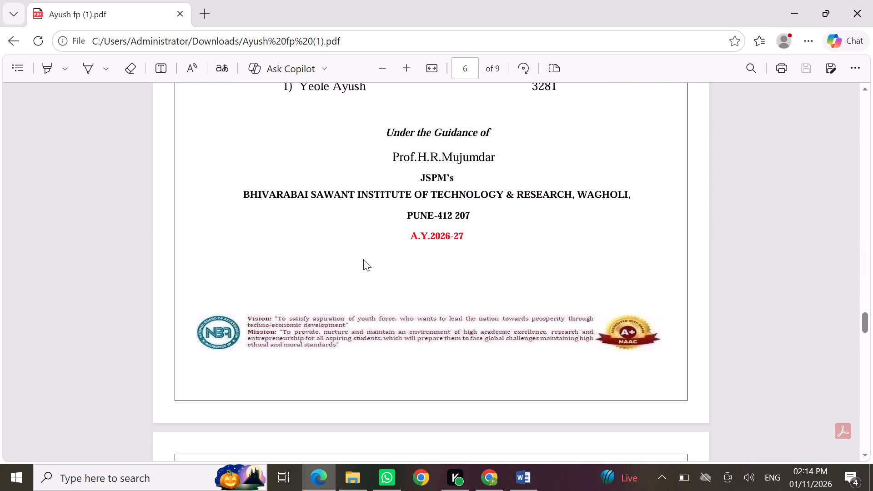
scroll(363, 259, down, 7)
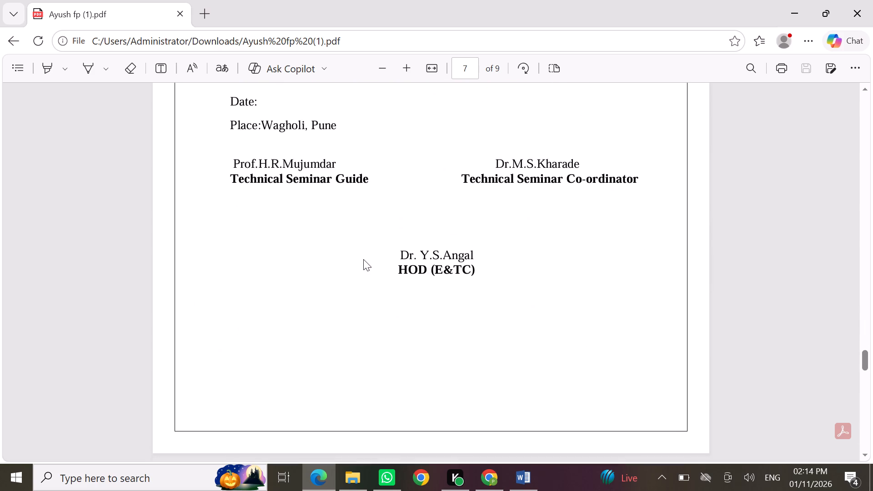
scroll(363, 259, down, 7)
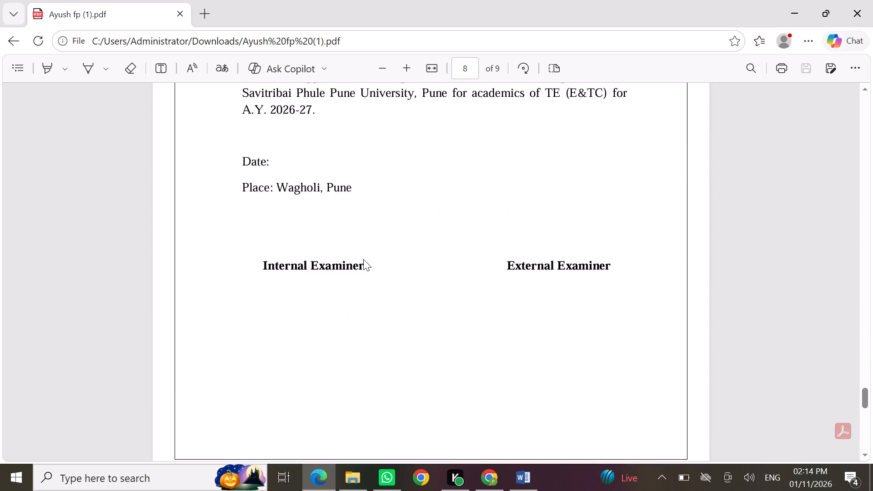
scroll(363, 259, down, 7)
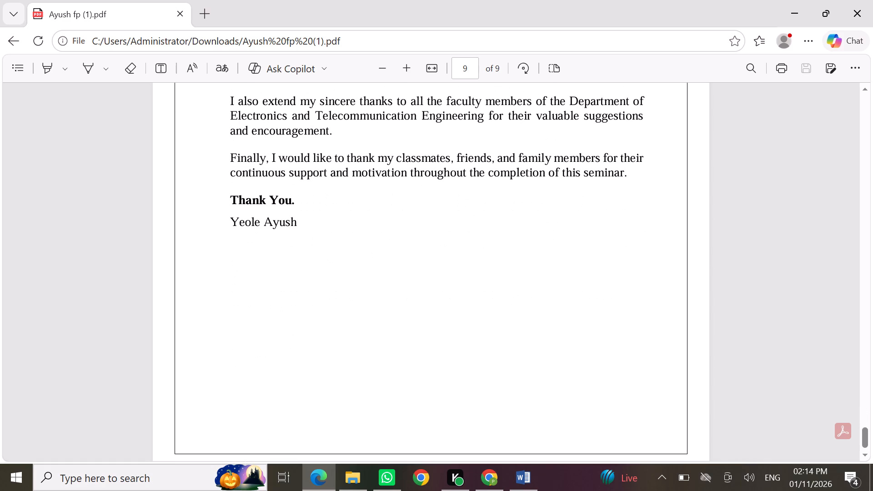
click(841, 12)
drag(841, 12, 818, 17)
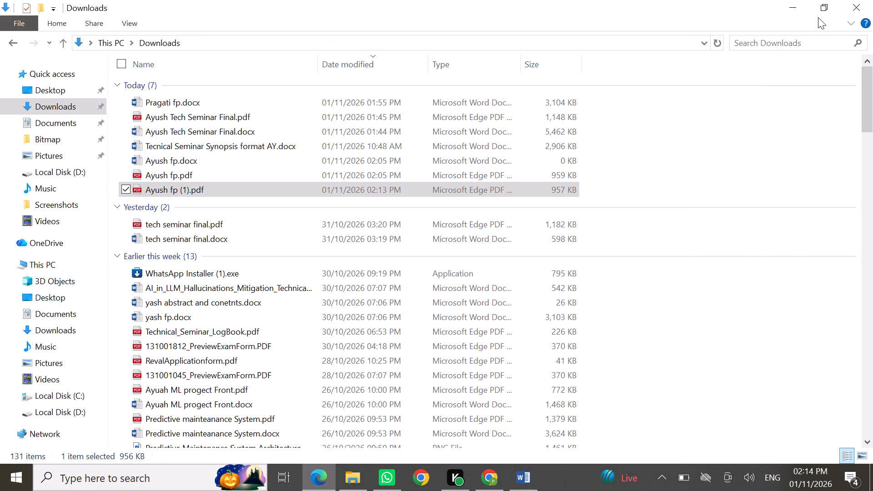
drag(818, 17, 857, 7)
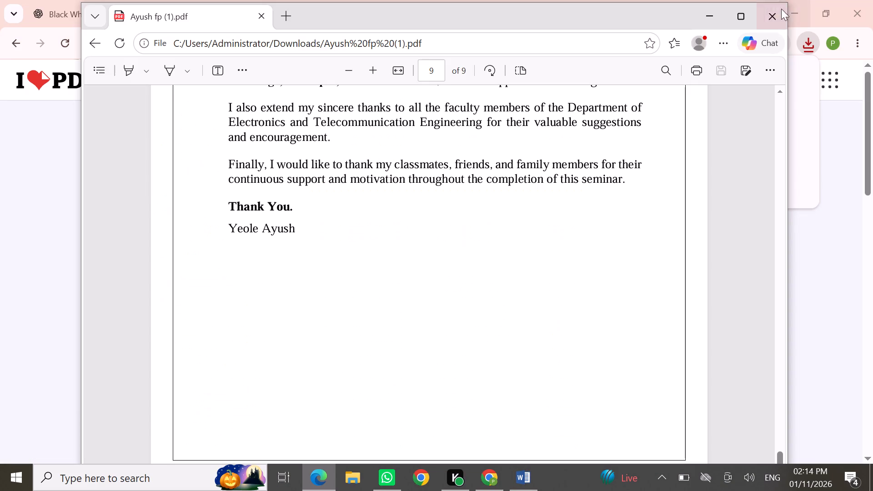
click(774, 11)
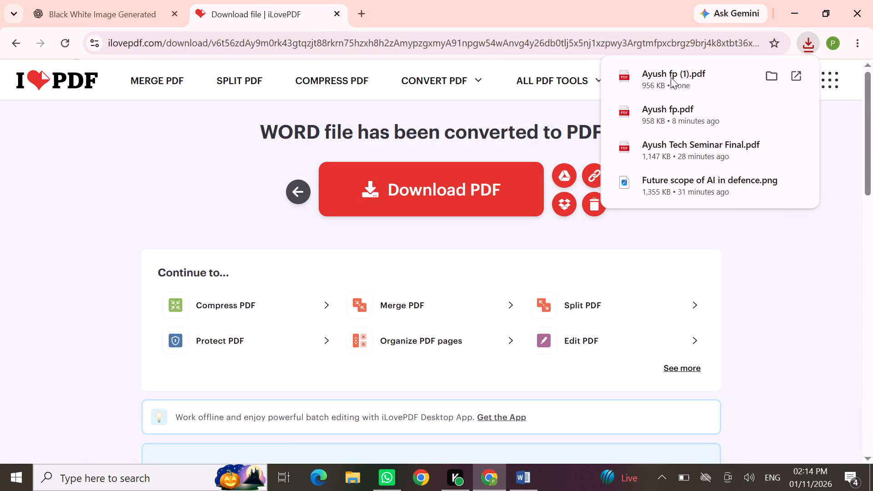
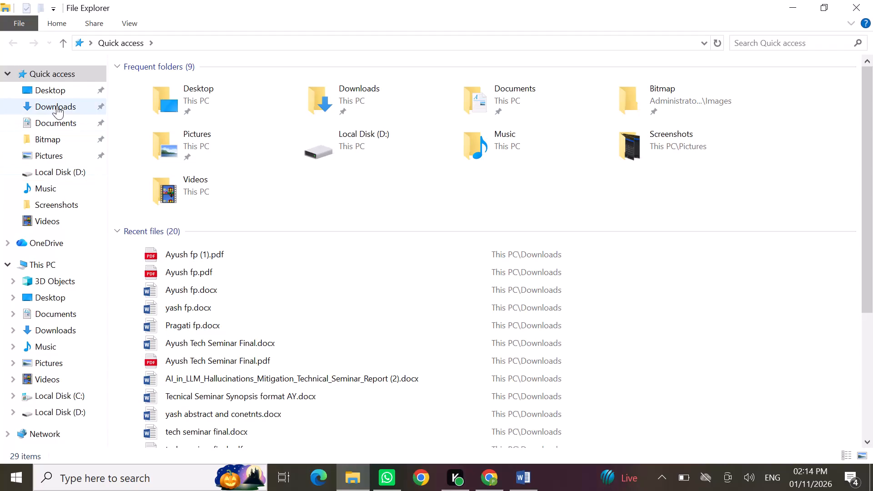
Delete Ayush fp.pdf and Pragati fp.docx from the Downloads folder.
click(73, 103)
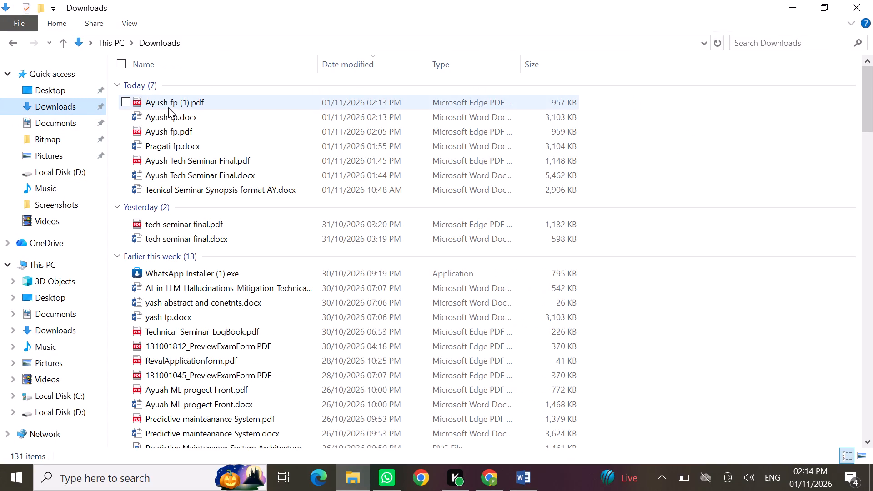
click(131, 135)
click(131, 147)
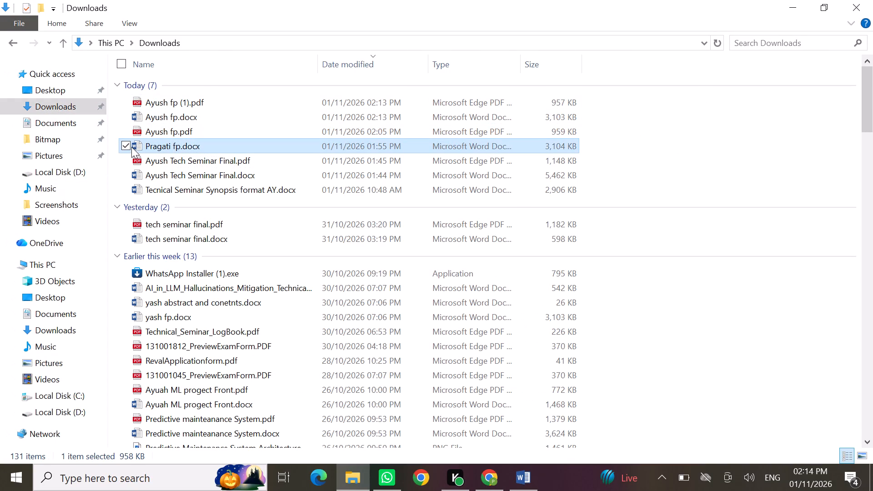
click(125, 133)
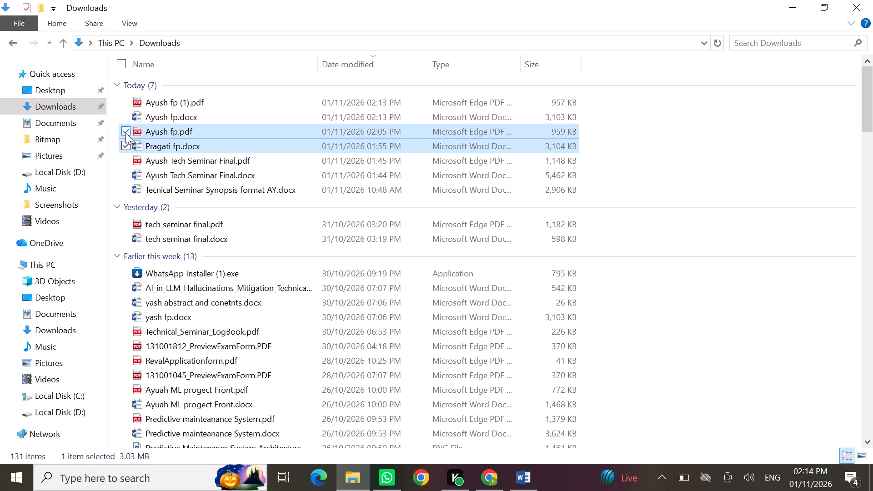
right_click(125, 133)
right_click(125, 133)
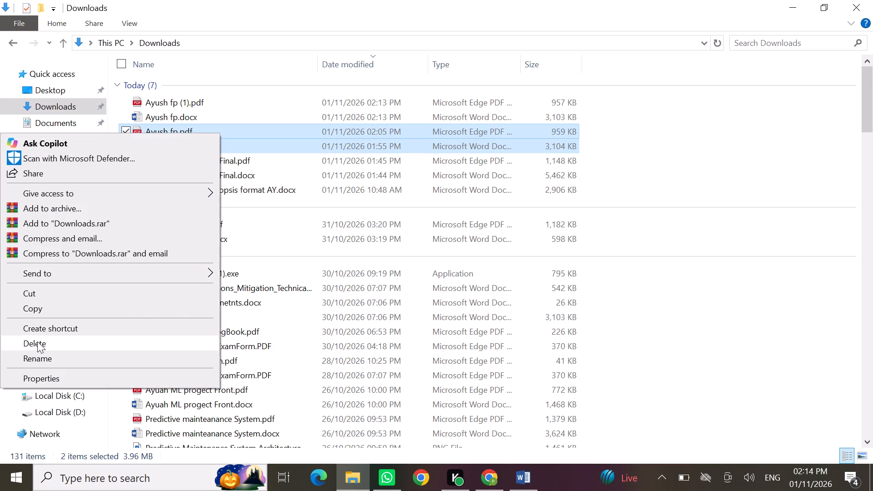
click(37, 341)
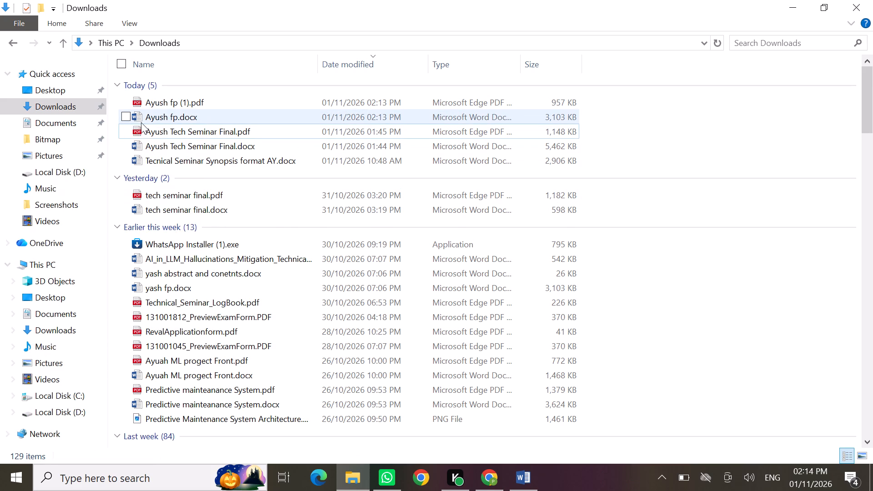
Open Ayush fp (1).pdf from Downloads for a quick look at its last page and close it.
double_click(178, 101)
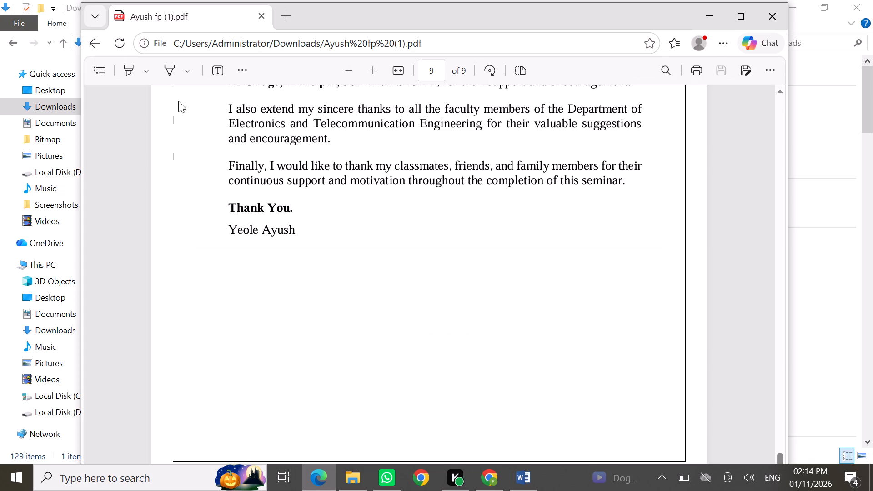
click(776, 15)
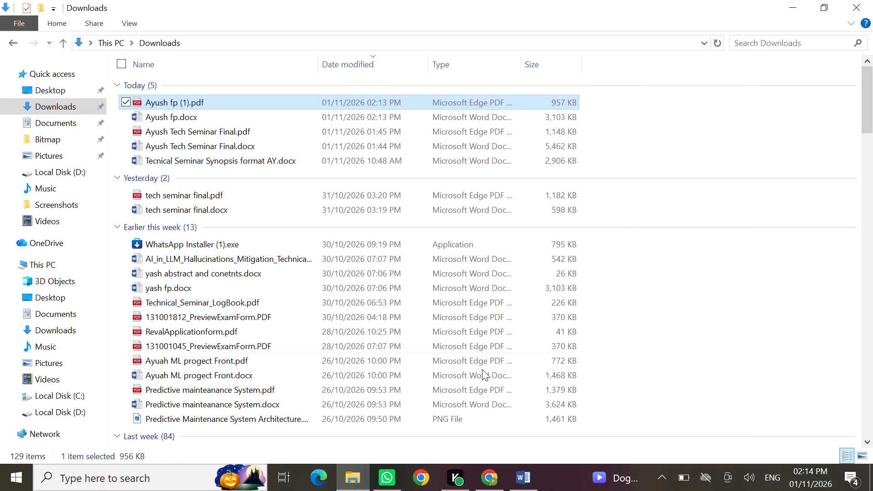
Switch to Ayush fp.docx in Word and replace the student name under Thank You on the Acknowledgement page with Pragati's surname and first name.
click(524, 490)
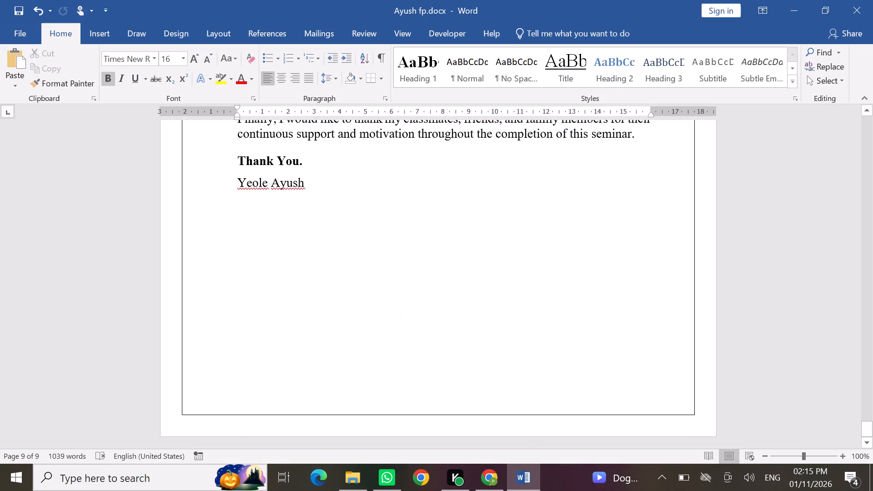
scroll(484, 316, up, 1)
click(311, 281)
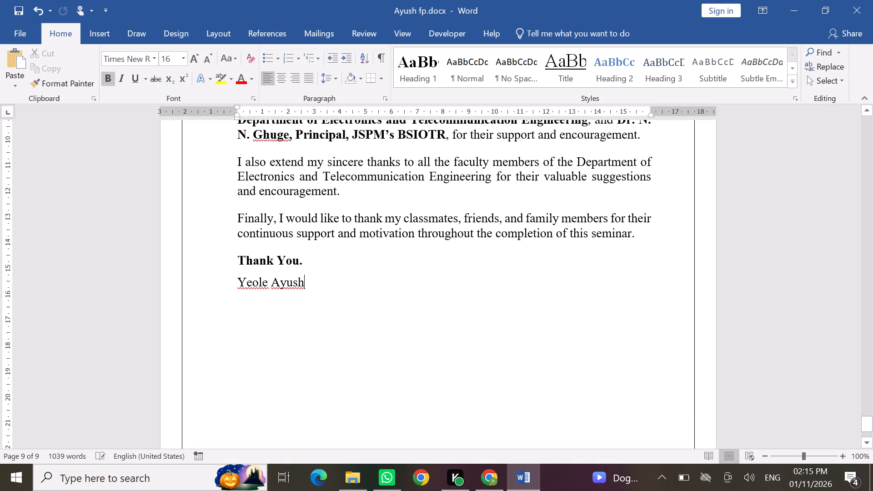
key(BackSpace)
key(BackSpace)
key(BackSpace)
key(BackSpace)
key(BackSpace)
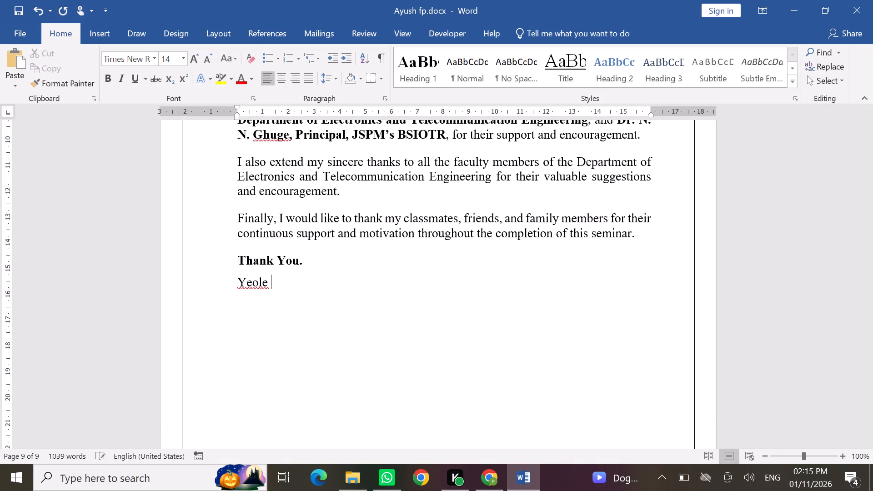
key(BackSpace)
key(BackSpace)
key(BackSpace)
key(BackSpace)
key(BackSpace)
key(BackSpace)
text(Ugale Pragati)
Replace the student name on the Certificate page for the internal and external examiners with Pragati's surname and first name.
scroll(311, 281, up, 3)
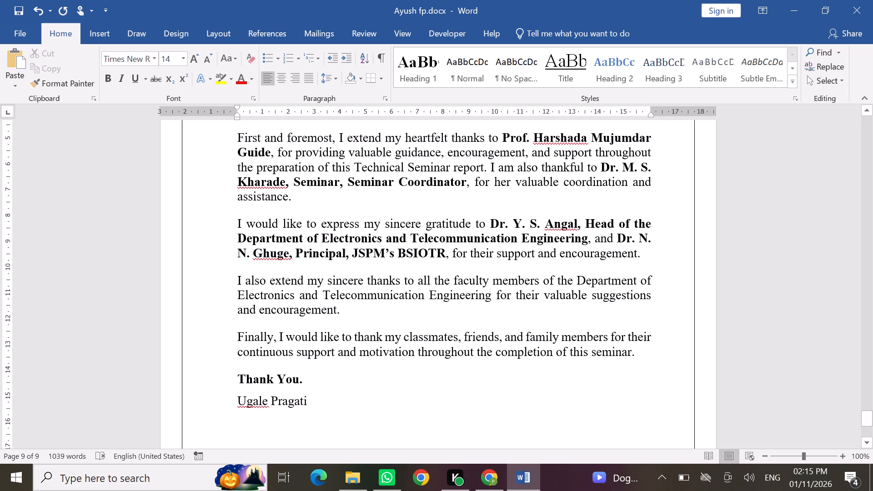
scroll(311, 281, up, 1)
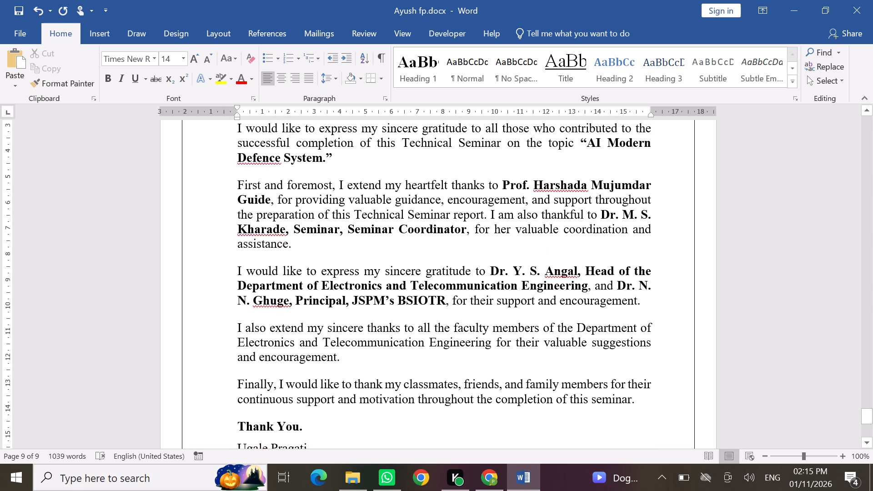
scroll(311, 281, up, 2)
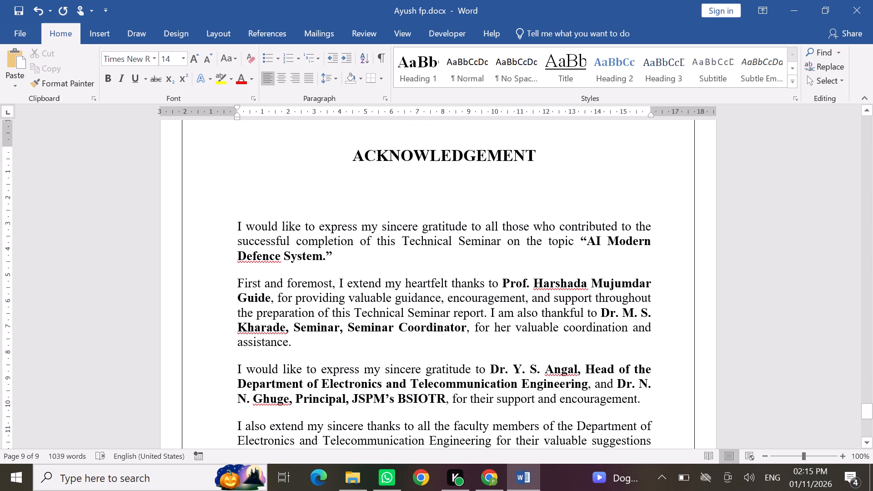
scroll(311, 281, up, 2)
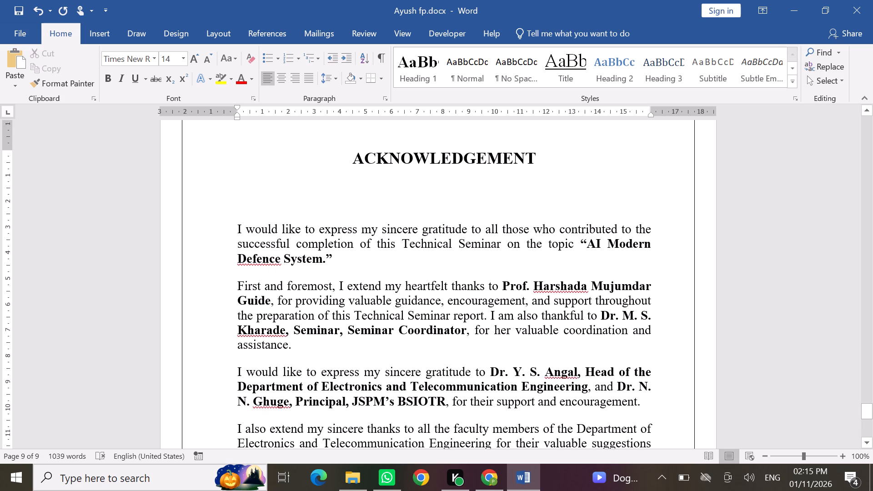
scroll(311, 281, up, 4)
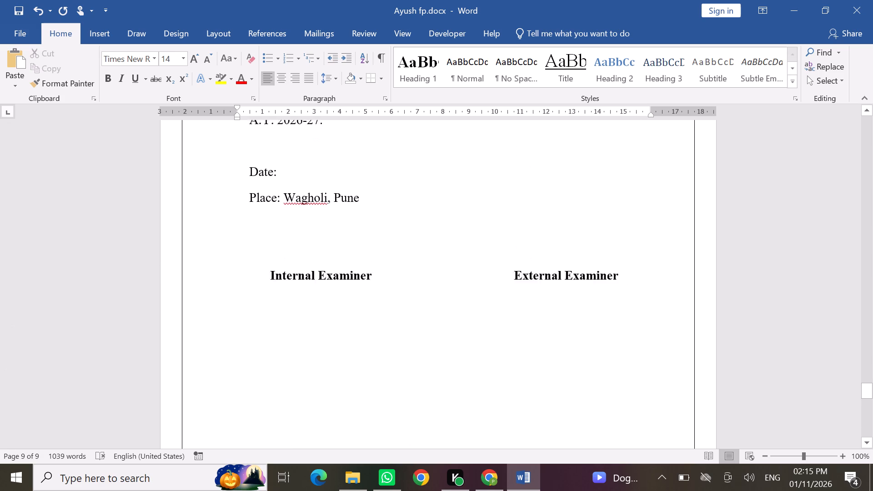
scroll(311, 281, up, 3)
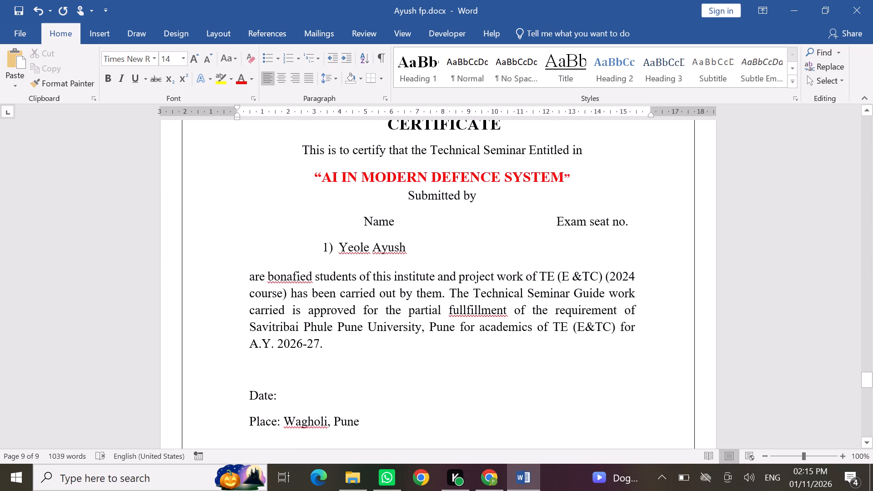
click(407, 247)
key(BackSpace)
key(BackSpace)
key(BackSpace)
key(BackSpace)
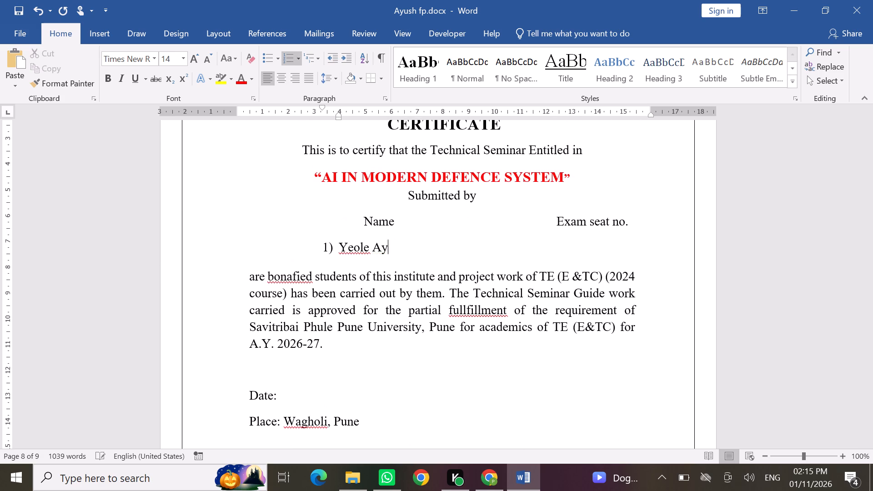
key(BackSpace)
key(BackSpace)
key(BackSpace)
key(BackSpace)
key(BackSpace)
key(BackSpace)
key(BackSpace)
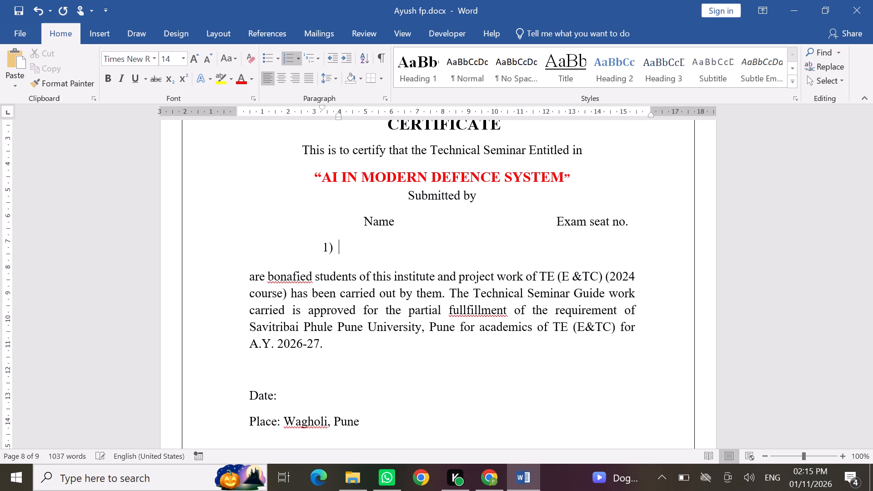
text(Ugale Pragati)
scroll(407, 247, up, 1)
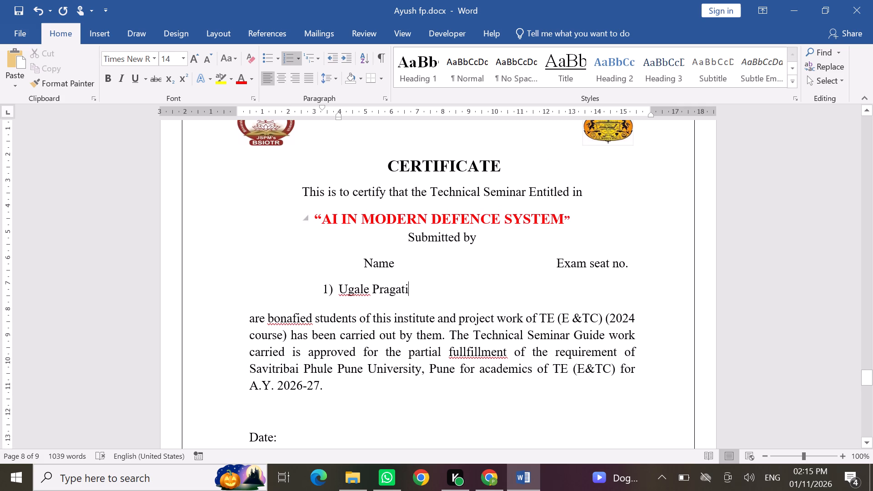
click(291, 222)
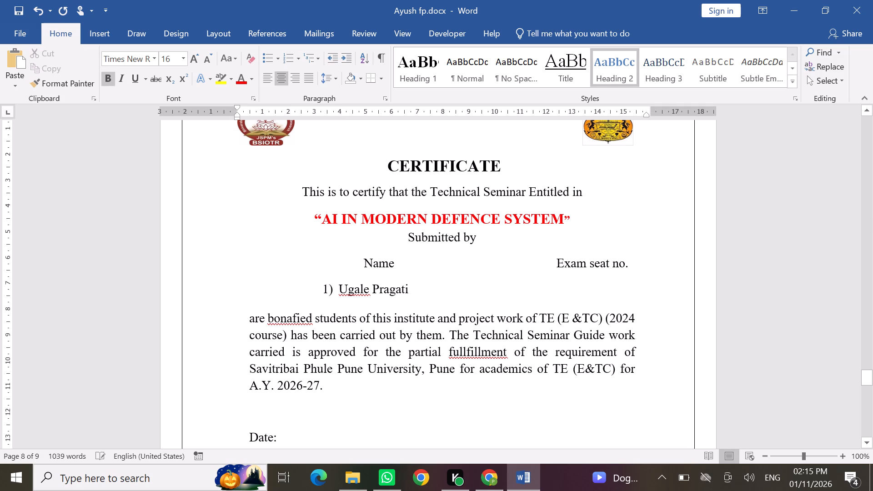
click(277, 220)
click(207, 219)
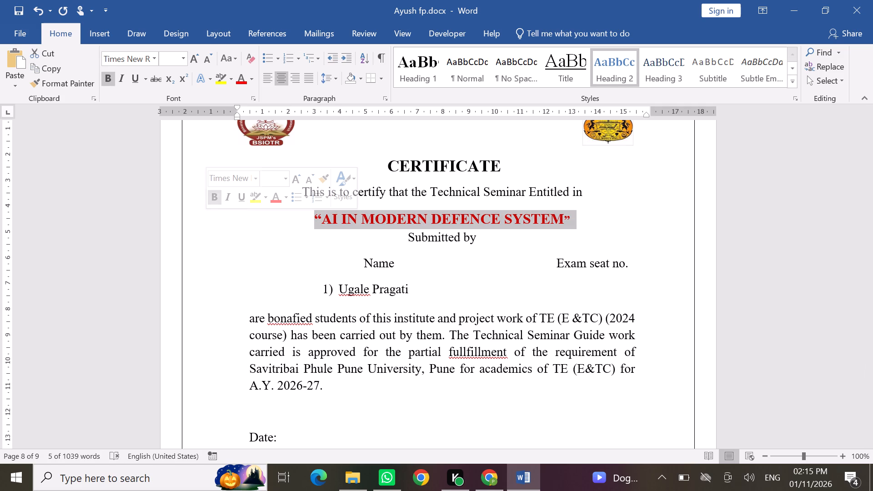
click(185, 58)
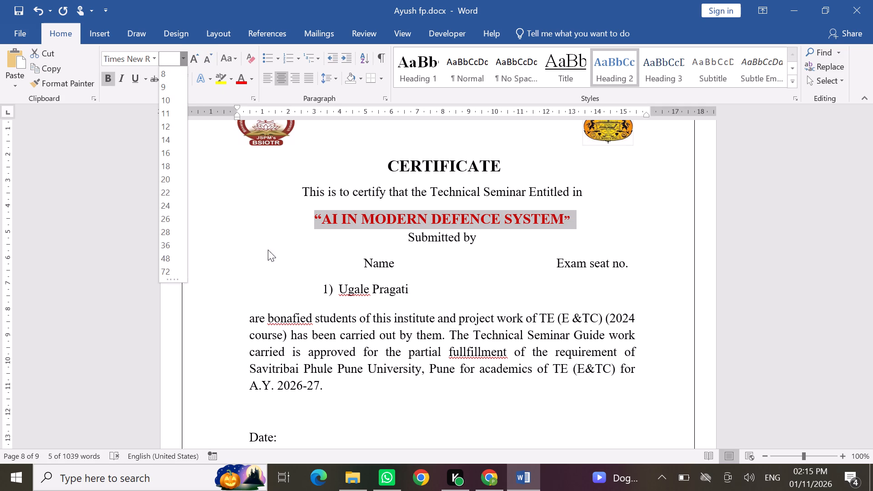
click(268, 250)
Replace the seminar title on the examiners' Certificate page with STRATEGIC IMPLEMENTATION OF GEN AI IN ORGANISATIONAL SETTINGS, keeping the quotation marks.
click(563, 210)
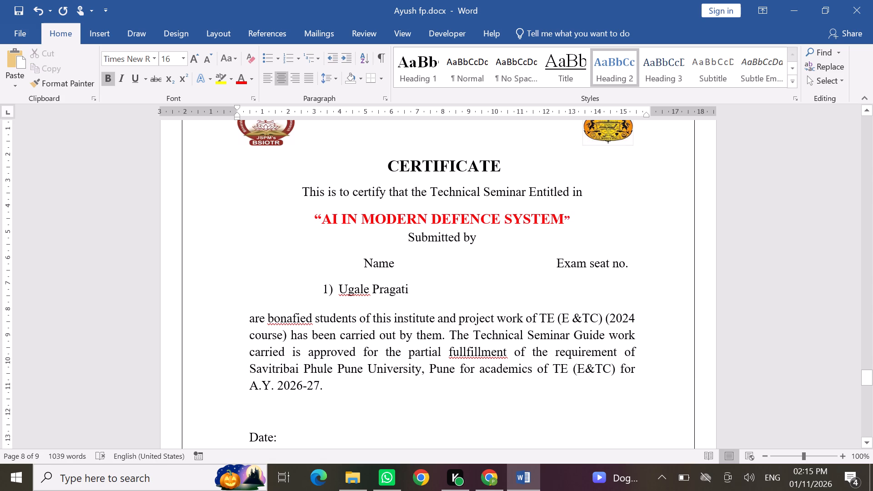
key(BackSpace)
key(BackSpace)
key(BackSpace)
key(BackSpace)
key(BackSpace)
key(BackSpace)
key(BackSpace)
key(BackSpace)
key(BackSpace)
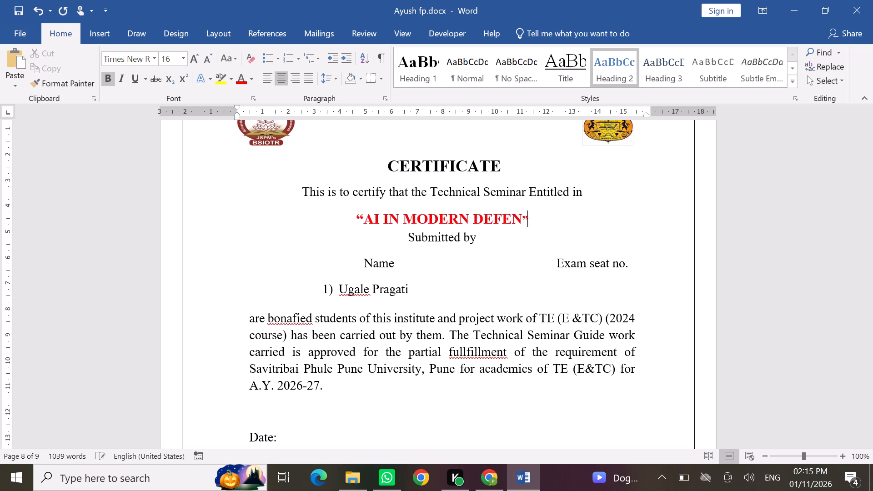
key(BackSpace)
key(BackSpace)
key(BackSpace)
key(BackSpace)
key(BackSpace)
key(BackSpace)
key(BackSpace)
key(BackSpace)
key(BackSpace)
key(BackSpace)
key(BackSpace)
key(BackSpace)
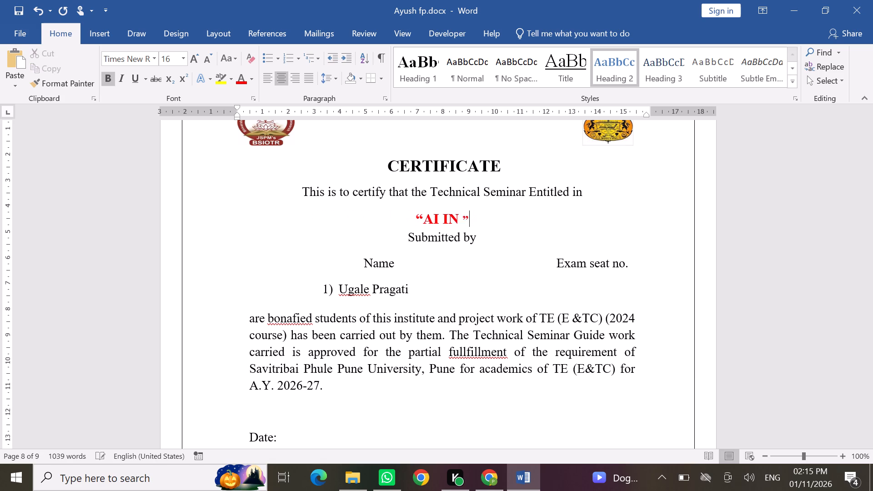
key(BackSpace)
key(BackSpace)
key(BackSpace)
key(BackSpace)
key(BackSpace)
key(BackSpace)
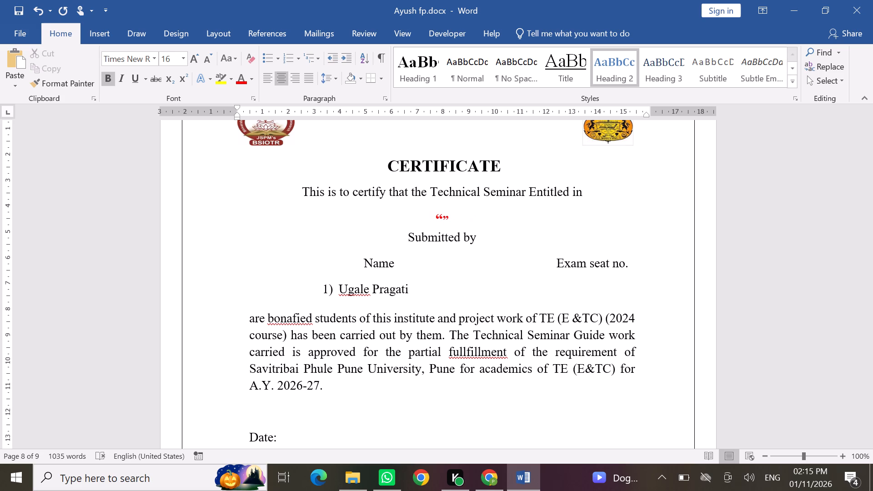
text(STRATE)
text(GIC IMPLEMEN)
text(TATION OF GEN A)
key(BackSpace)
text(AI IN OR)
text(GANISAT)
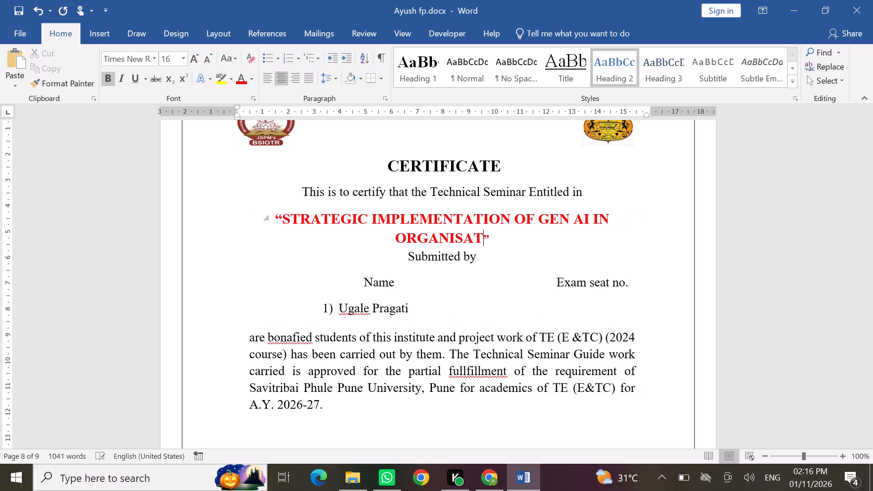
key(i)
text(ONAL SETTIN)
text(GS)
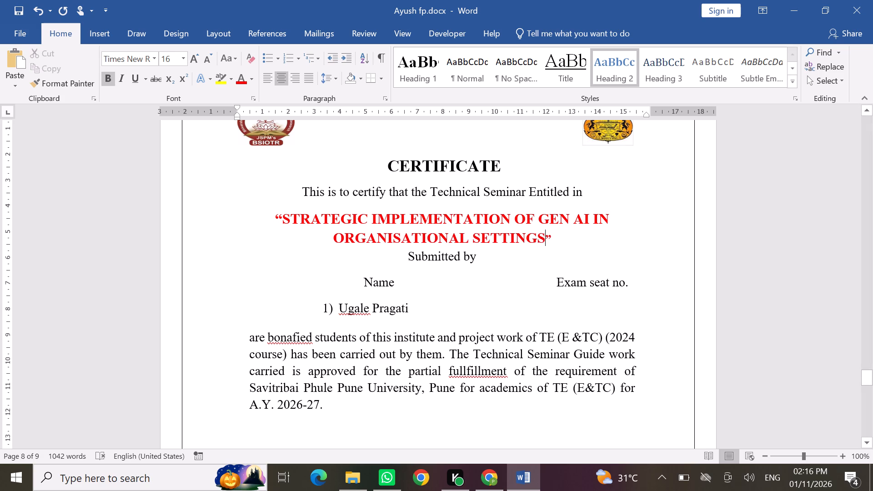
Replace the student name on the Certificate page signed by the seminar guide, co-ordinator and HOD with Pragati's surname and first name.
scroll(525, 300, down, 3)
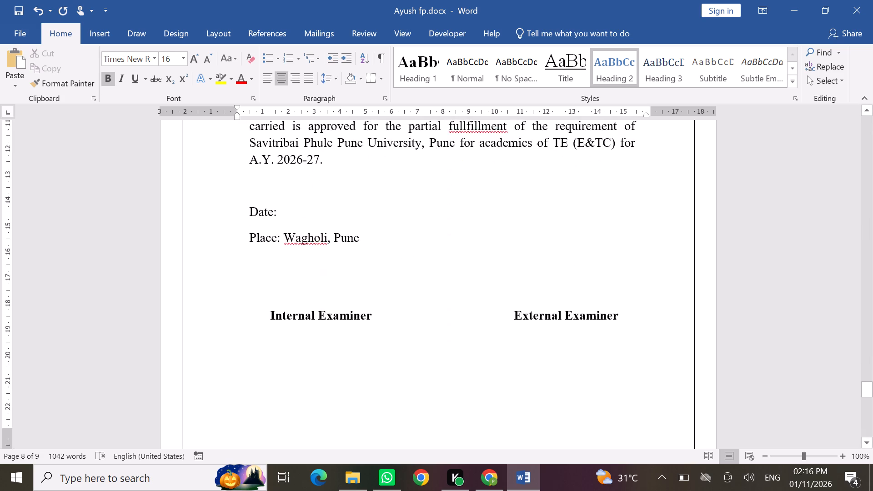
scroll(525, 300, down, 2)
scroll(525, 300, up, 6)
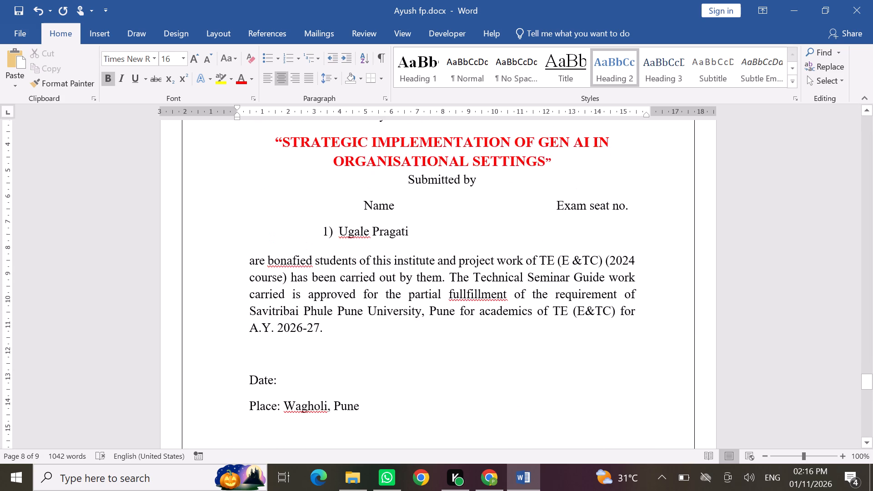
scroll(525, 300, up, 3)
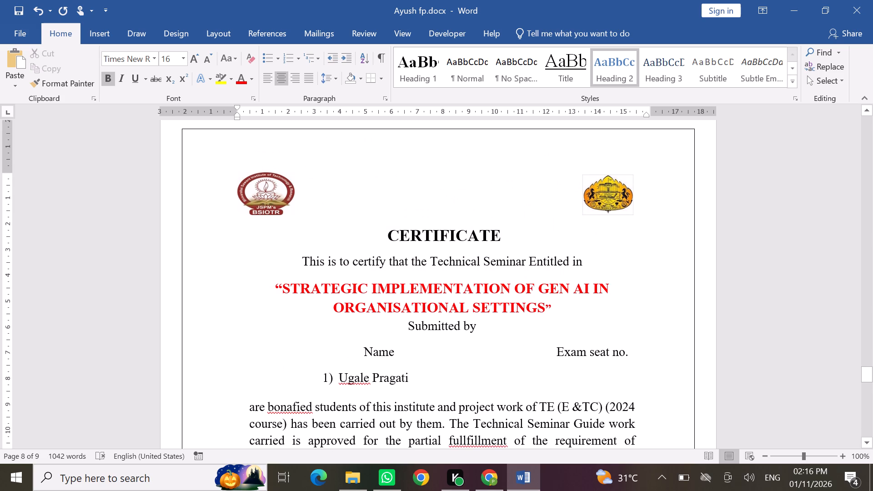
scroll(525, 300, up, 6)
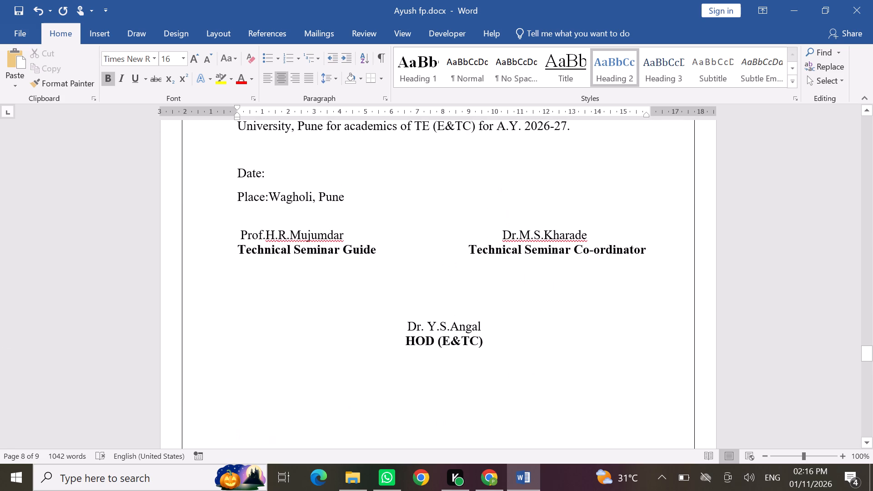
scroll(525, 300, up, 3)
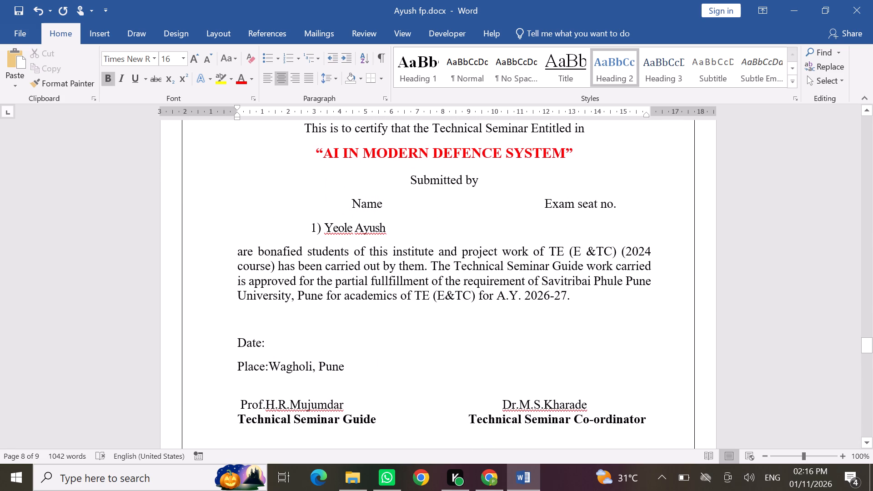
click(387, 231)
key(BackSpace)
key(BackSpace)
key(BackSpace)
key(BackSpace)
key(BackSpace)
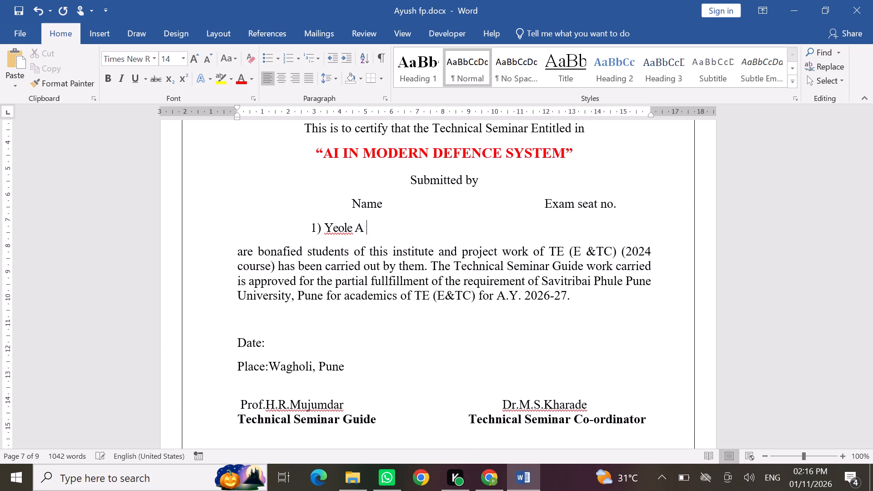
key(BackSpace)
key(BackSpace)
key(BackSpace)
key(BackSpace)
key(BackSpace)
key(BackSpace)
key(BackSpace)
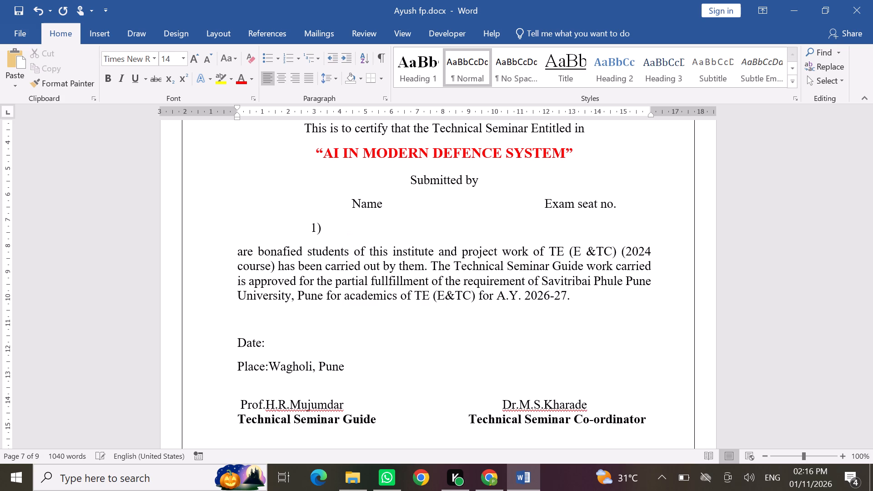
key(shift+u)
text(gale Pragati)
Copy the seminar title from the examiners' Certificate page and replace AI IN MODERN DEFENCE SYSTEM on the guide's Certificate page with it, keeping the quotation marks.
scroll(387, 231, up, 2)
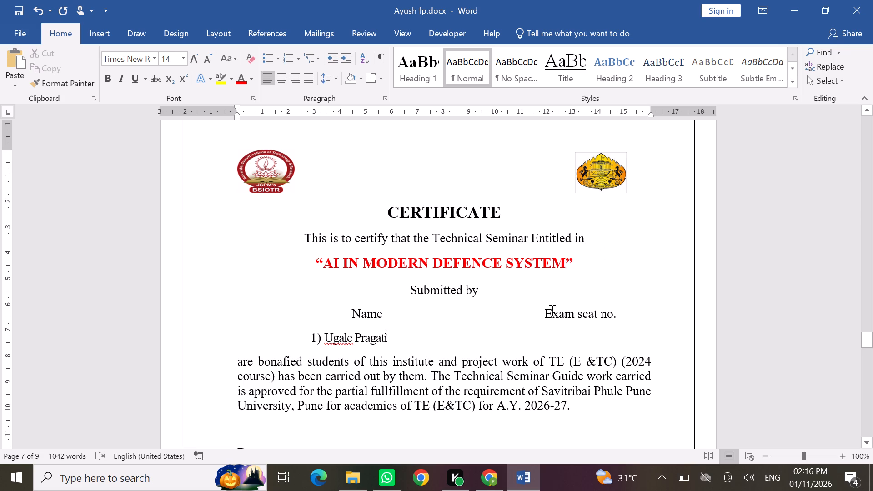
scroll(525, 336, down, 8)
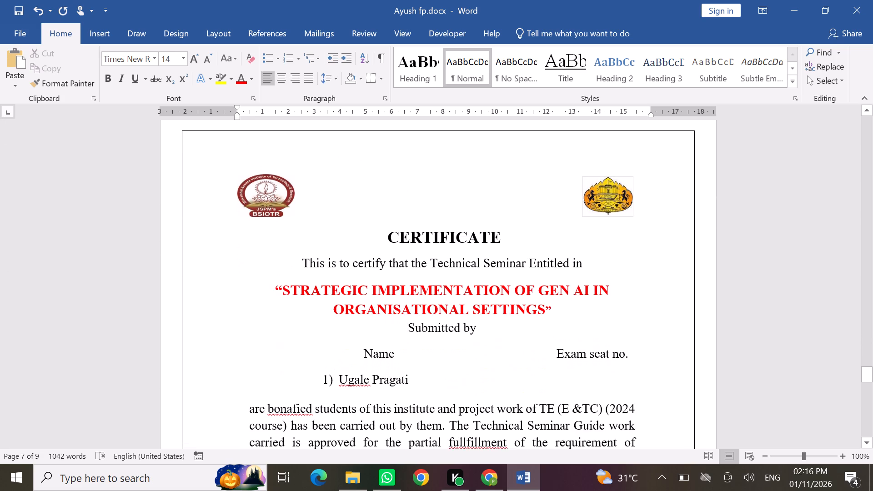
drag(286, 289, 457, 306)
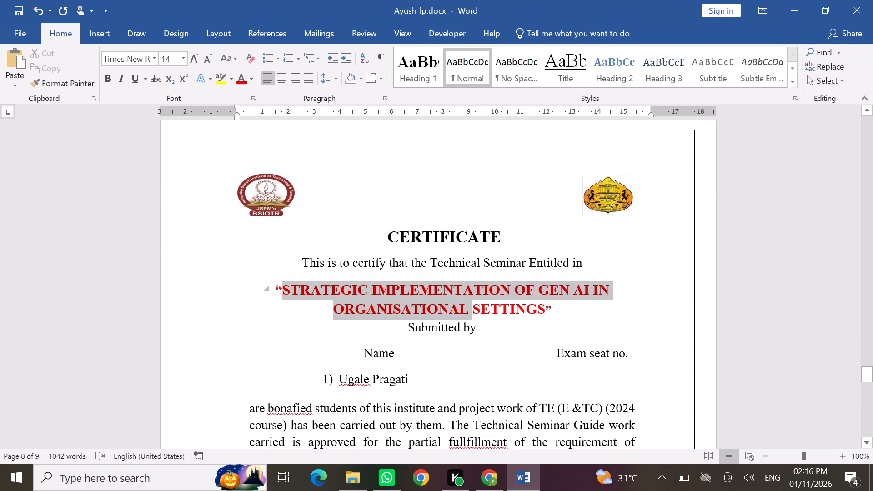
drag(457, 306, 515, 302)
drag(542, 307, 300, 287)
key(ctrl+c)
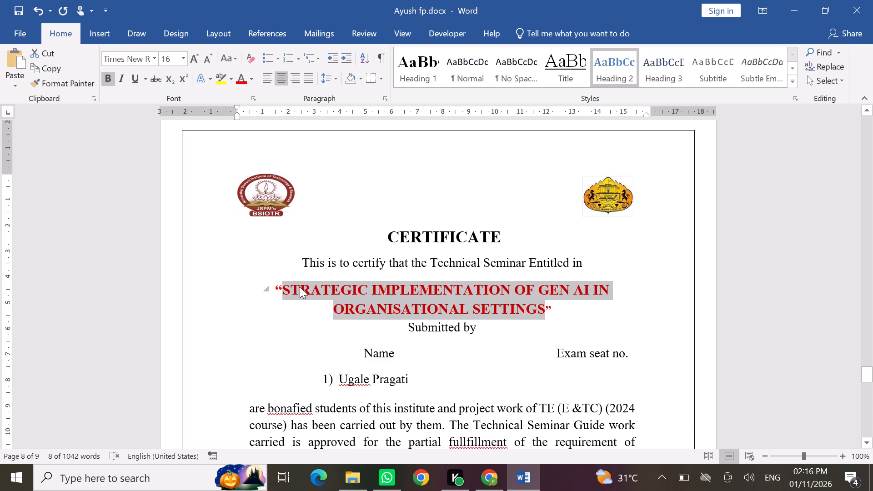
scroll(352, 227, up, 6)
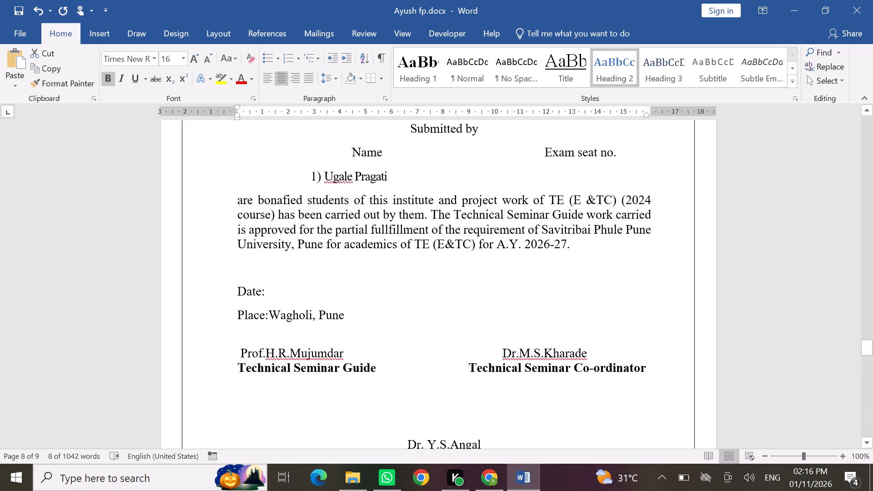
scroll(352, 227, up, 3)
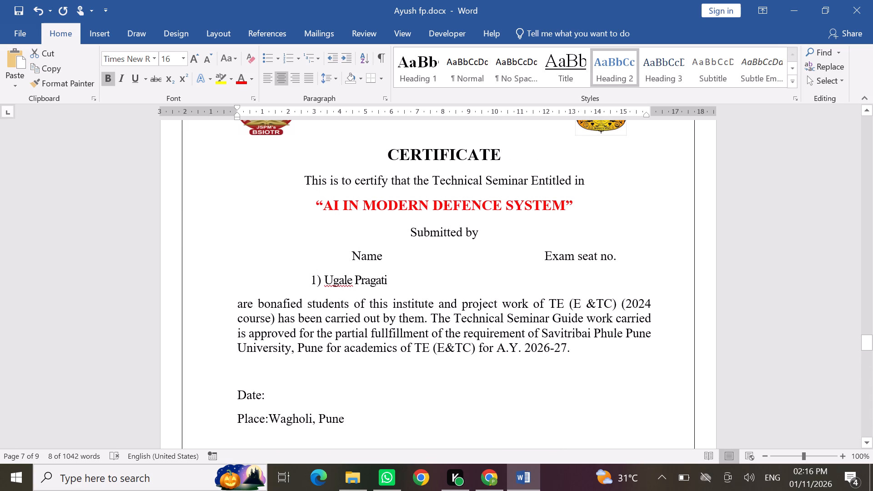
click(562, 200)
key(BackSpace)
key(BackSpace)
key(BackSpace)
key(BackSpace)
key(BackSpace)
key(BackSpace)
key(BackSpace)
key(BackSpace)
key(BackSpace)
key(BackSpace)
key(BackSpace)
key(BackSpace)
key(BackSpace)
key(BackSpace)
key(BackSpace)
key(BackSpace)
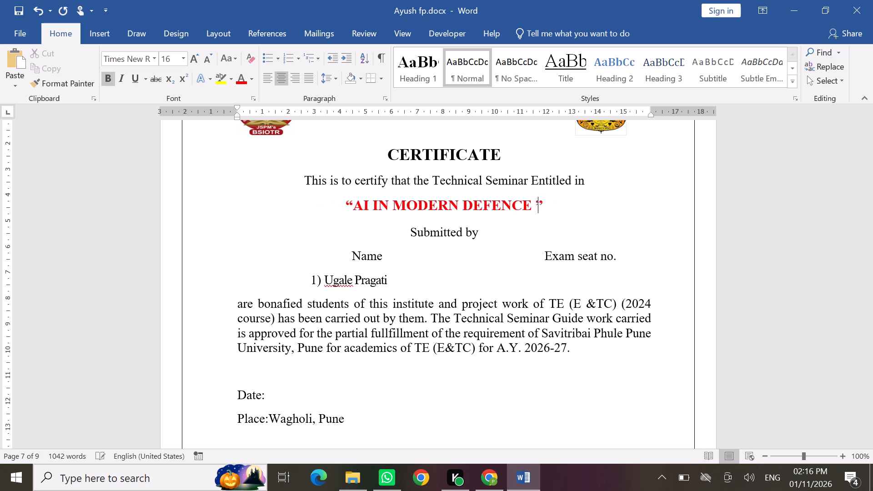
key(BackSpace)
key(BackSpace)
key(BackSpace)
key(BackSpace)
key(BackSpace)
key(BackSpace)
key(BackSpace)
key(BackSpace)
key(BackSpace)
key(BackSpace)
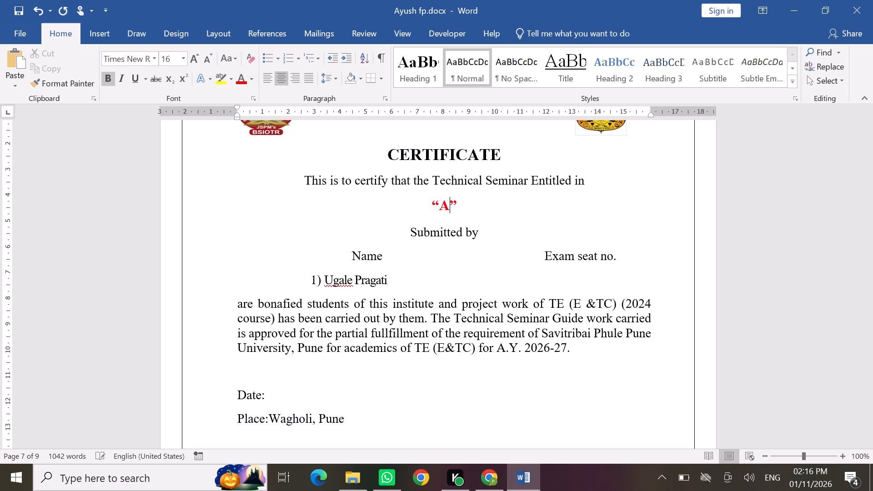
key(BackSpace)
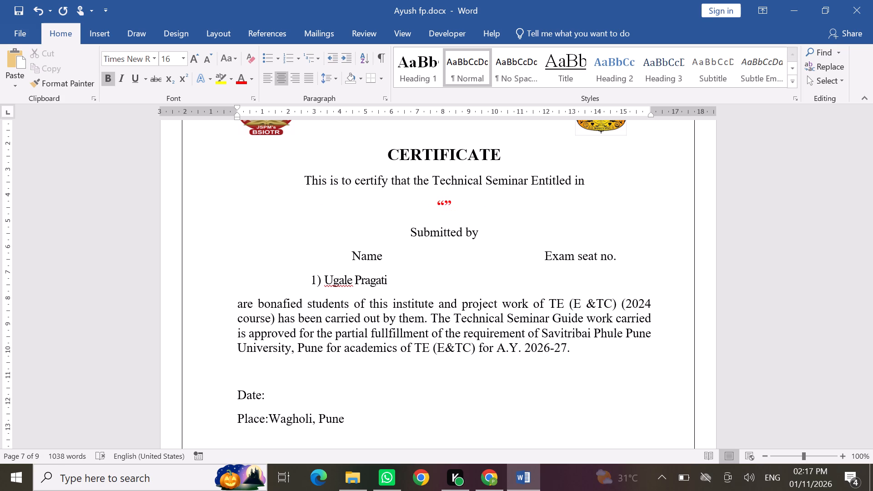
key(ctrl+v)
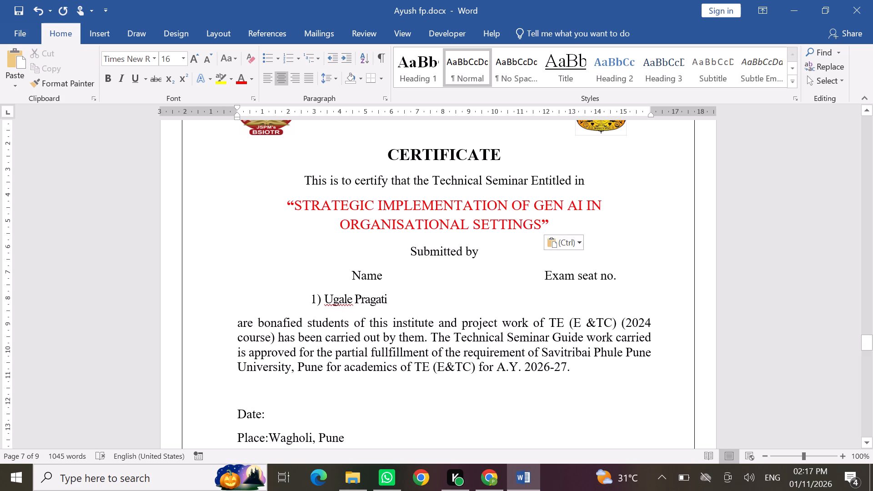
Make the new seminar title on the guide's Certificate page bold.
drag(298, 204, 499, 223)
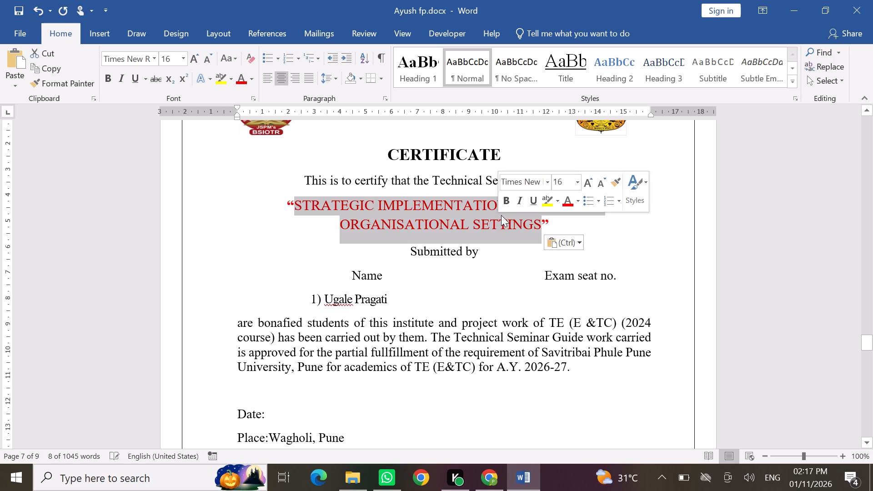
click(502, 201)
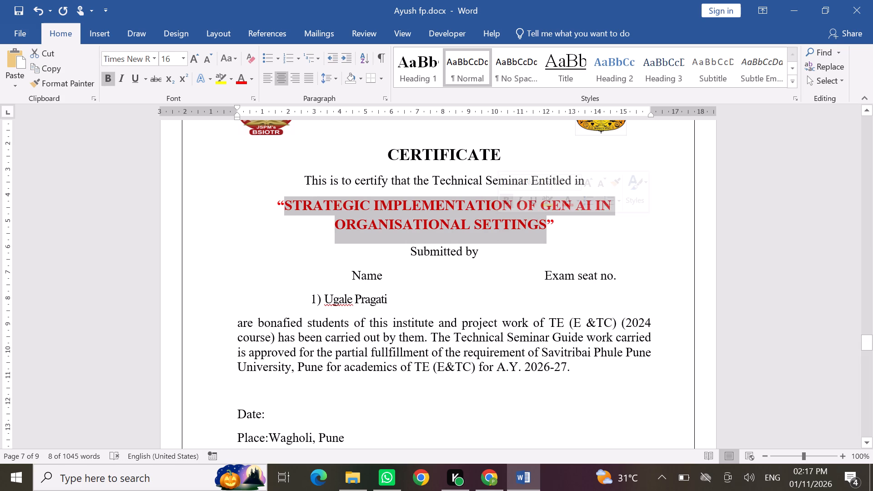
click(589, 239)
Replace the student name under Name of Student on the seminar title page with Pragati's surname and first name.
scroll(508, 253, down, 1)
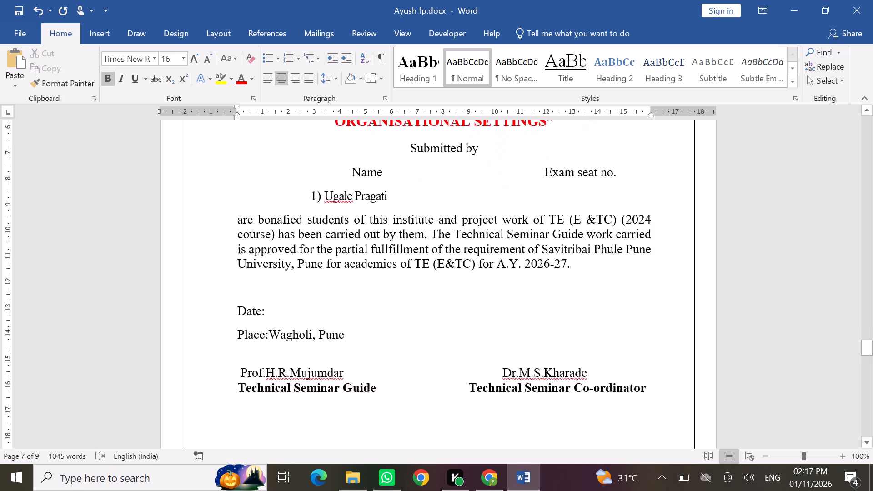
scroll(508, 253, down, 2)
scroll(508, 253, right, 1)
scroll(508, 253, up, 7)
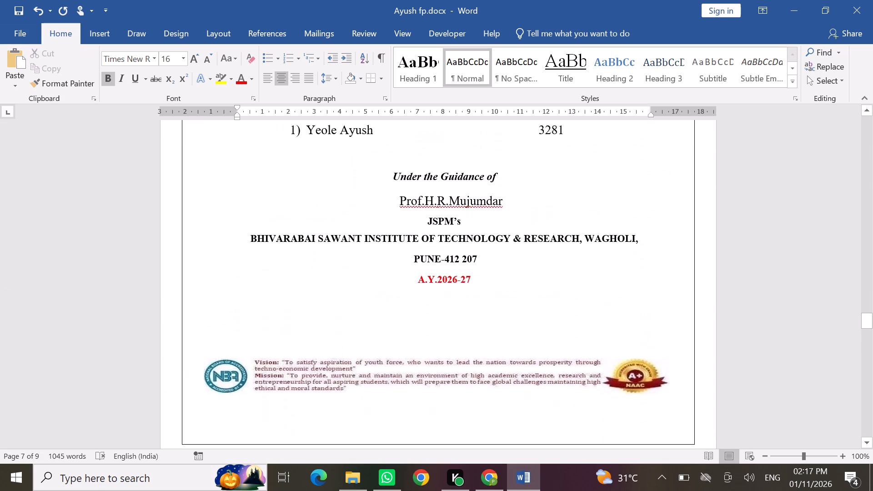
scroll(508, 253, up, 3)
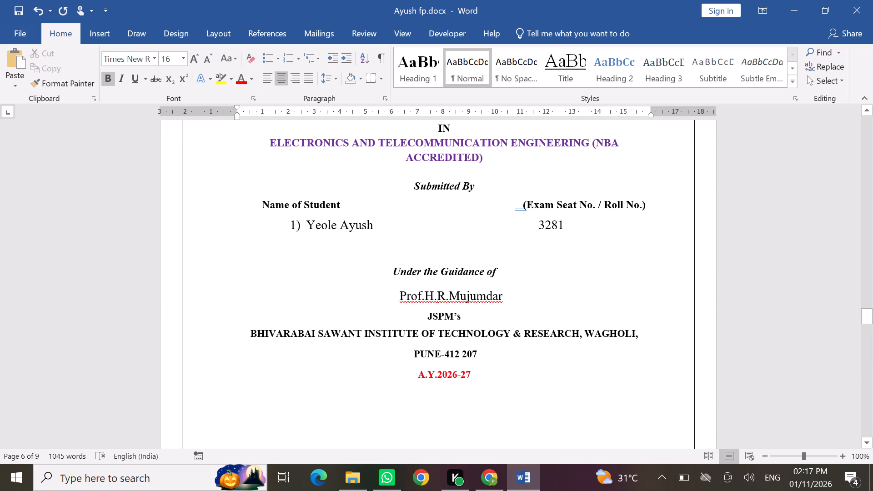
click(379, 225)
key(BackSpace)
key(BackSpace)
key(BackSpace)
key(BackSpace)
key(BackSpace)
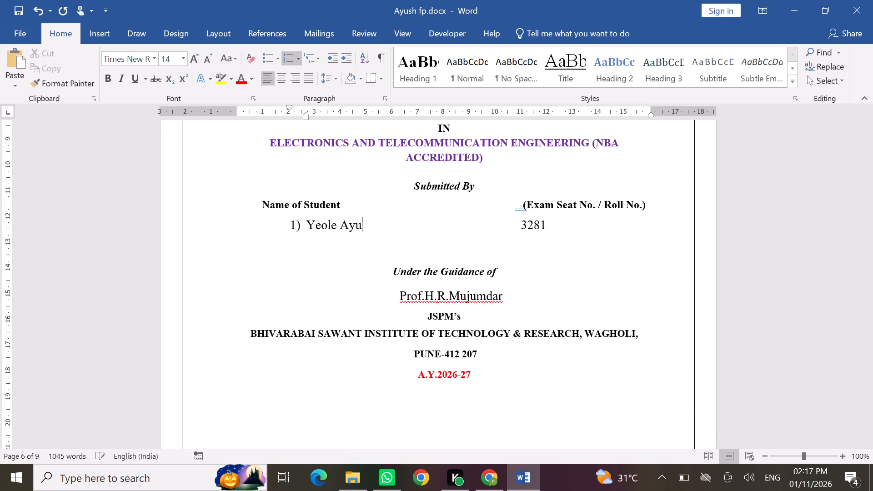
key(BackSpace)
key(BackSpace)
key(BackSpace)
key(BackSpace)
key(BackSpace)
key(BackSpace)
key(BackSpace)
key(BackSpace)
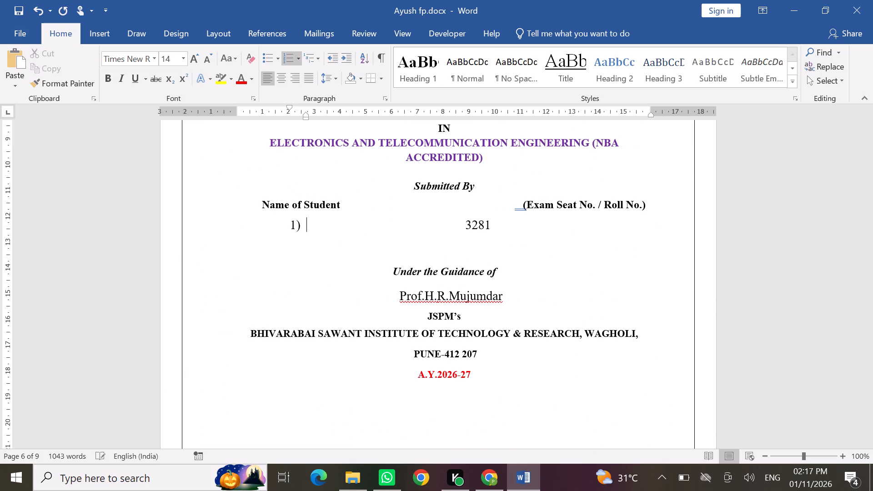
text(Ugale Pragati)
Replace the exam seat or roll number beside the name on the title page with Pragati's number.
click(567, 224)
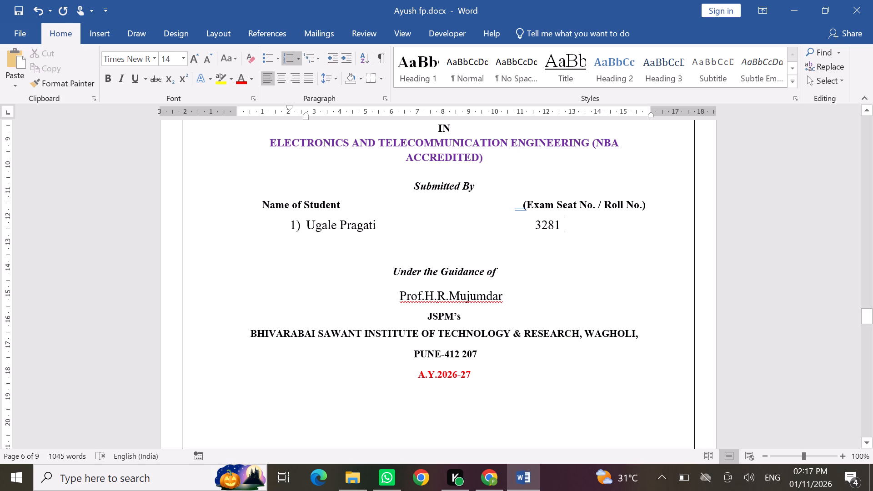
key(BackSpace)
key(BackSpace)
key(BackSpace)
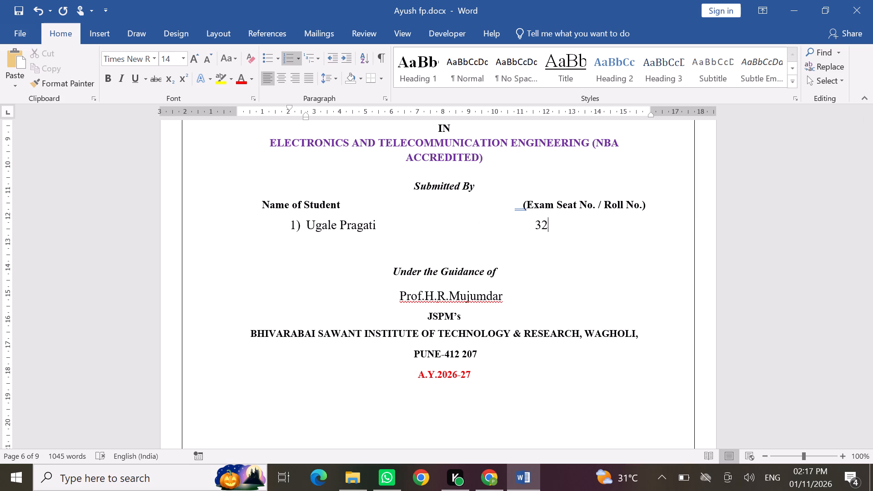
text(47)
Replace the seminar title on the title page with the copied STRATEGIC IMPLEMENTATION OF GEN AI IN ORGANISATIONAL SETTINGS, keeping the quotation marks.
scroll(567, 224, up, 1)
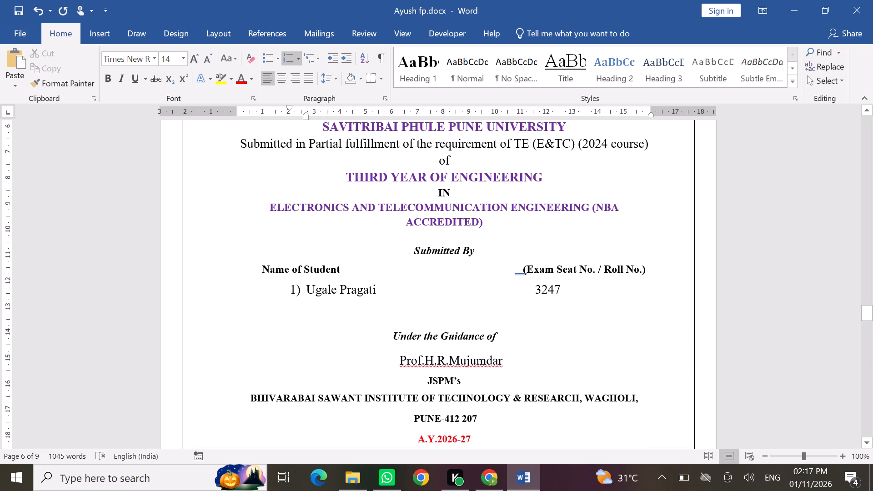
scroll(567, 224, up, 3)
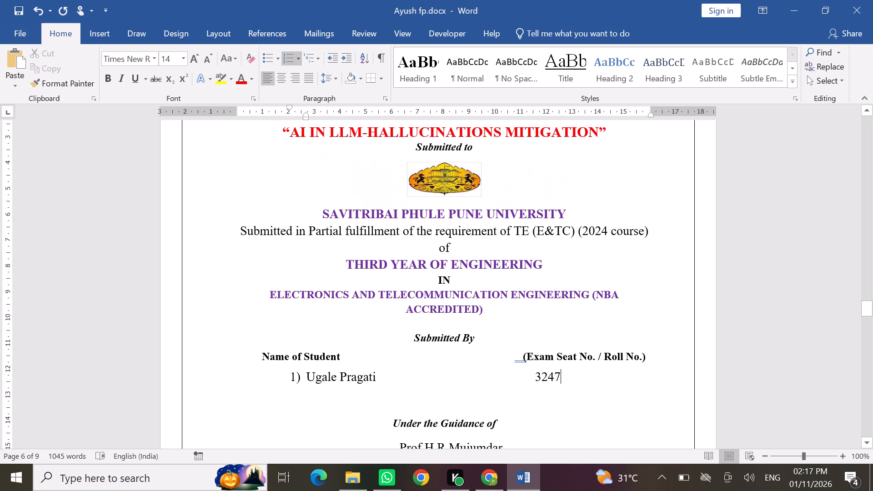
scroll(567, 224, up, 1)
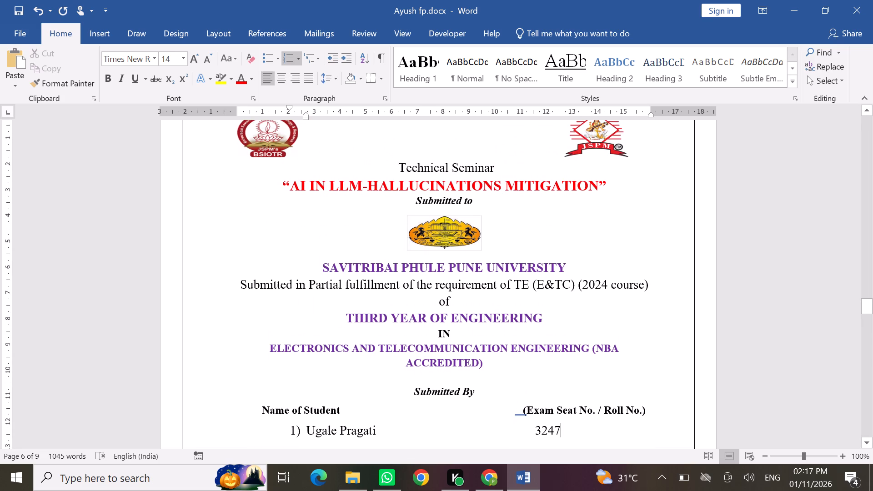
click(601, 187)
key(BackSpace)
key(BackSpace)
key(BackSpace)
key(BackSpace)
key(BackSpace)
key(BackSpace)
key(BackSpace)
key(BackSpace)
key(BackSpace)
key(BackSpace)
key(BackSpace)
key(BackSpace)
key(BackSpace)
key(BackSpace)
key(BackSpace)
key(BackSpace)
key(BackSpace)
key(BackSpace)
key(BackSpace)
key(BackSpace)
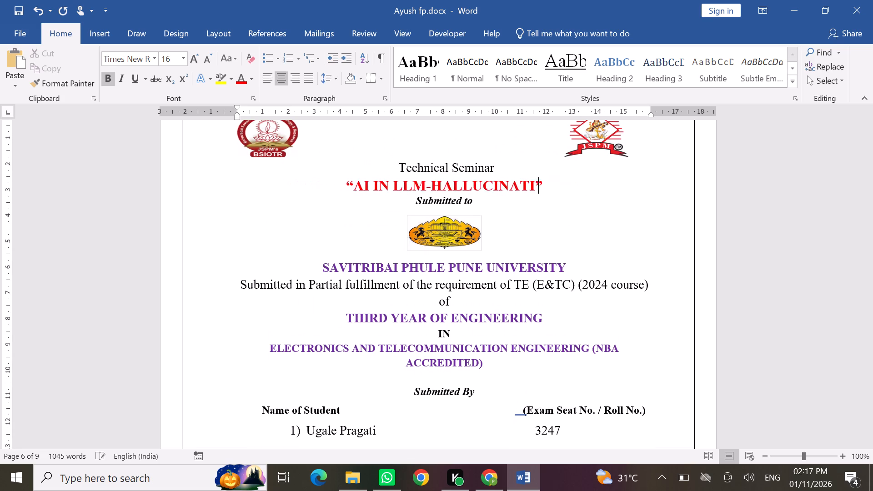
key(BackSpace)
key(BackSpace)
key(BackSpace)
key(BackSpace)
key(BackSpace)
key(BackSpace)
key(BackSpace)
key(BackSpace)
key(BackSpace)
key(BackSpace)
key(BackSpace)
key(BackSpace)
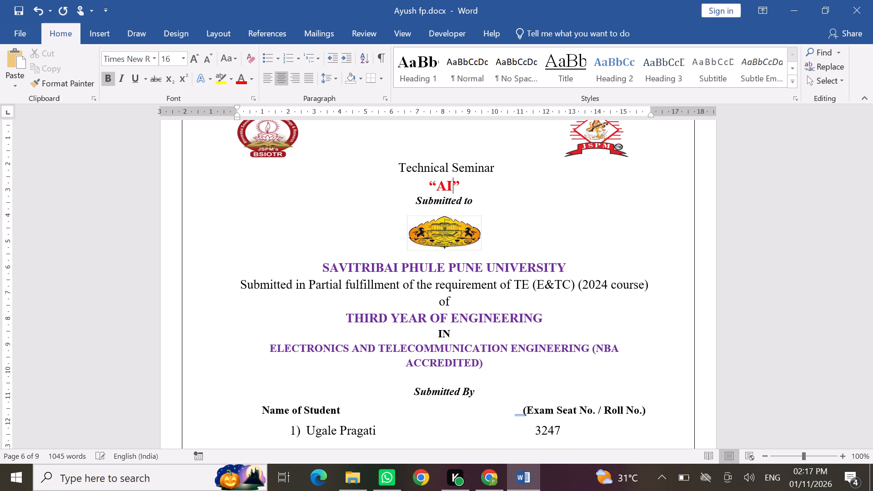
key(BackSpace)
key(BackSpace)
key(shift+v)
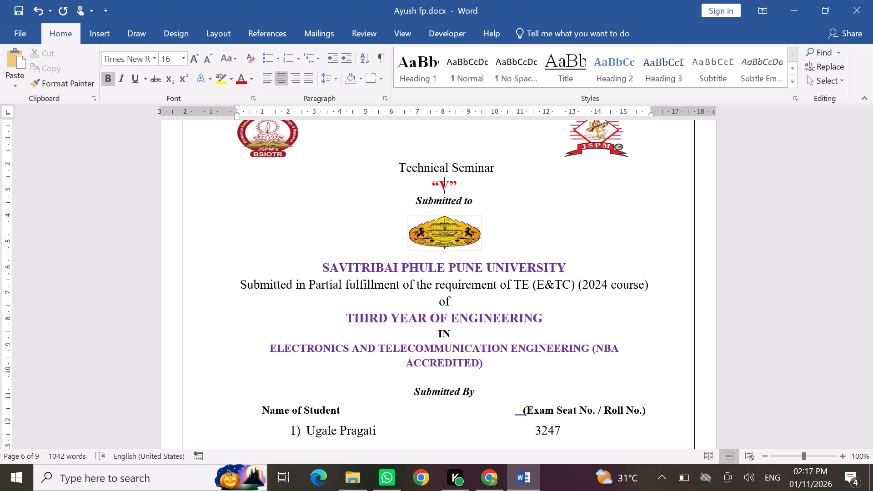
key(BackSpace)
key(ctrl+v)
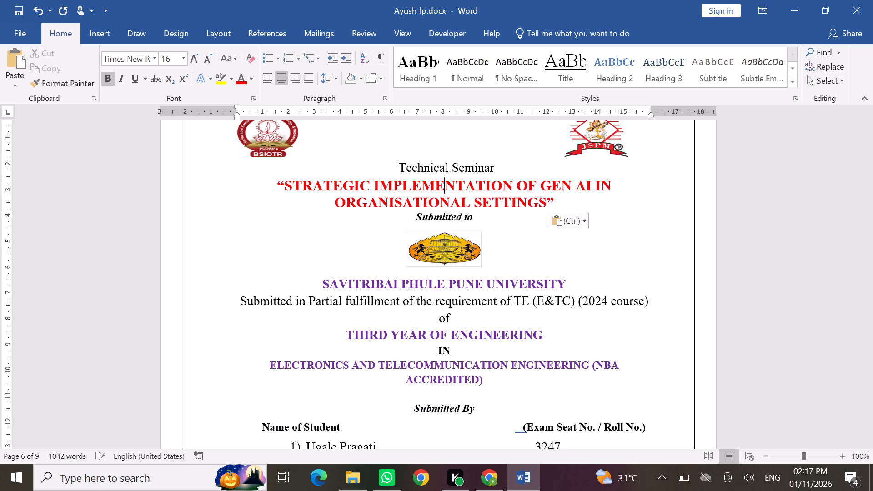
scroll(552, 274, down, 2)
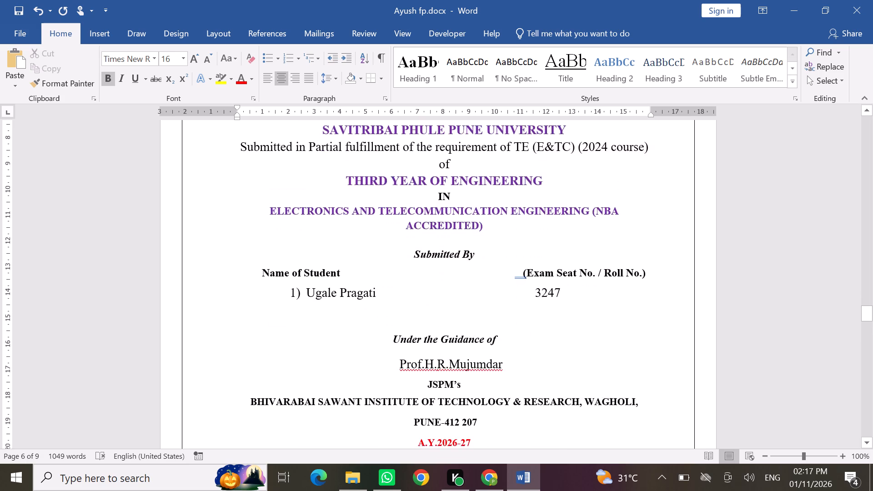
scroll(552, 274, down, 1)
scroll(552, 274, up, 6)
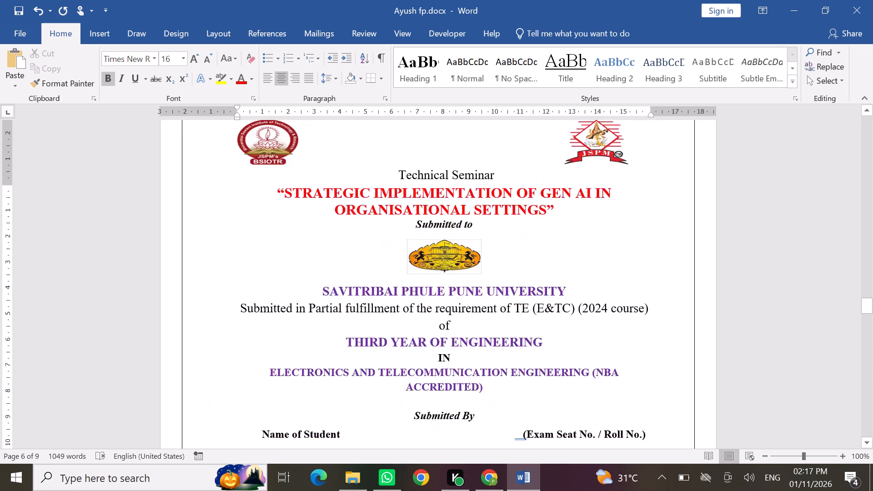
Replace the student name after Submitted By on the report's first page with Pragati's surname and first name.
scroll(552, 274, up, 8)
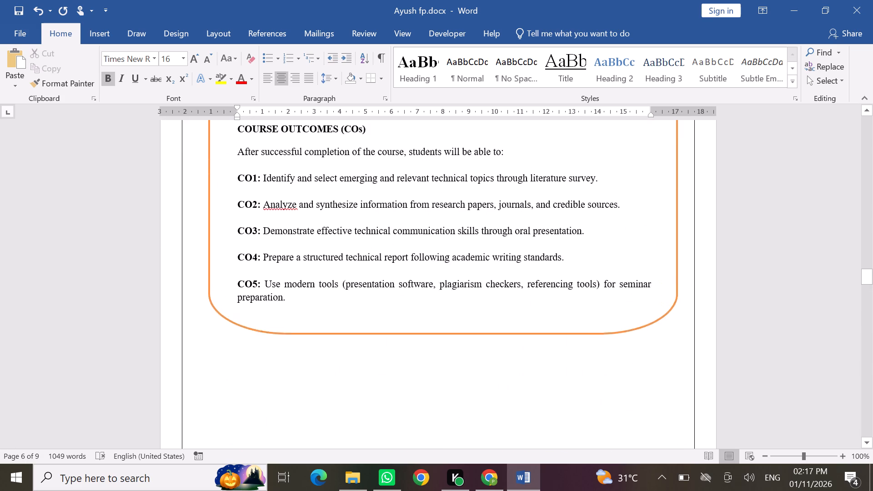
scroll(552, 274, up, 6)
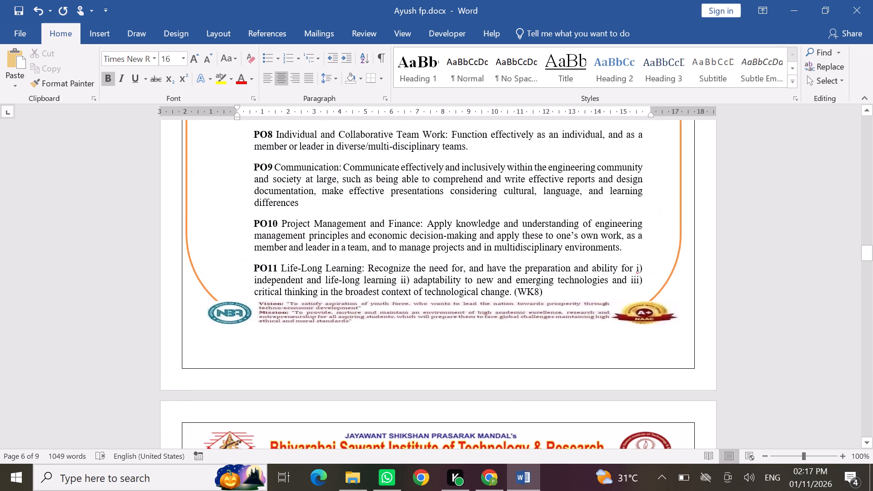
click(447, 339)
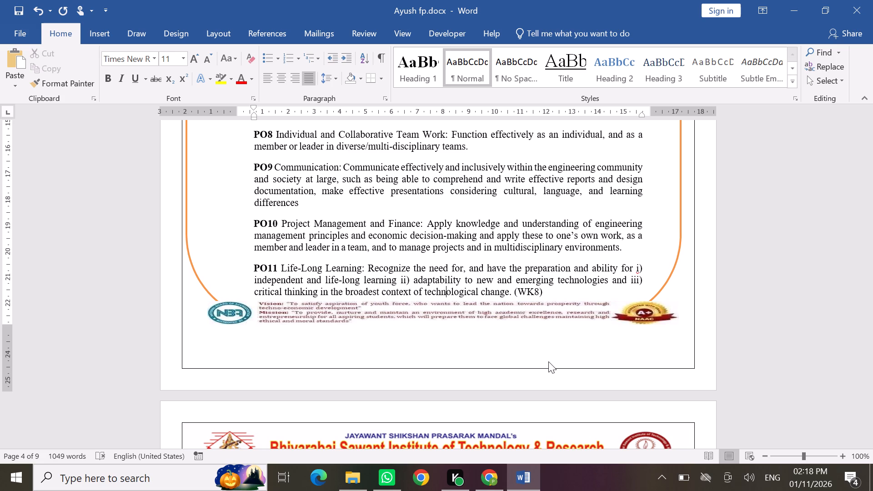
scroll(595, 313, up, 8)
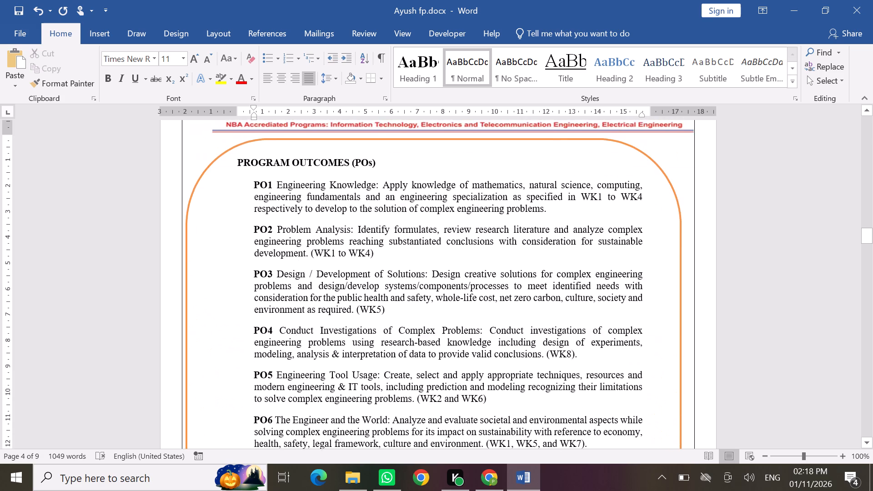
scroll(595, 313, up, 11)
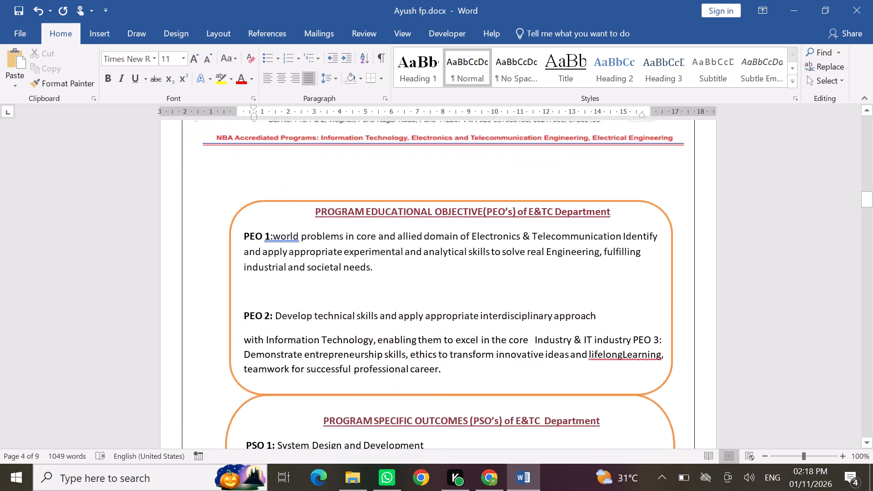
scroll(595, 313, up, 11)
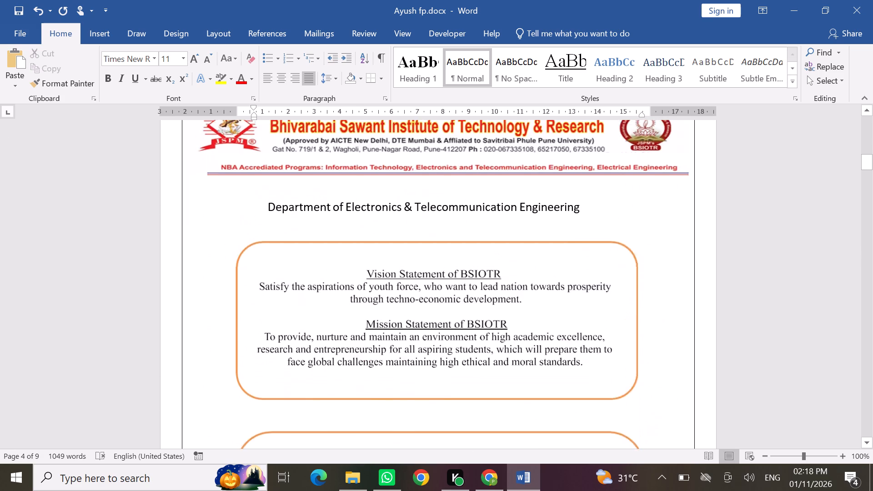
scroll(595, 313, up, 6)
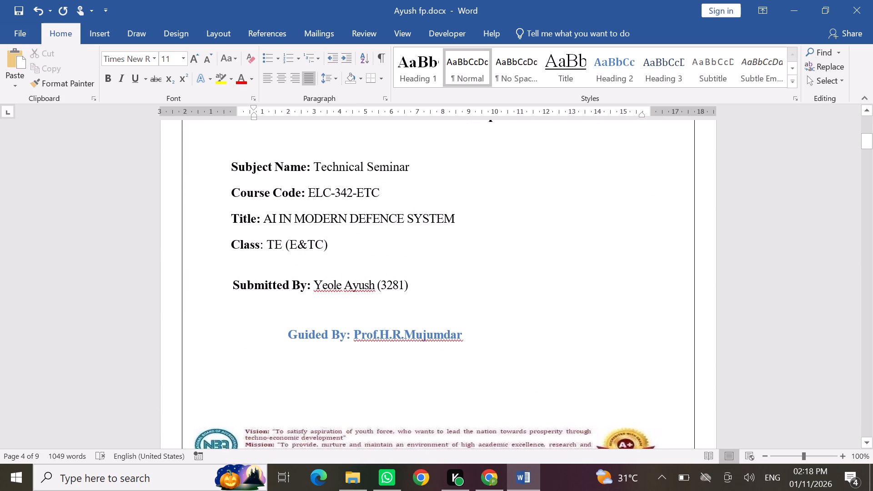
click(375, 286)
key(BackSpace)
key(BackSpace)
key(BackSpace)
key(BackSpace)
key(BackSpace)
key(BackSpace)
key(BackSpace)
key(BackSpace)
key(BackSpace)
key(BackSpace)
key(BackSpace)
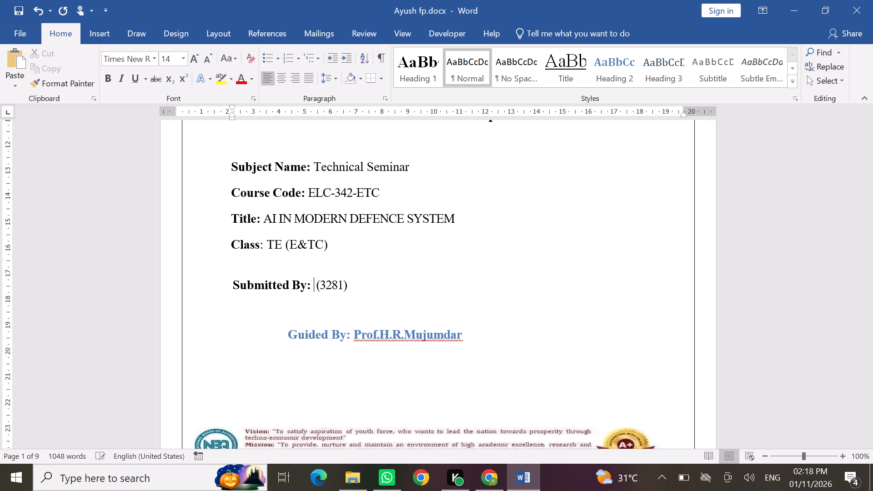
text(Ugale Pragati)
Change the roll number in brackets beside the student name on the first page to Pragati's number.
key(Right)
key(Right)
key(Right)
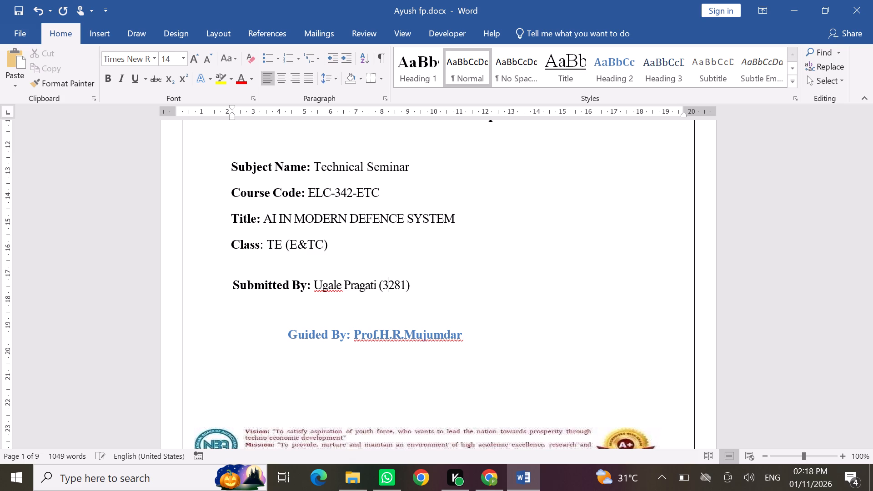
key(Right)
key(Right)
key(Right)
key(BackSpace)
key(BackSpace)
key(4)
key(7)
Replace the seminar title on the first page's Title line with the copied STRATEGIC IMPLEMENTATION OF GEN AI IN ORGANISATIONAL SETTINGS.
scroll(454, 279, up, 1)
click(457, 251)
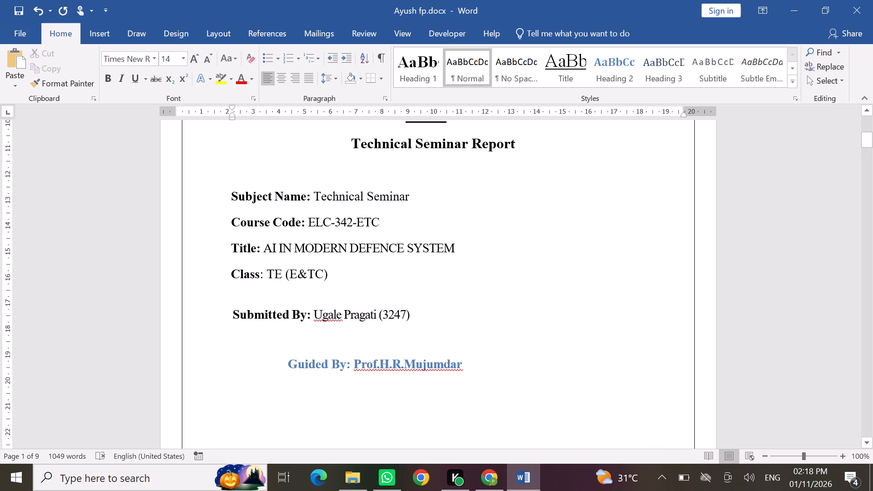
key(BackSpace)
key(BackSpace)
key(BackSpace)
key(BackSpace)
key(BackSpace)
key(BackSpace)
key(BackSpace)
key(BackSpace)
key(BackSpace)
key(BackSpace)
key(BackSpace)
key(BackSpace)
key(BackSpace)
key(BackSpace)
key(BackSpace)
key(BackSpace)
key(BackSpace)
key(BackSpace)
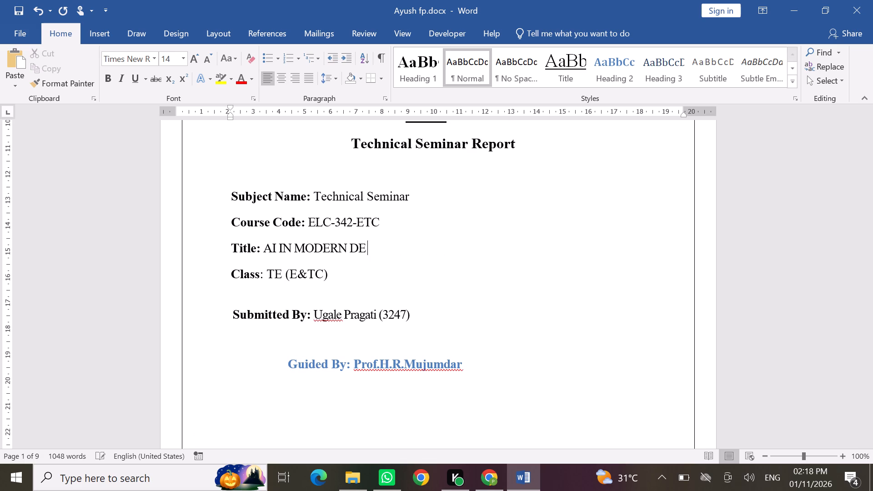
key(BackSpace)
key(BackSpace)
key(BackSpace)
key(BackSpace)
key(BackSpace)
key(BackSpace)
key(BackSpace)
key(BackSpace)
key(BackSpace)
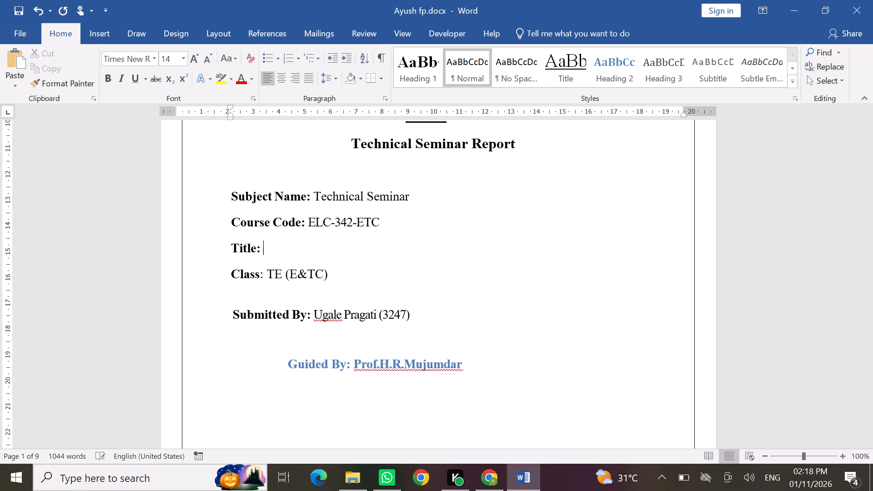
key(BackSpace)
key(ctrl+v)
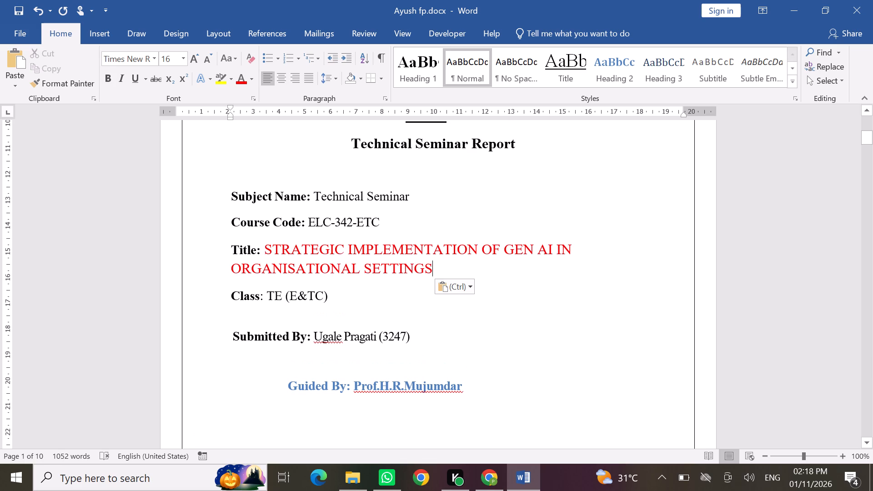
Change the font colour of the new title on the first page's Title line to black.
drag(266, 248, 443, 266)
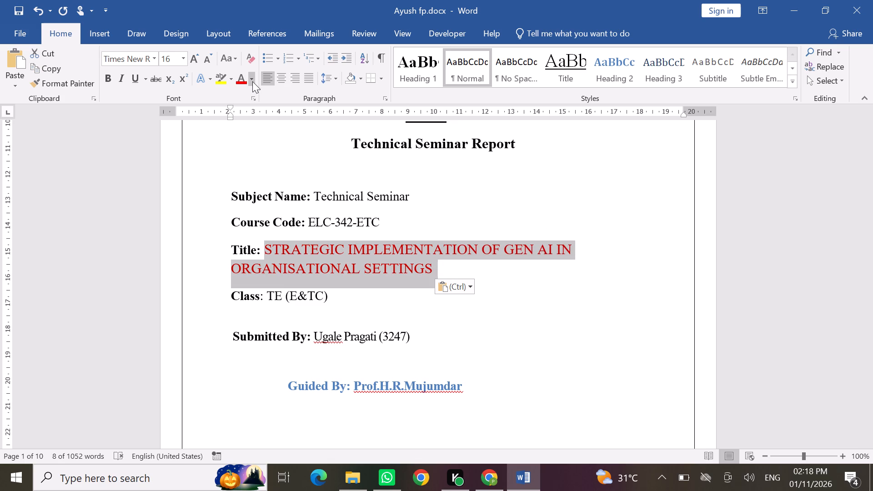
click(252, 81)
click(242, 95)
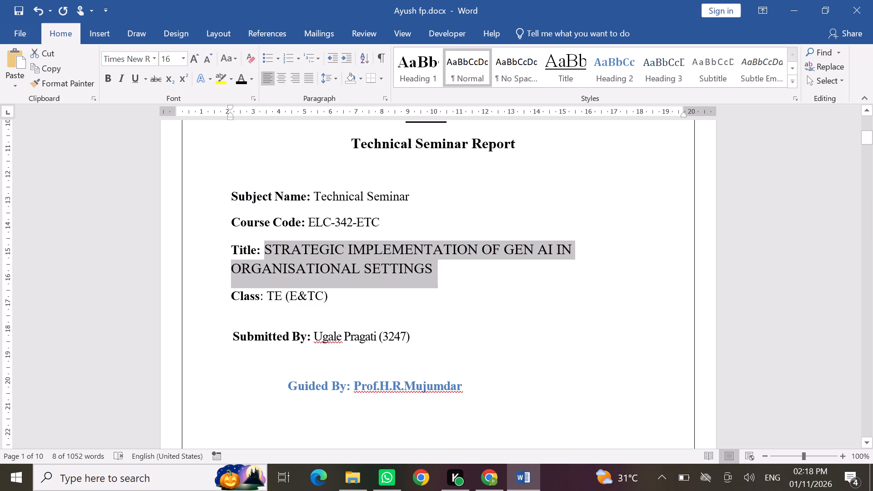
Reduce the font size of the new title on the Title line to 14, matching the course code text.
drag(309, 225, 387, 220)
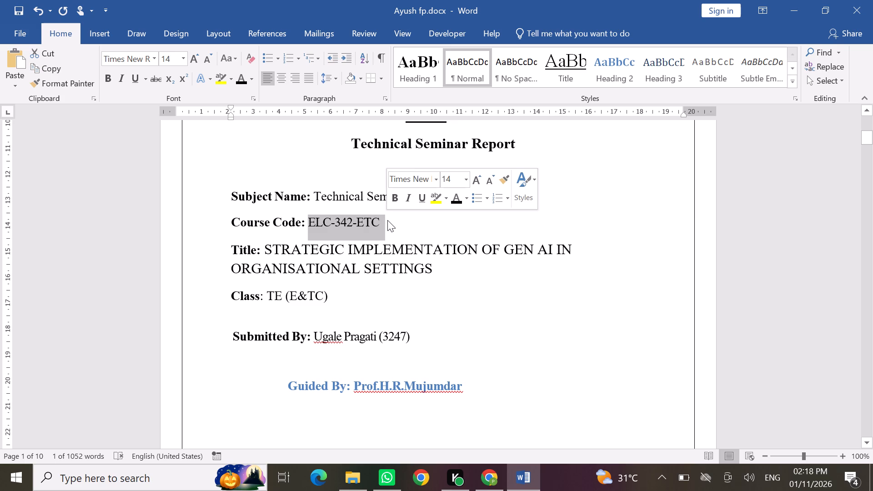
drag(268, 248, 416, 261)
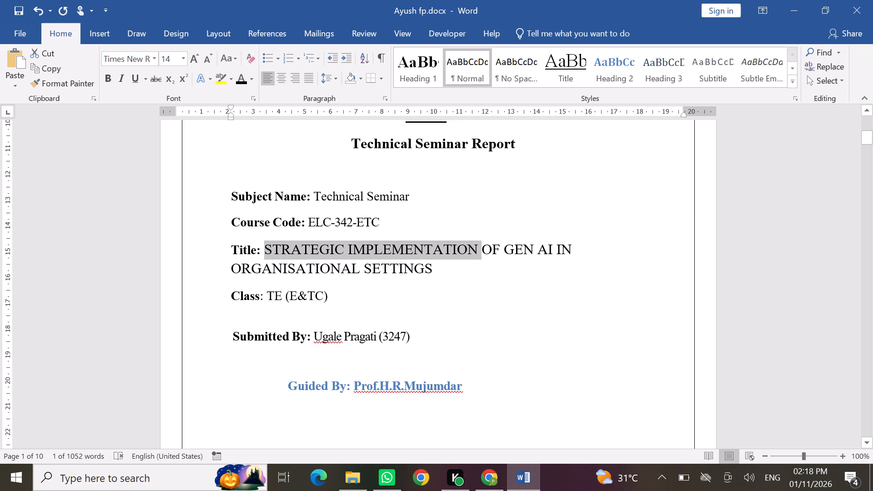
drag(416, 261, 422, 261)
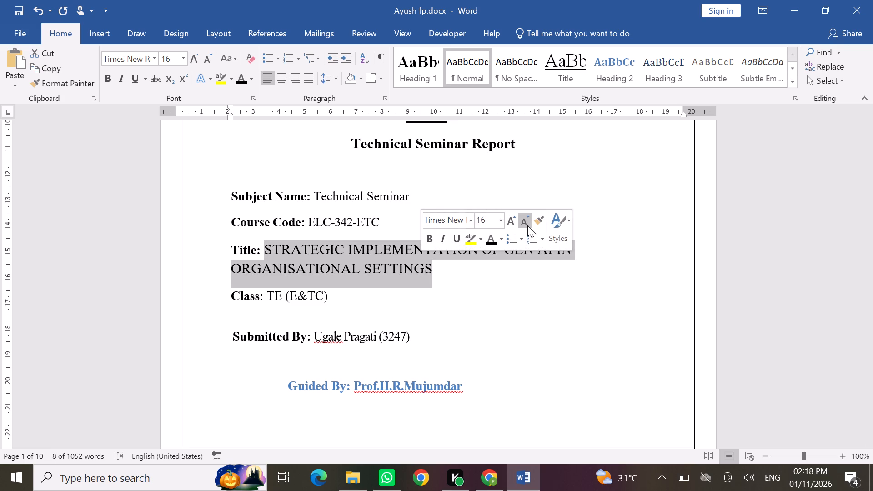
click(527, 225)
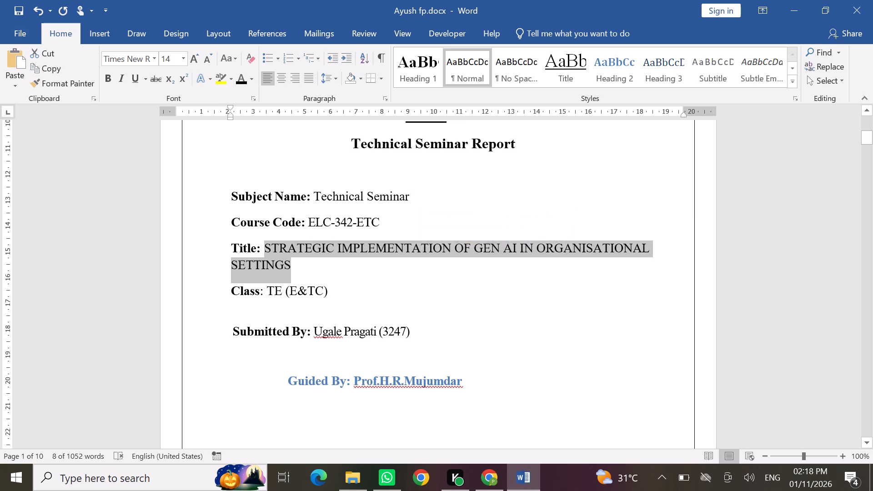
click(460, 306)
Delete the blank space before the Vision and Mission banner on page 2 to pull it back onto the cover page.
scroll(460, 306, down, 5)
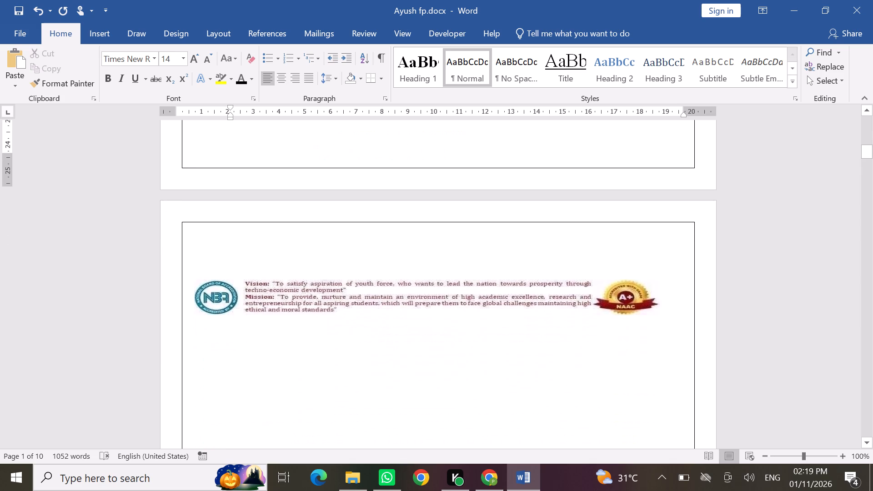
click(360, 248)
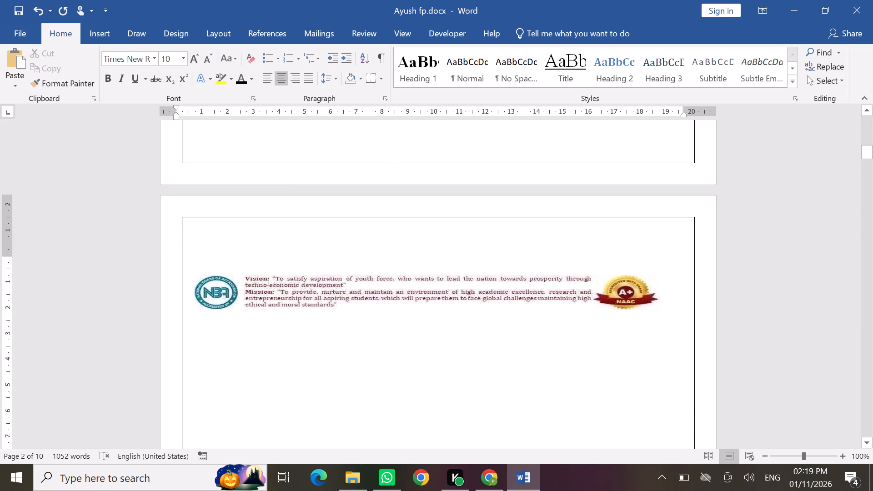
key(BackSpace)
key(BackSpace)
key(BackSpace)
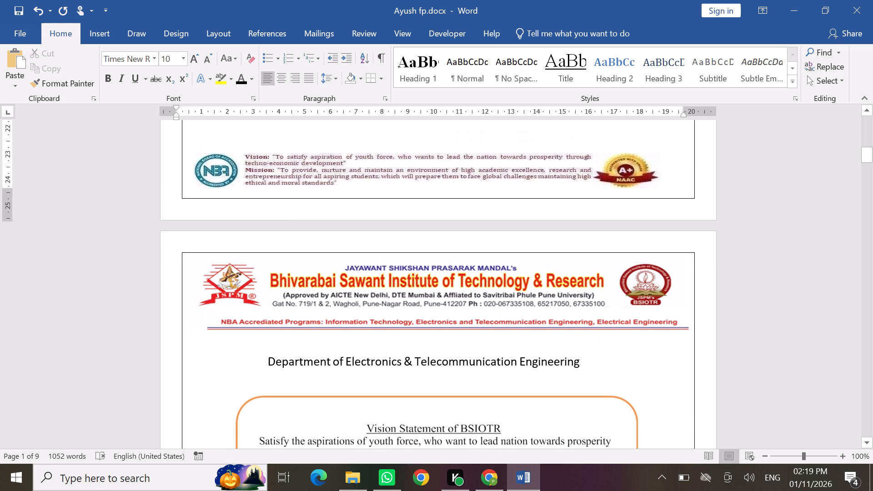
scroll(411, 306, up, 4)
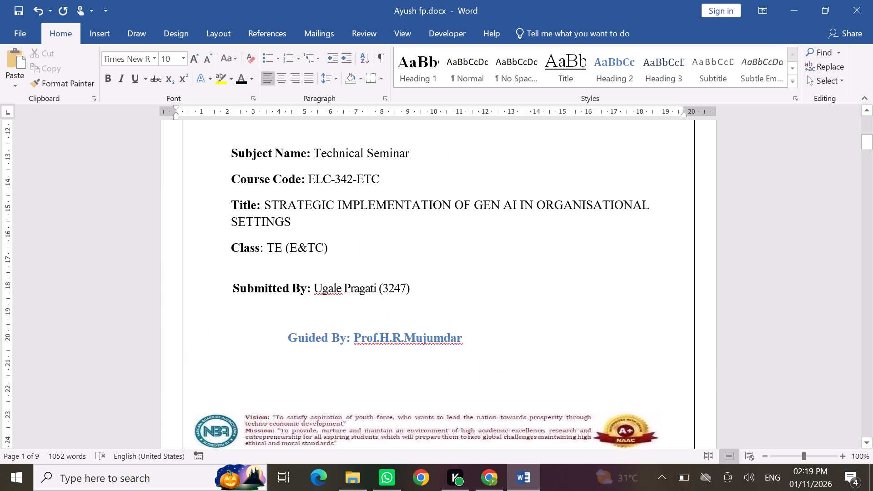
scroll(411, 306, up, 3)
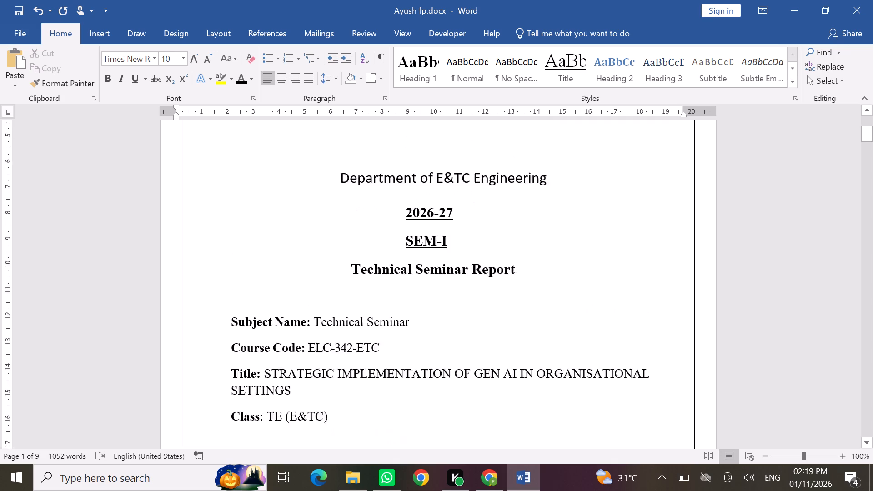
scroll(411, 306, up, 3)
scroll(411, 306, down, 1)
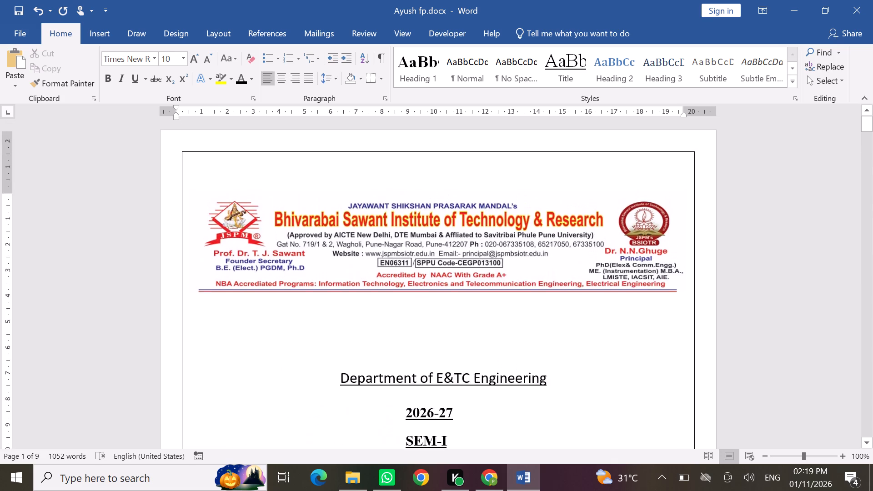
scroll(411, 306, down, 6)
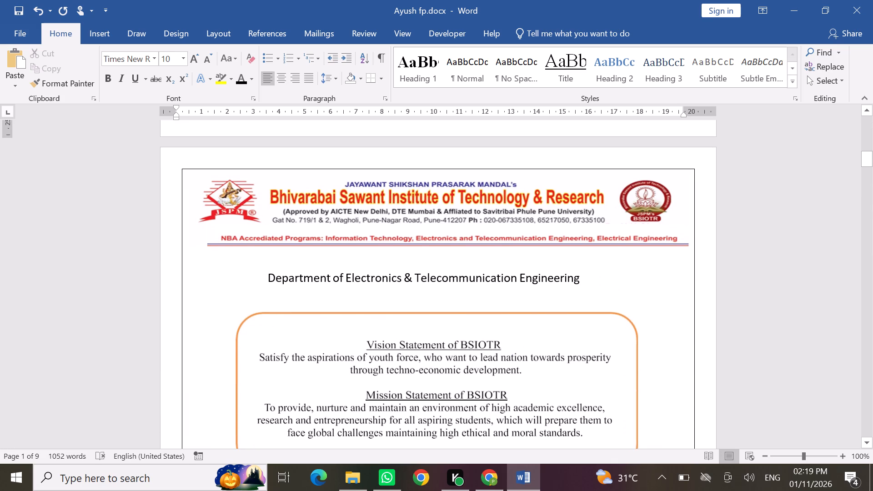
scroll(411, 306, down, 9)
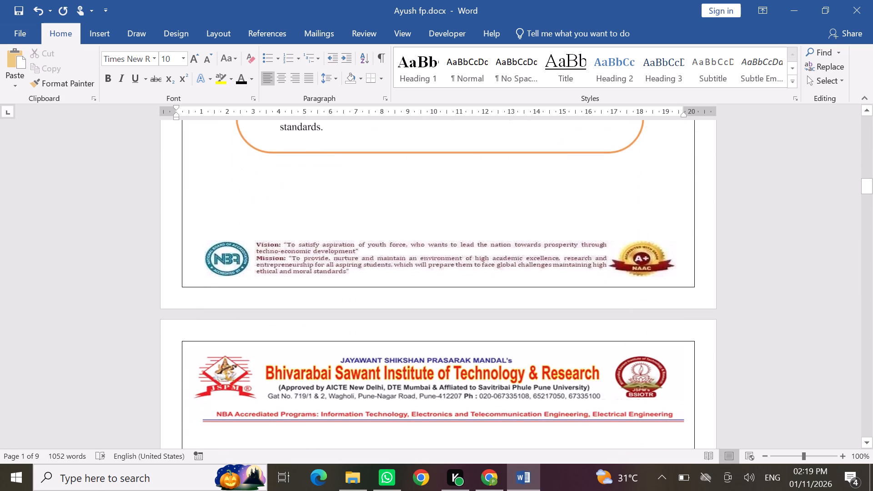
scroll(411, 306, down, 8)
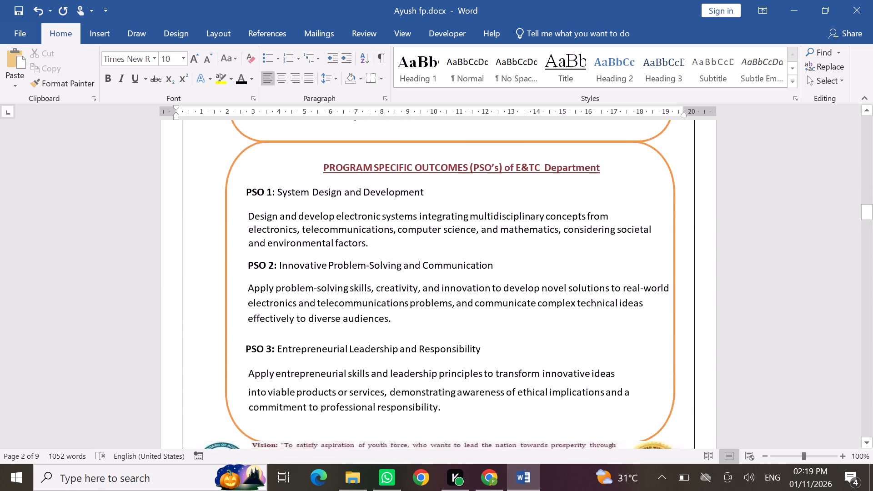
scroll(411, 306, down, 10)
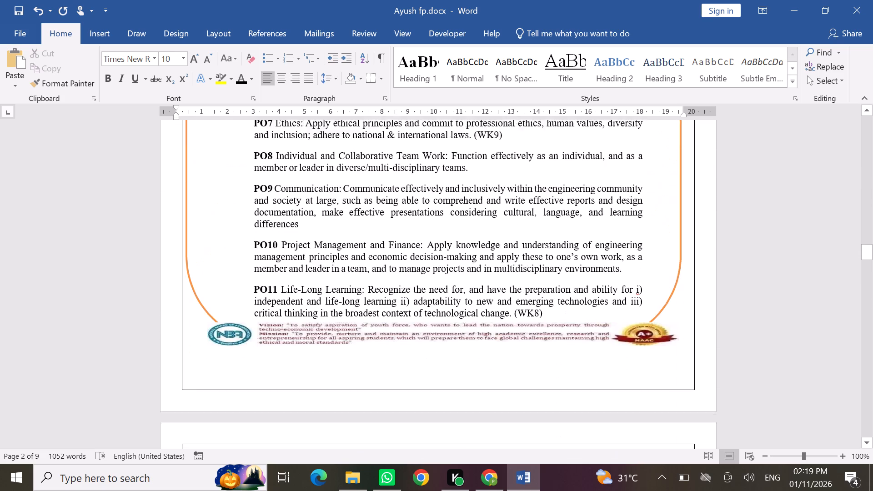
scroll(411, 306, down, 9)
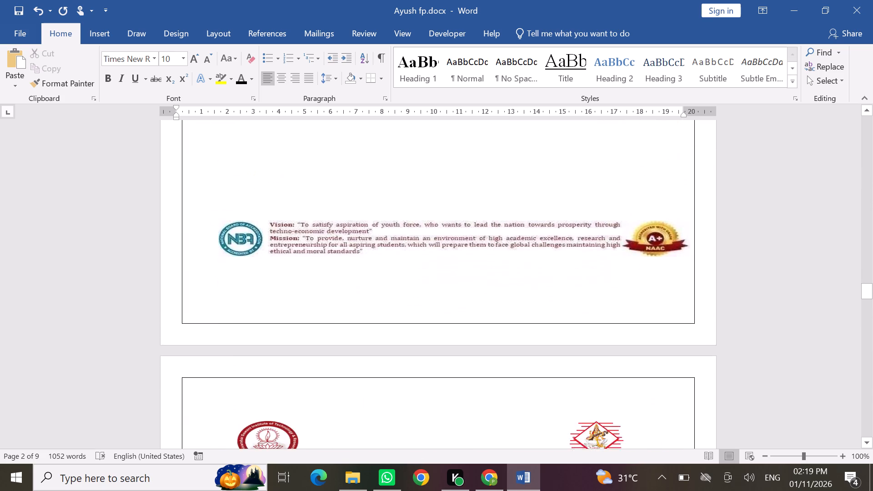
scroll(411, 306, down, 4)
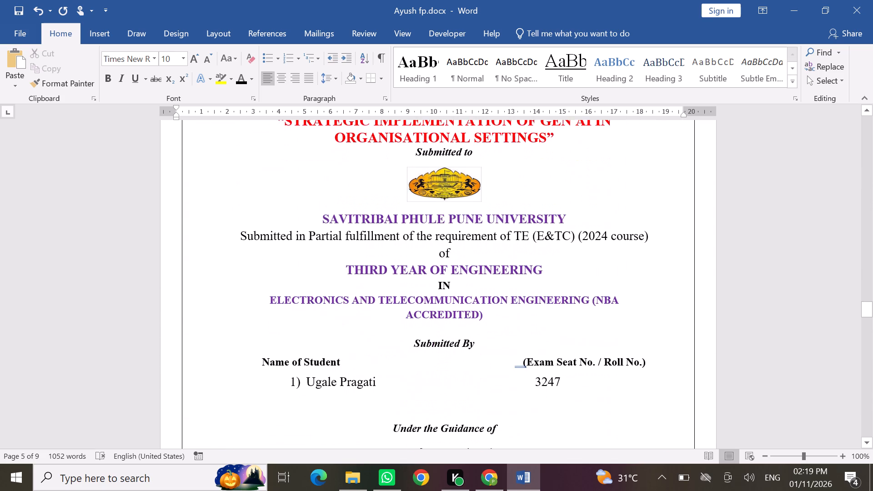
scroll(411, 306, down, 8)
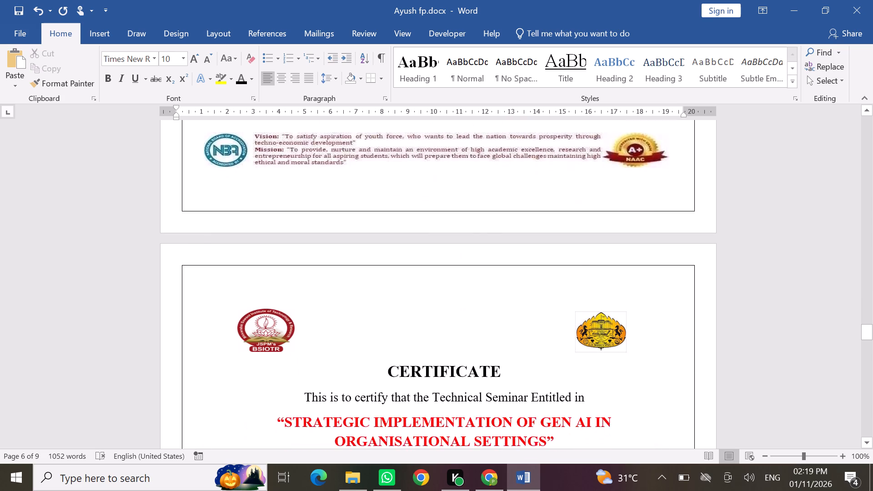
scroll(411, 306, down, 7)
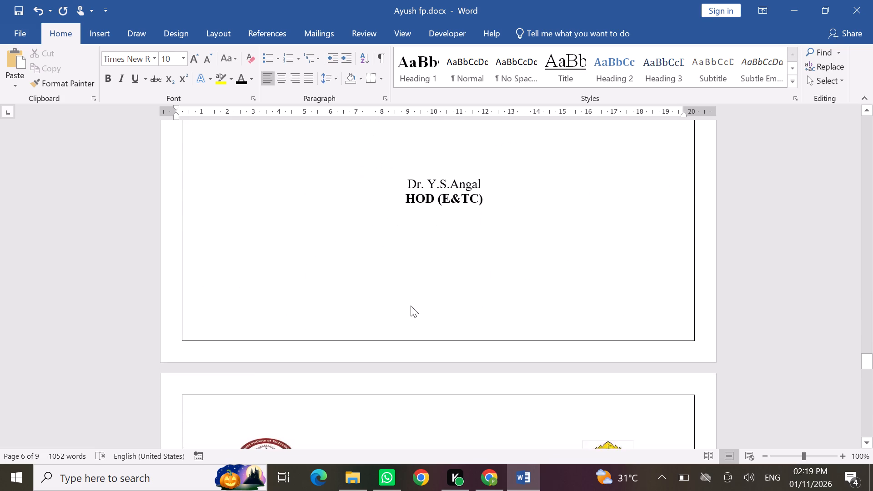
scroll(411, 306, down, 7)
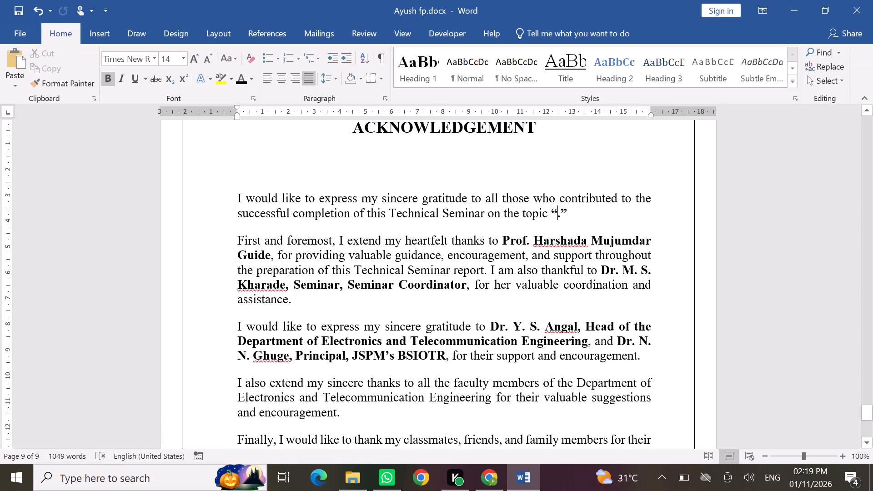
key(ctrl+v)
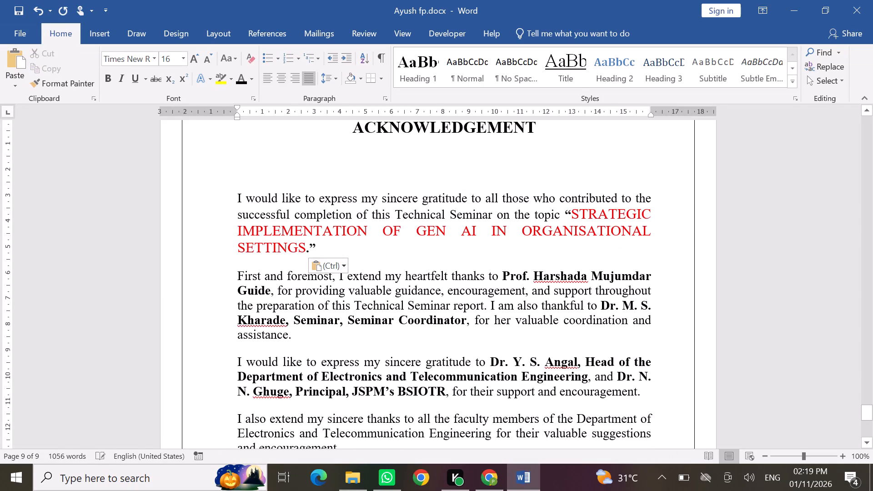
Make the new topic in the Acknowledgement's first paragraph bold and set its font size to 14.
drag(573, 212, 592, 234)
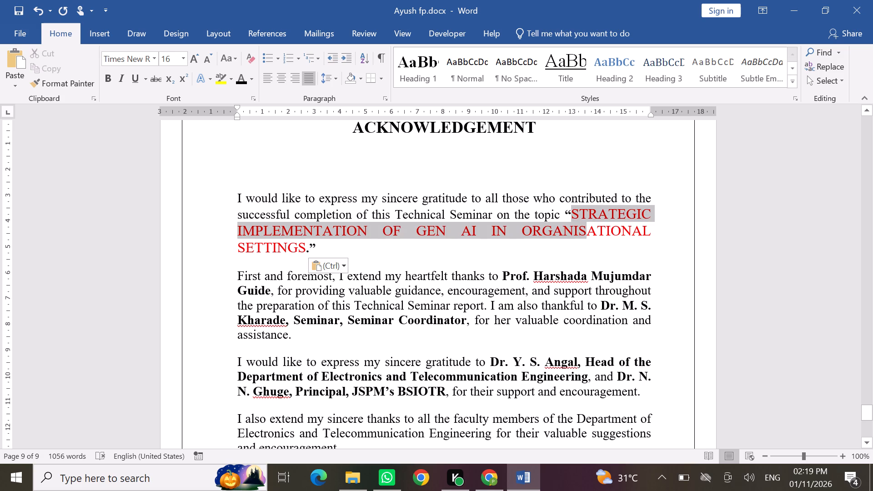
drag(592, 234, 311, 245)
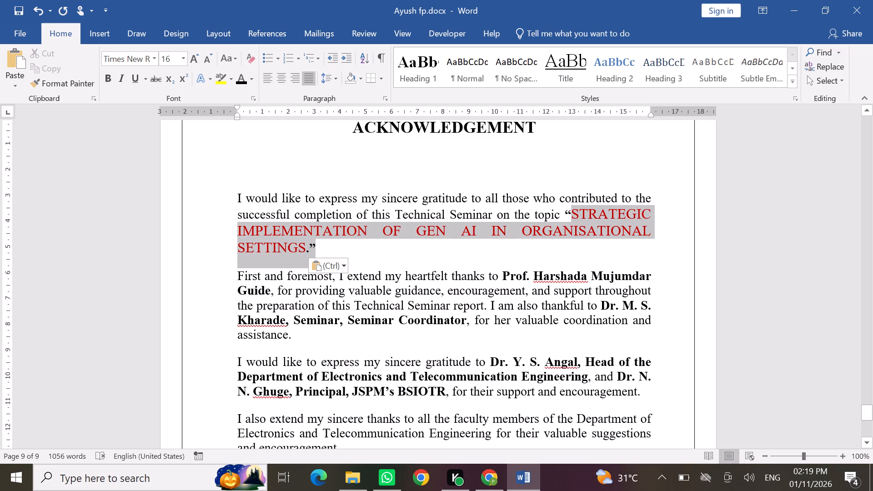
drag(311, 245, 307, 245)
click(311, 226)
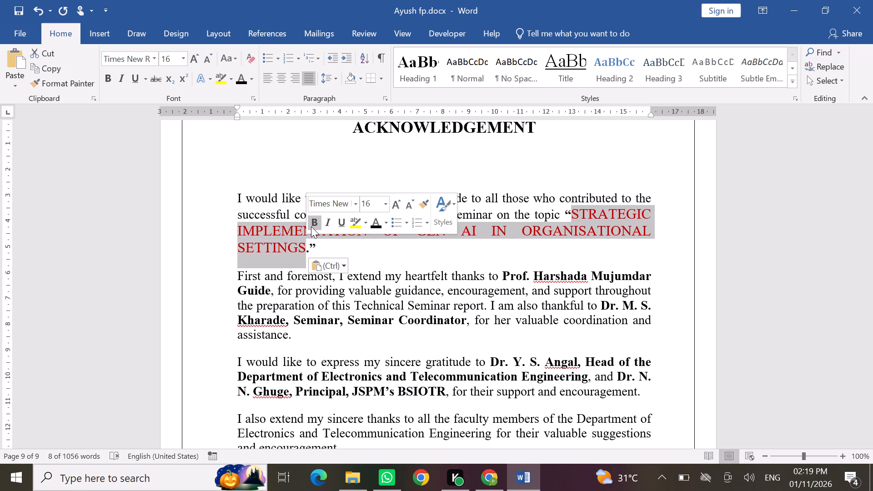
click(408, 210)
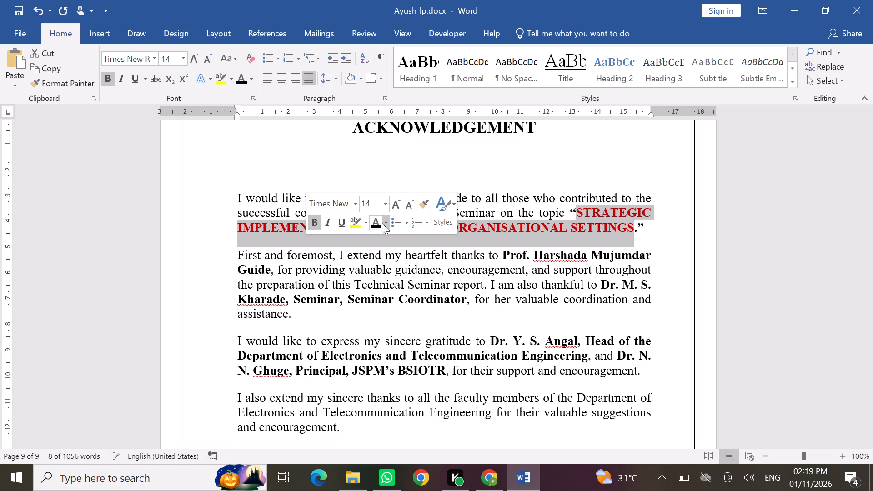
Change the font colour of the new topic in the Acknowledgement's first paragraph from red to black.
click(376, 226)
click(655, 235)
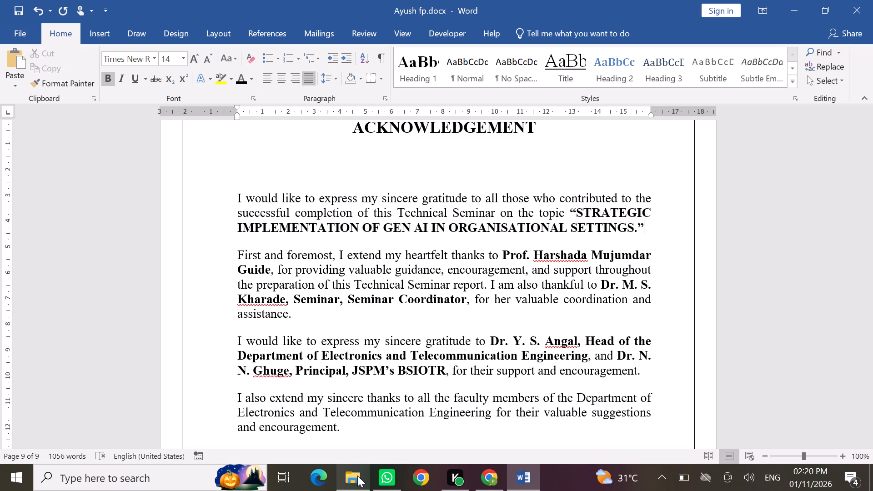
Compare the Acknowledgement page with the original version in Ayush fp (1).pdf from the Downloads folder, checking how the topic is written.
scroll(518, 281, right, 1)
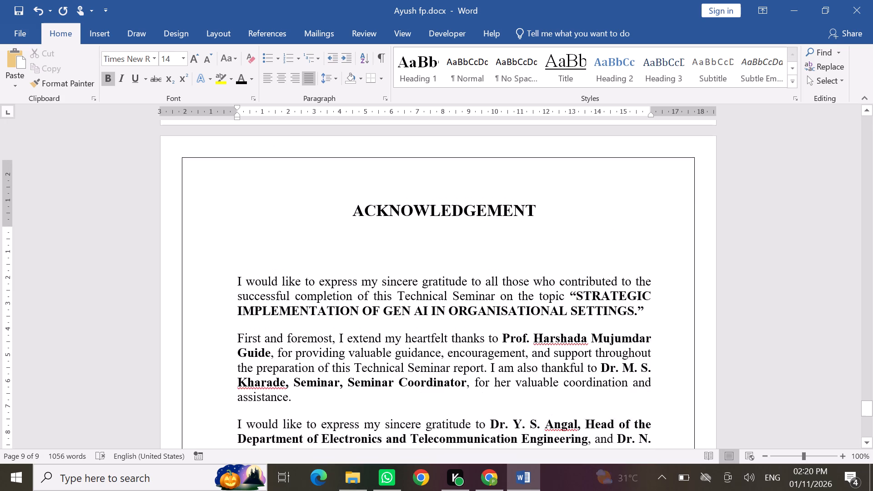
scroll(518, 281, down, 3)
scroll(518, 281, up, 1)
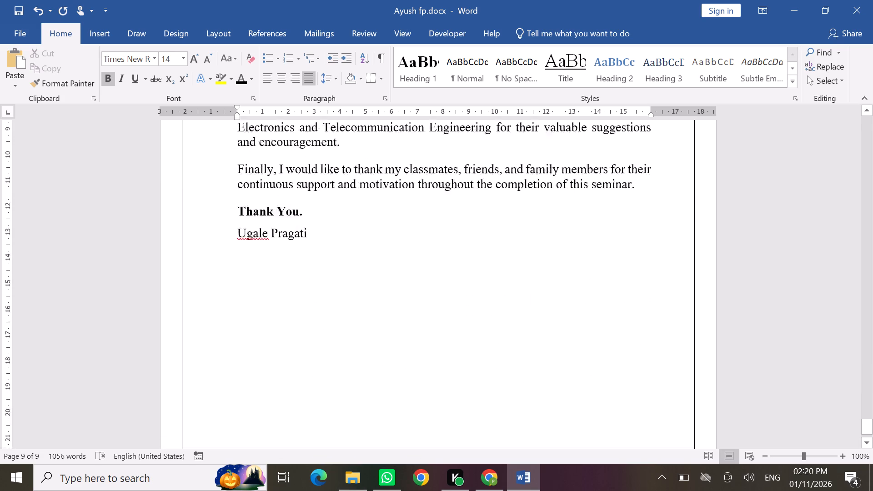
scroll(518, 281, up, 4)
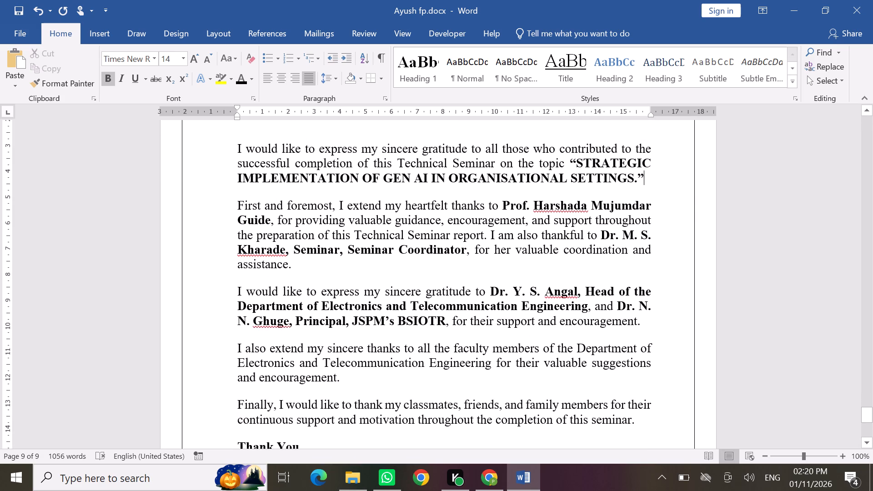
click(344, 481)
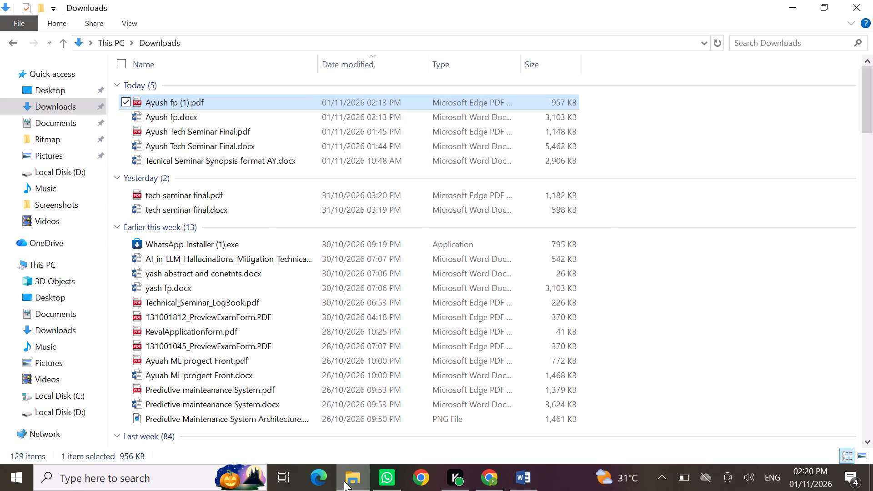
double_click(262, 117)
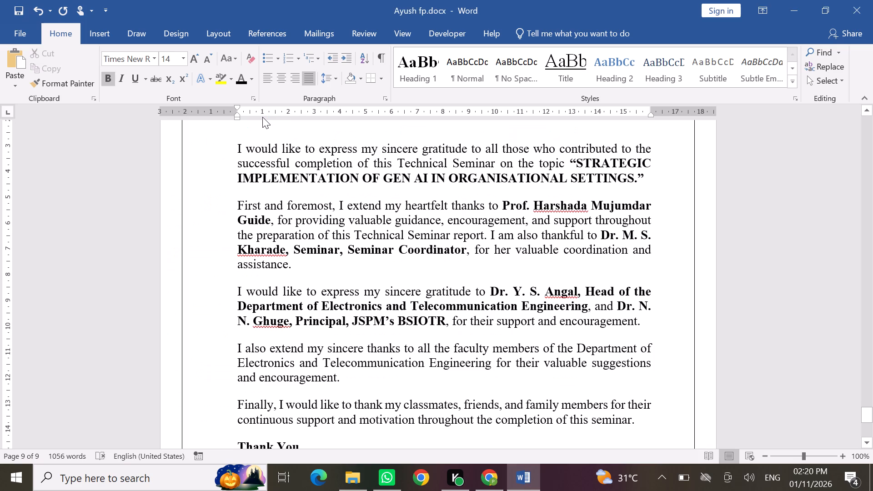
click(356, 476)
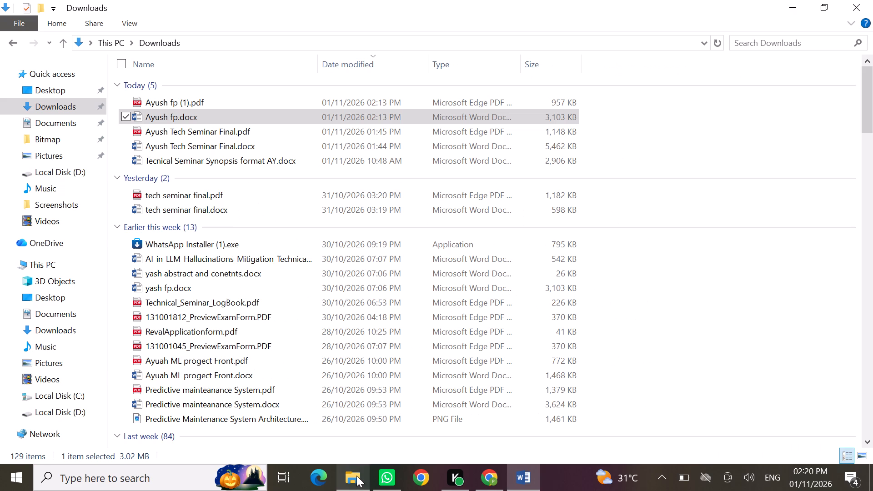
double_click(295, 103)
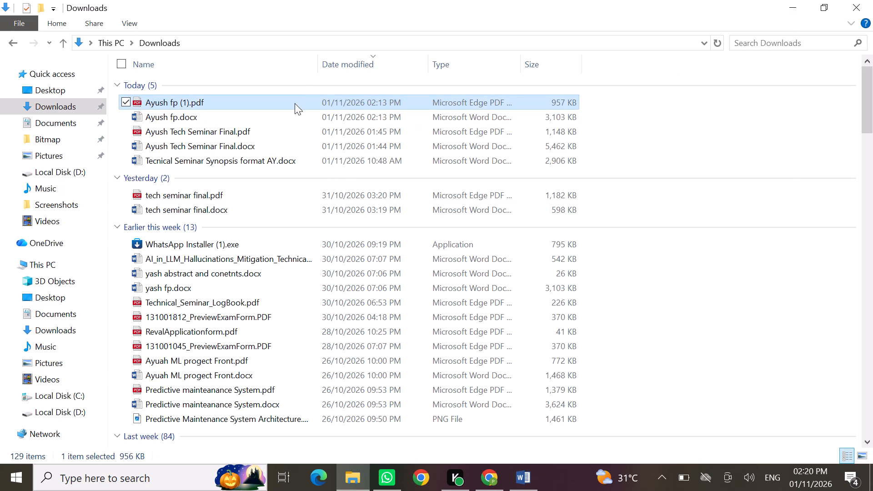
scroll(293, 247, down, 3)
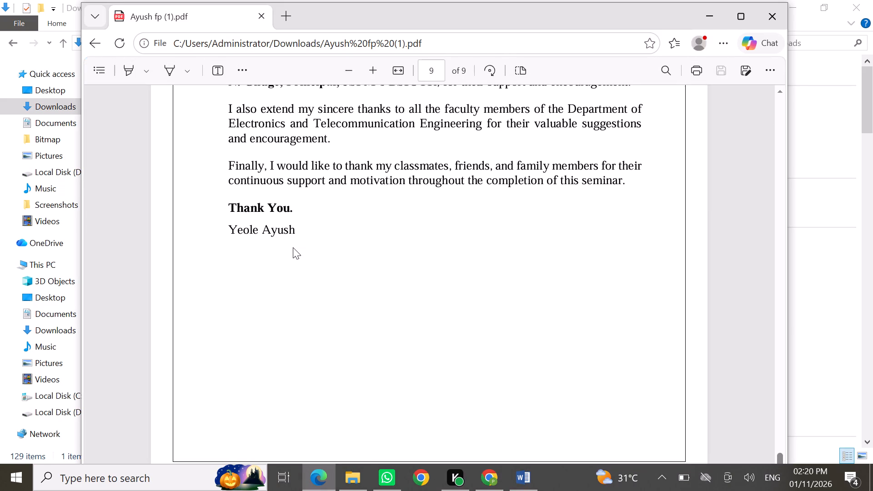
scroll(293, 247, down, 2)
scroll(400, 211, up, 3)
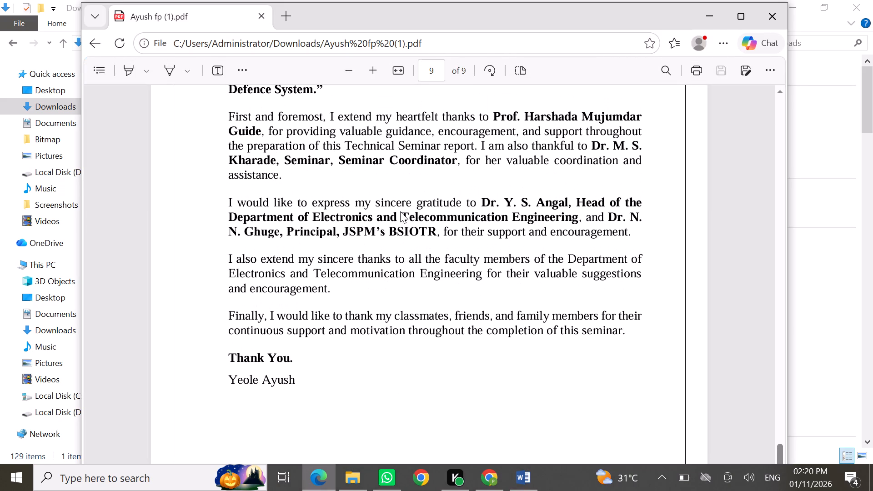
scroll(400, 211, up, 2)
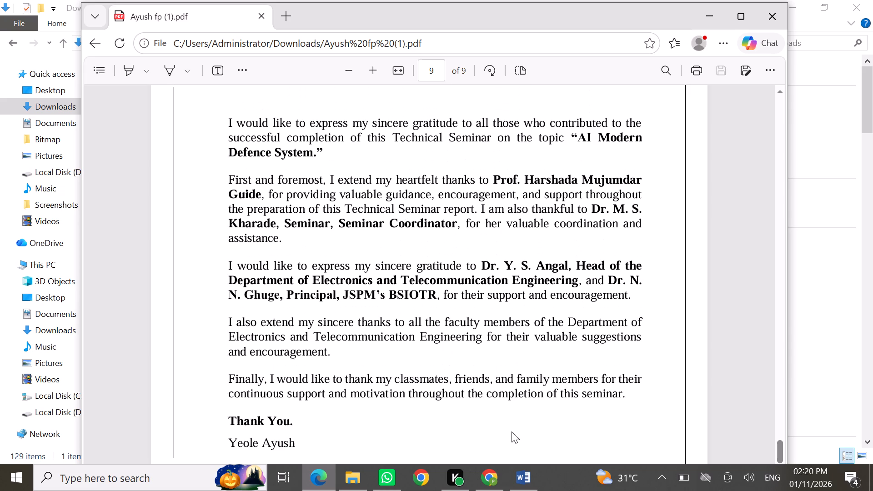
Back in the Word document, rewrite STRATEGIC in the Acknowledgement's topic as Strategic, followed by a space.
click(517, 475)
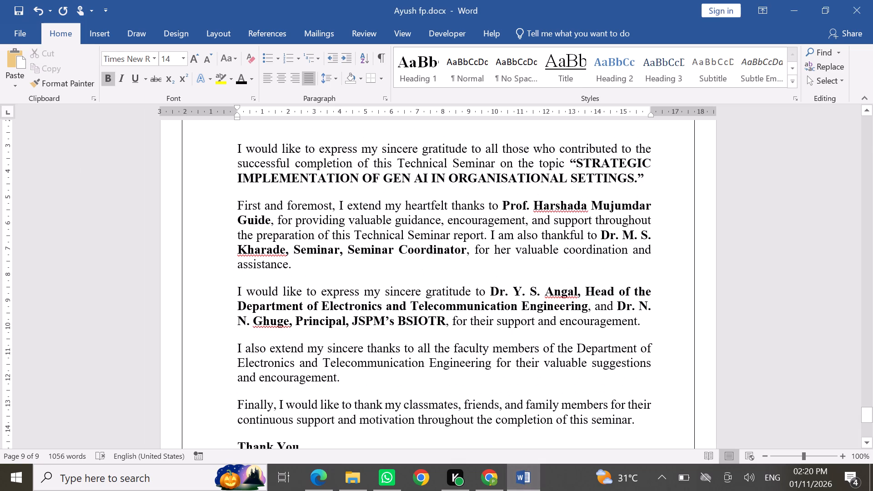
click(656, 160)
key(BackSpace)
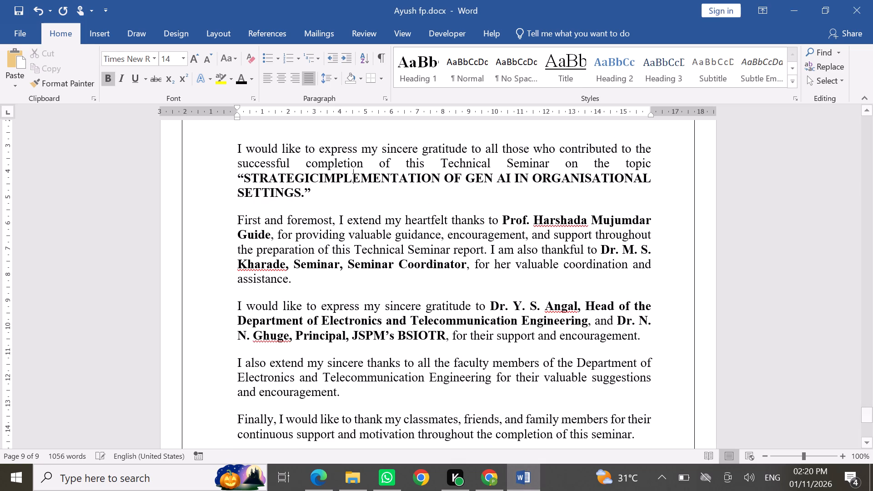
key(BackSpace)
key(BackSpace)
key(BackSpace)
key(BackSpace)
key(BackSpace)
key(BackSpace)
key(BackSpace)
key(BackSpace)
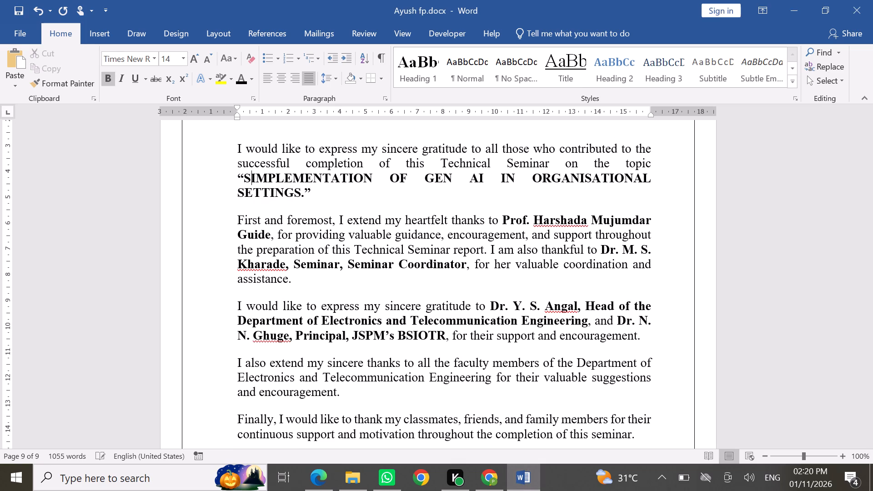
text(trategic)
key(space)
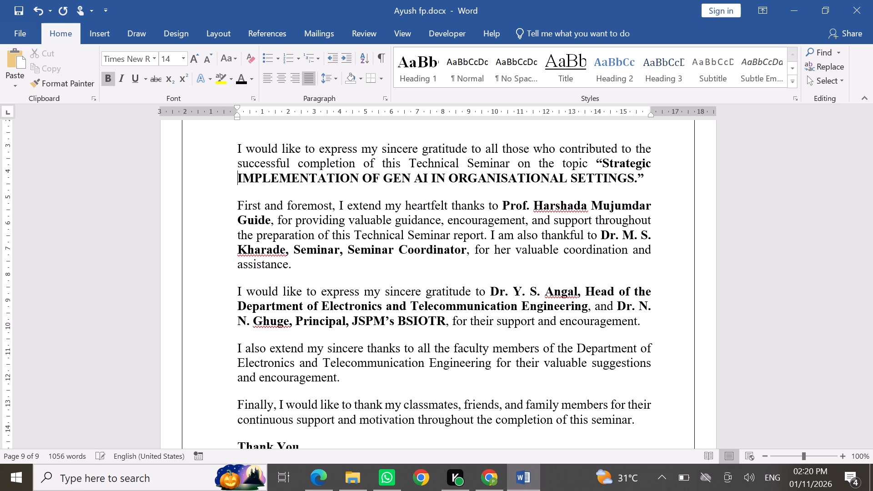
Rewrite IMPLEMENTATION in the Acknowledgement's topic as Implementation.
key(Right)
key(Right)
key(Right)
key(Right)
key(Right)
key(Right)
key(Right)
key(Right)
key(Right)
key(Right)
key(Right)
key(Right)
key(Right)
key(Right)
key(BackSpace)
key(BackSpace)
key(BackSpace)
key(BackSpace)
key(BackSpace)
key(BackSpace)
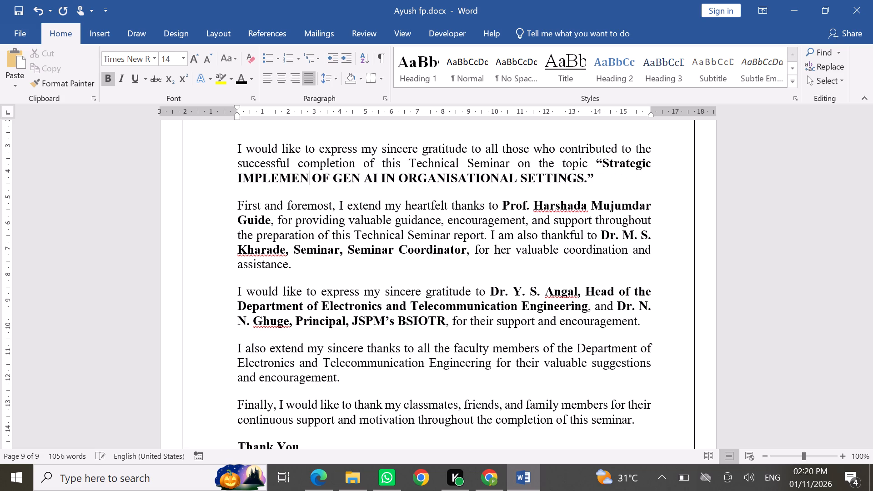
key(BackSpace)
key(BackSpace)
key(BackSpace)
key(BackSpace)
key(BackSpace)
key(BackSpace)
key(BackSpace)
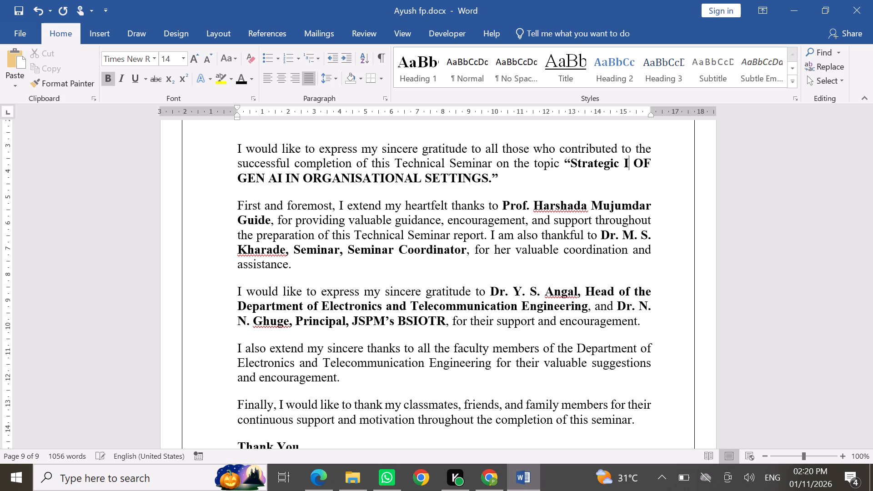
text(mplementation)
Change OF and IN in the Acknowledgement's topic to Of and In, leaving GEN AI in capitals.
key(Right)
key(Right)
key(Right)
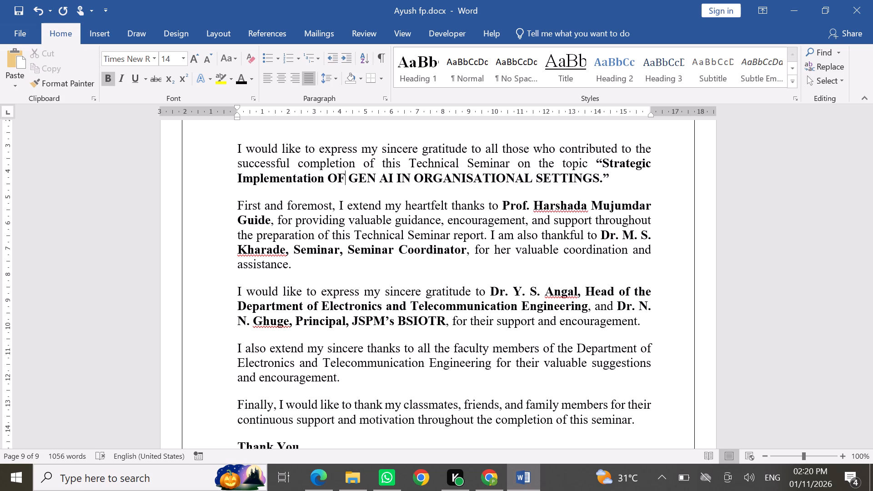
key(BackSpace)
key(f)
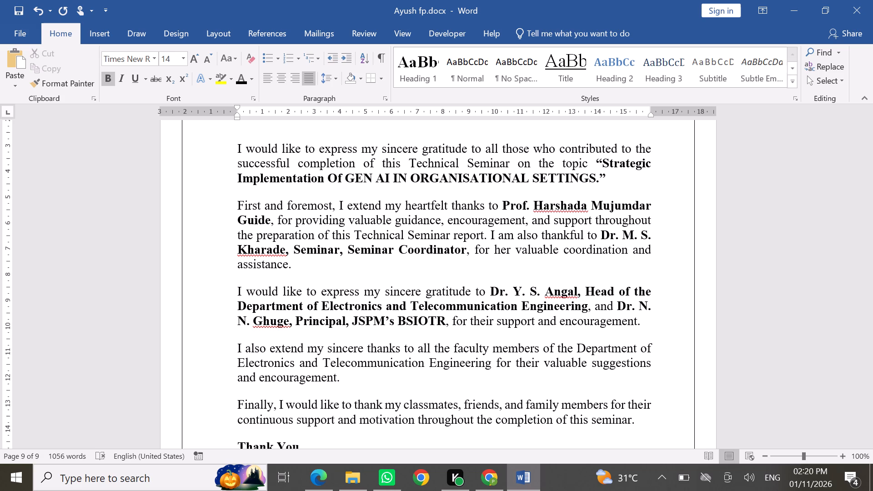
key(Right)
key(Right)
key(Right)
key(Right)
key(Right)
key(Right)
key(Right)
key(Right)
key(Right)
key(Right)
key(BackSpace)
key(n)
Rewrite ORGANISATIONAL in the Acknowledgement's topic as Organisational.
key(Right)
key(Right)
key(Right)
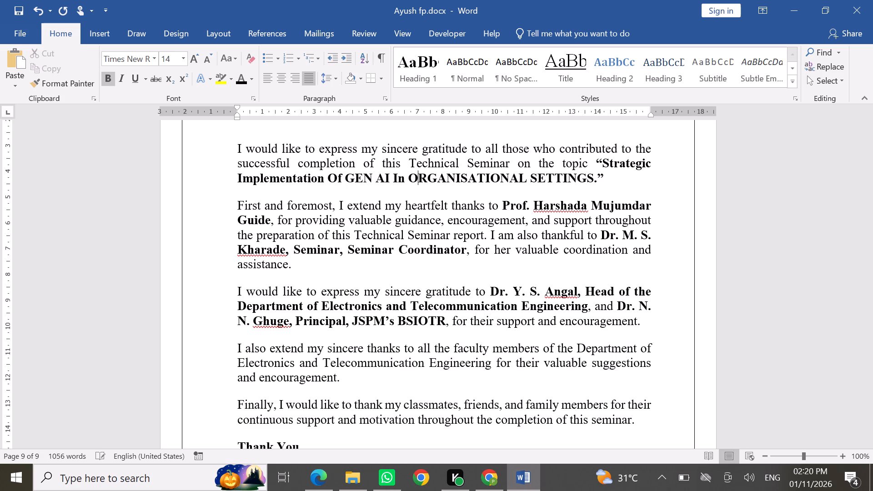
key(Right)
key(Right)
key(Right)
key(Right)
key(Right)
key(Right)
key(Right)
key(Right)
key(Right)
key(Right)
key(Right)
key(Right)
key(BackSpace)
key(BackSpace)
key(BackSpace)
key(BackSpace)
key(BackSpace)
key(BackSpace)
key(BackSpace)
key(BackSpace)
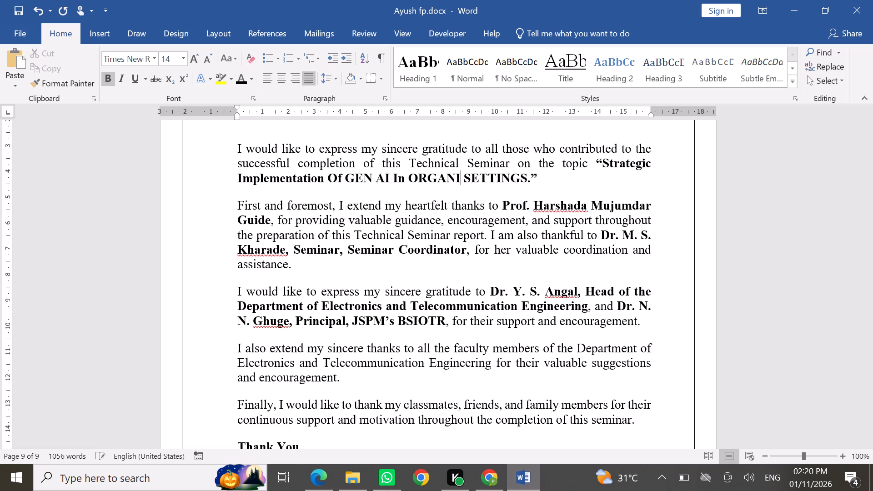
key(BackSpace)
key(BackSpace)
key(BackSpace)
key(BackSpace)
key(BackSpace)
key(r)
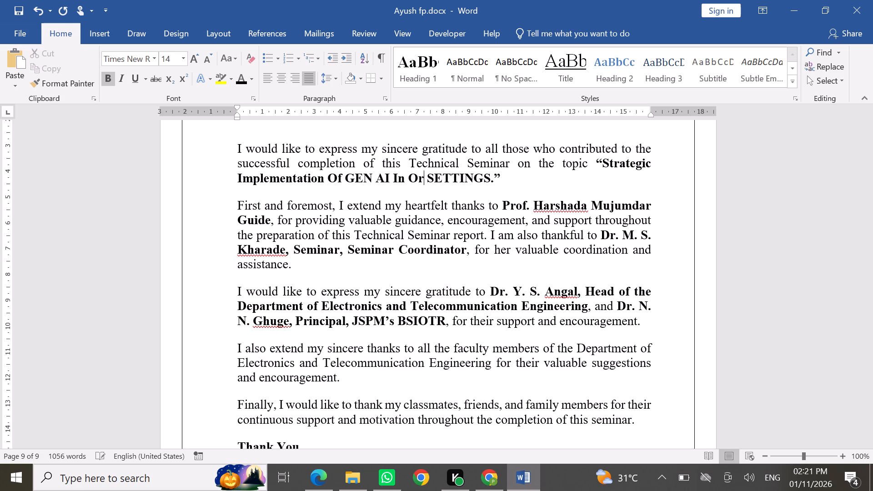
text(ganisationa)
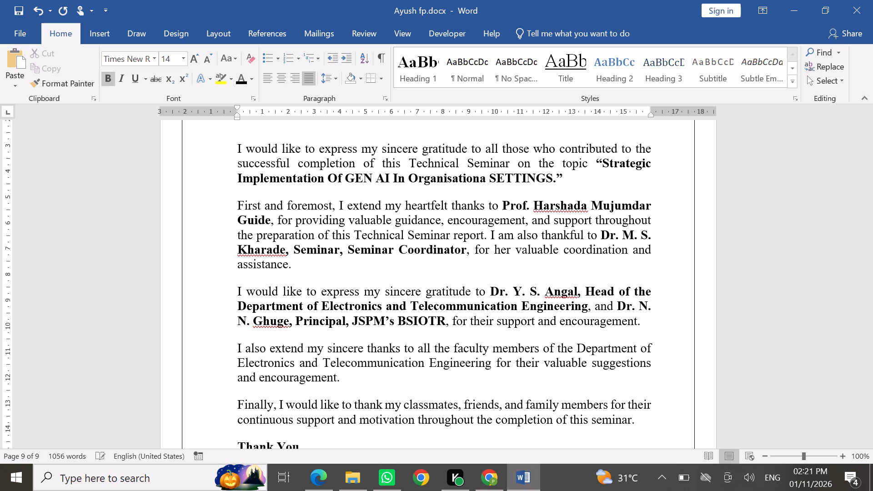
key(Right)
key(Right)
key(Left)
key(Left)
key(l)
Rewrite SETTINGS at the end of the Acknowledgement's topic as Settings, keeping the full stop and closing quotation mark.
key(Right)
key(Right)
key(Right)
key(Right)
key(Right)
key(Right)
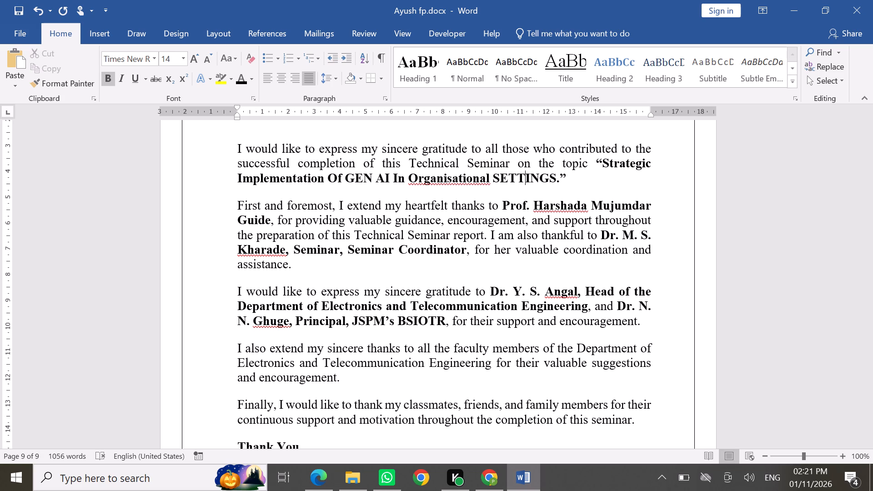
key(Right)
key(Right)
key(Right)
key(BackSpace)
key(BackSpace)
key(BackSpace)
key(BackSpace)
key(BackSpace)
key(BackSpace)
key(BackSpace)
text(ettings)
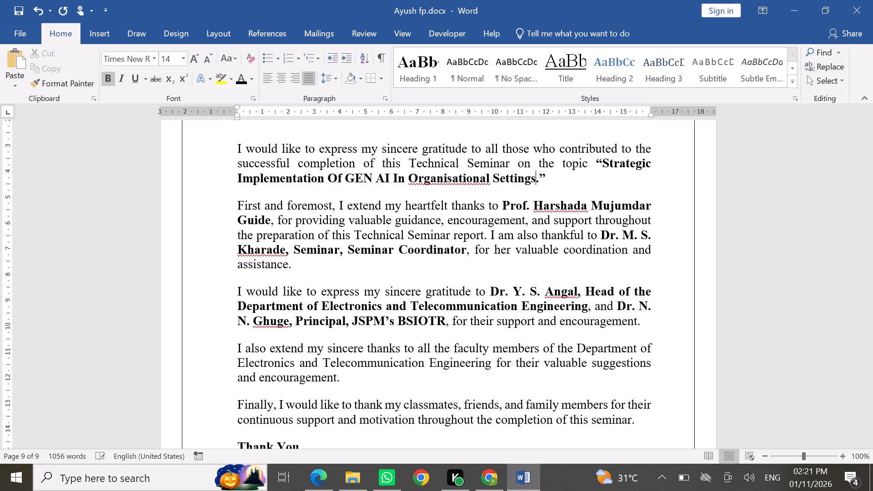
Review the pages from the Acknowledgement back to the cover page, checking the name, roll number, topic and page layout.
scroll(607, 361, down, 3)
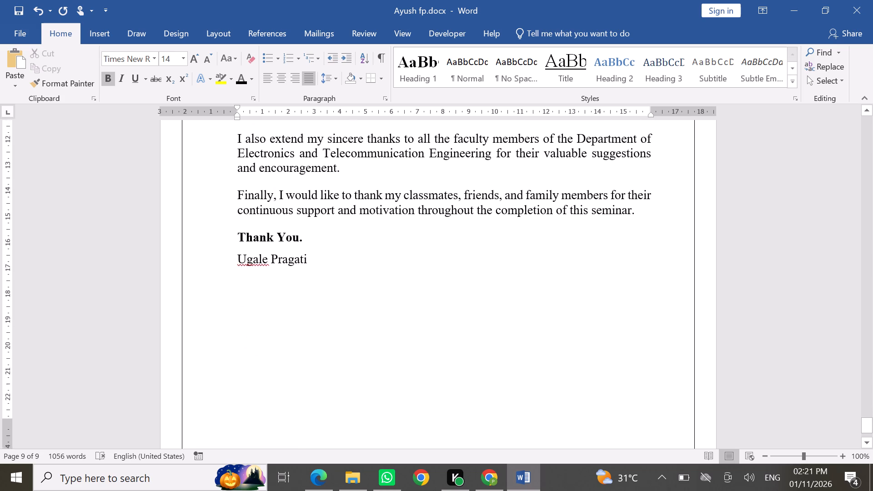
scroll(607, 361, down, 2)
scroll(607, 361, up, 5)
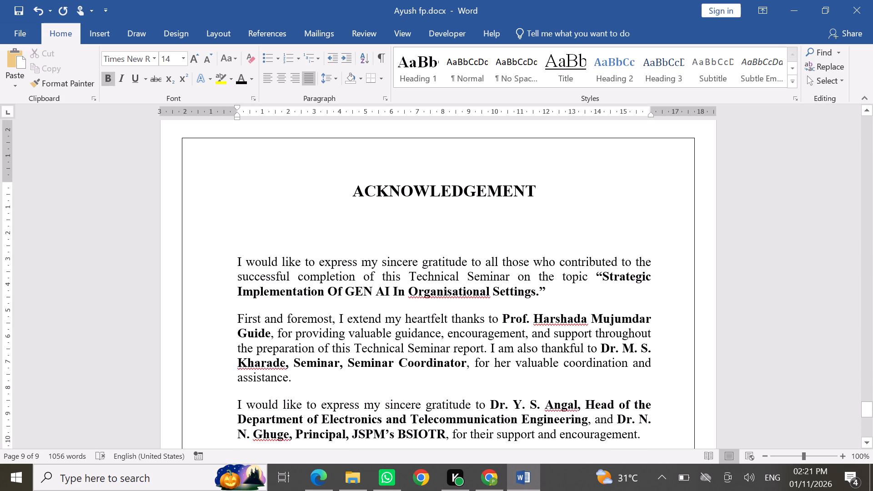
scroll(607, 361, up, 9)
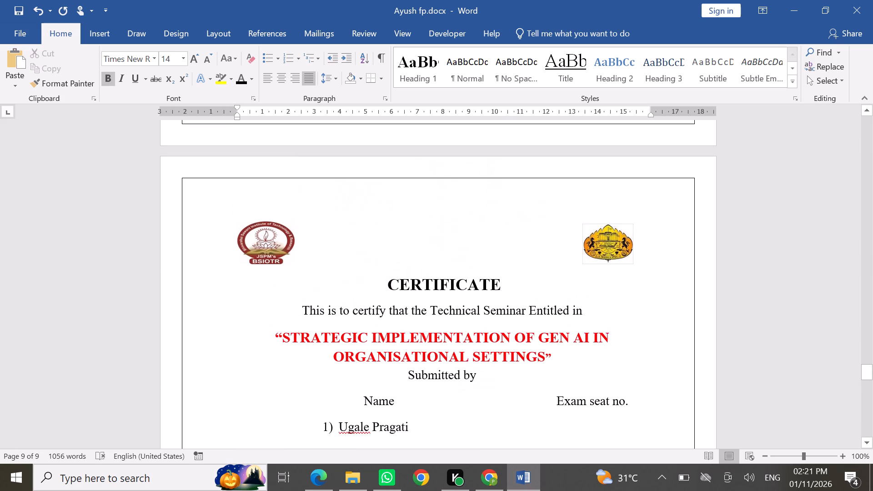
scroll(607, 371, up, 11)
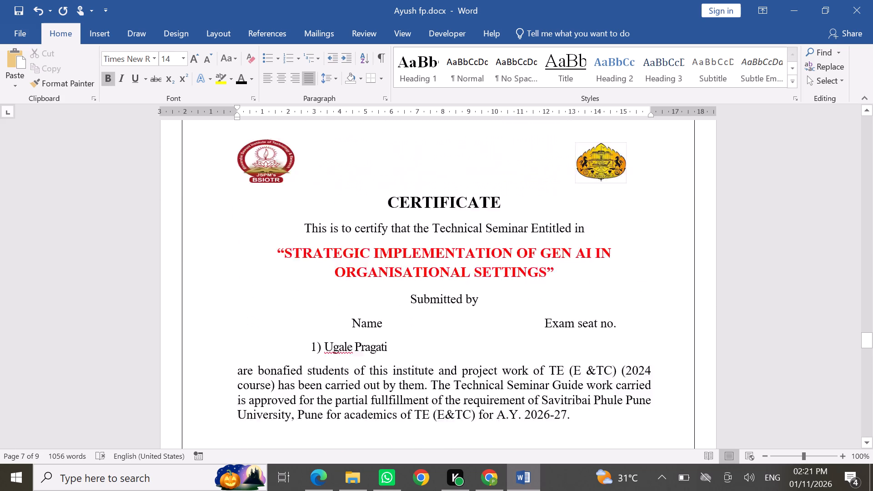
scroll(607, 371, up, 15)
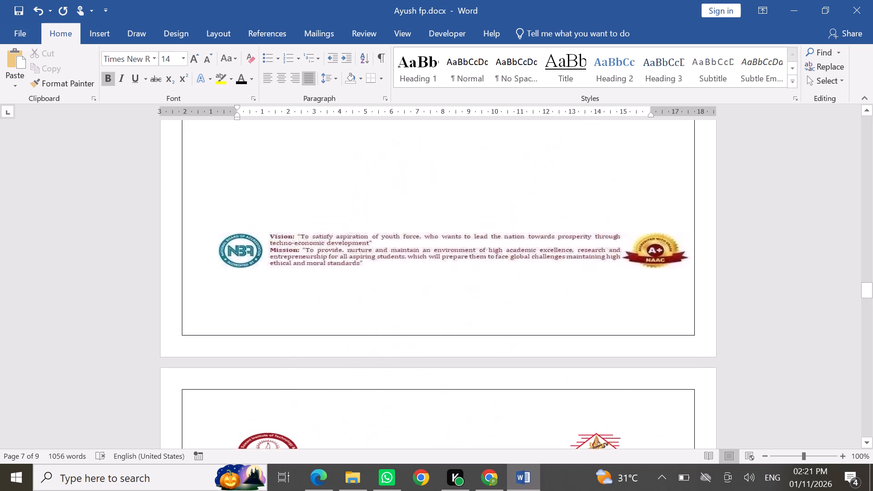
scroll(607, 371, up, 15)
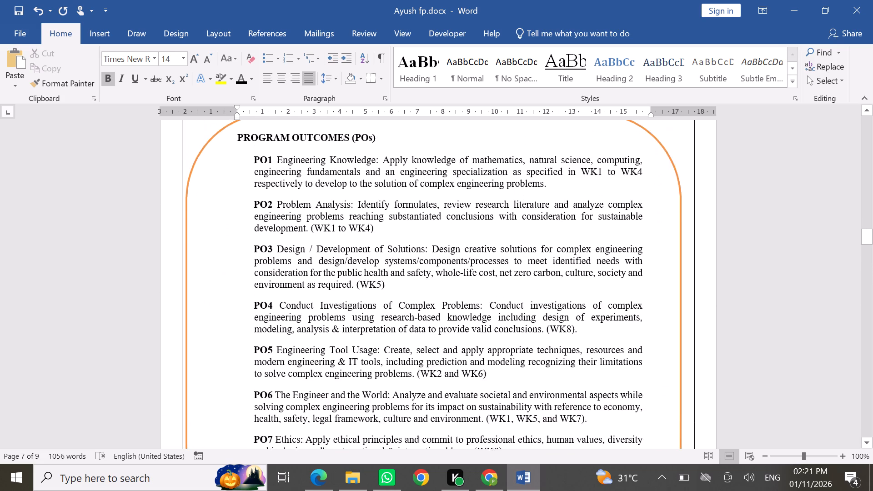
scroll(607, 371, up, 16)
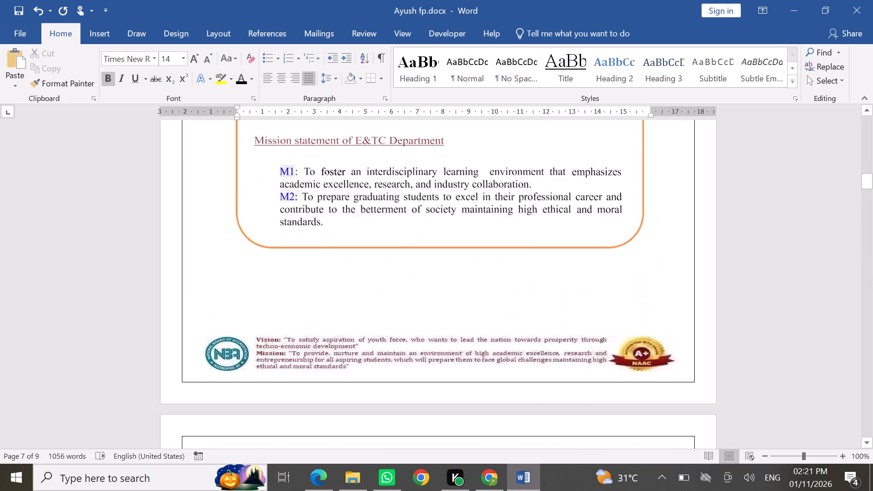
scroll(607, 371, up, 10)
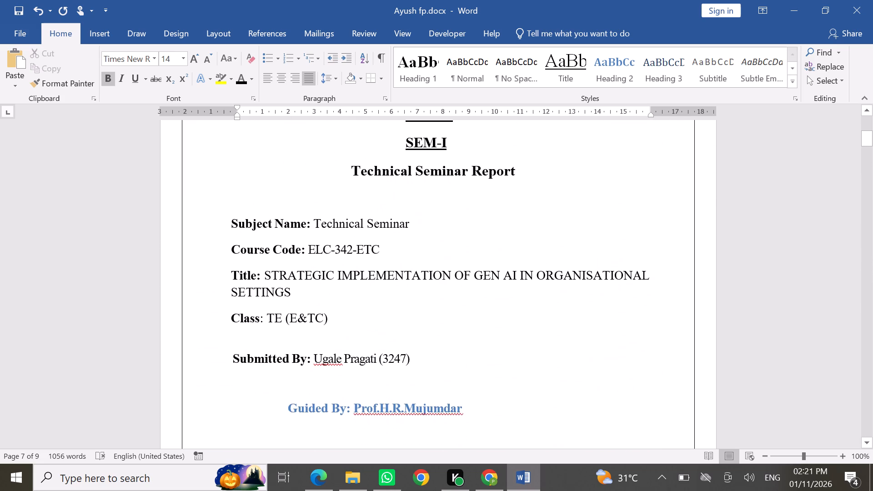
scroll(607, 371, up, 3)
scroll(607, 371, down, 2)
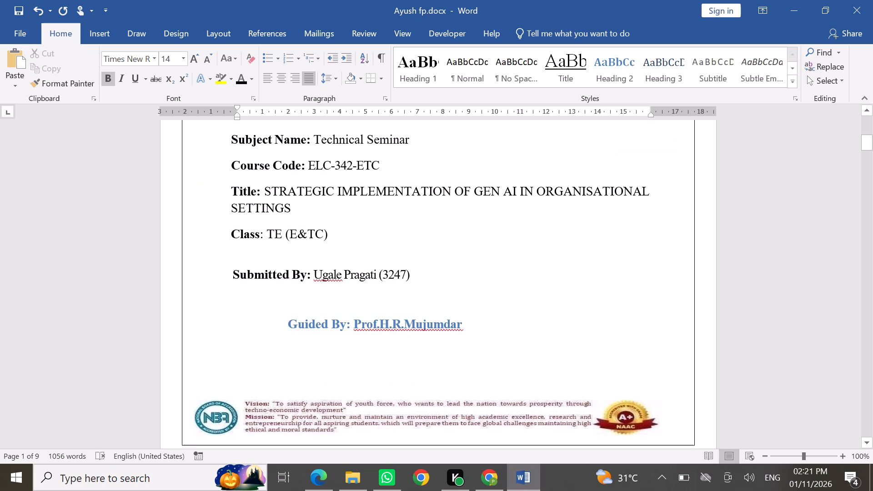
scroll(607, 371, down, 1)
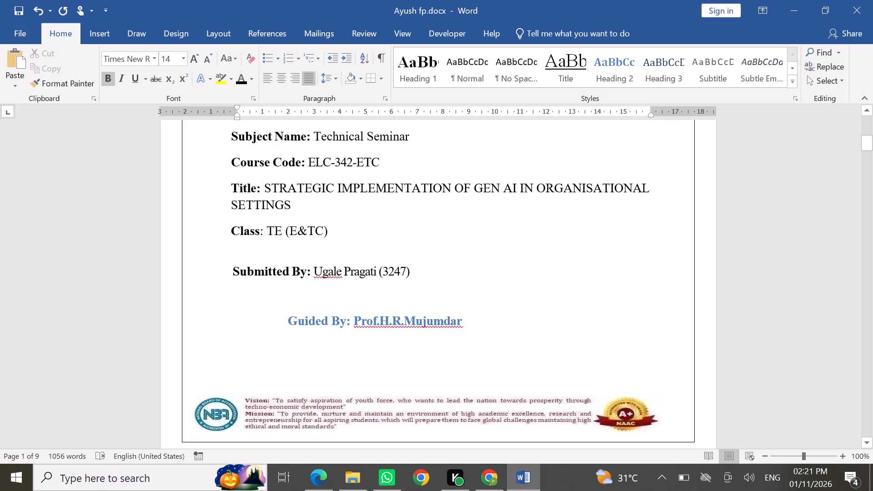
Remove the extra blank lines between the cover page's letterhead and the Department of E&TC Engineering heading.
scroll(547, 266, up, 2)
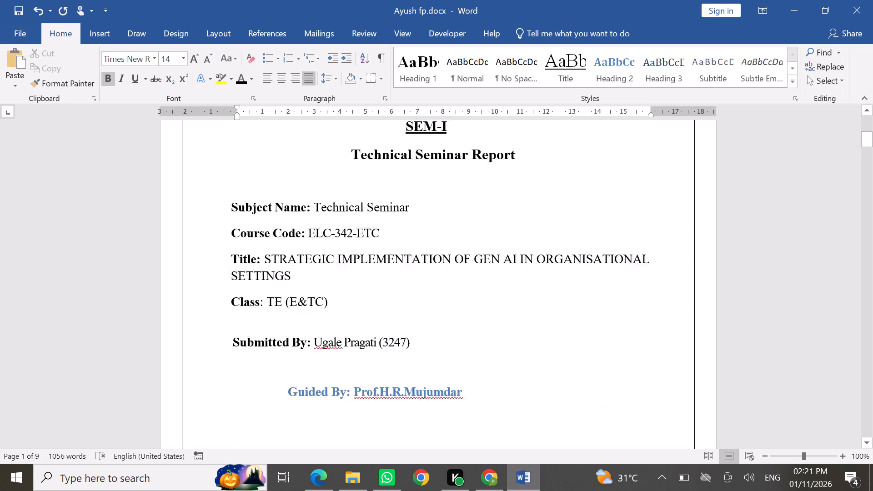
scroll(547, 266, up, 2)
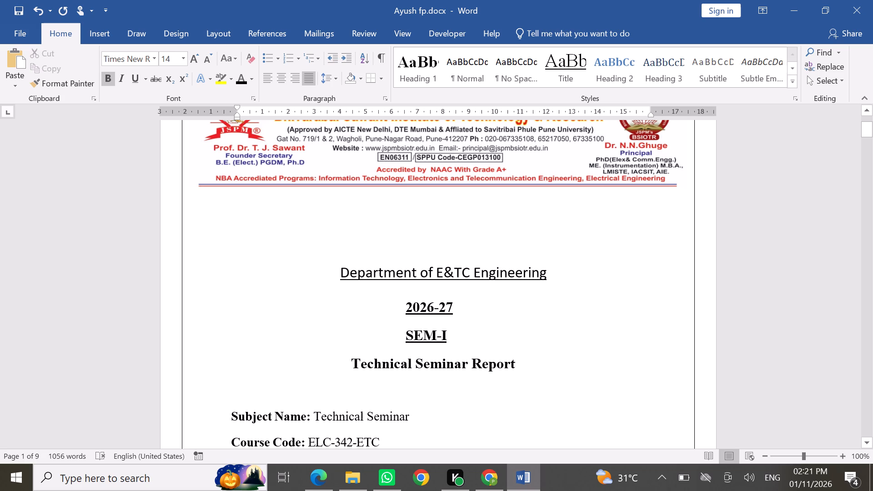
click(457, 250)
key(BackSpace)
key(BackSpace)
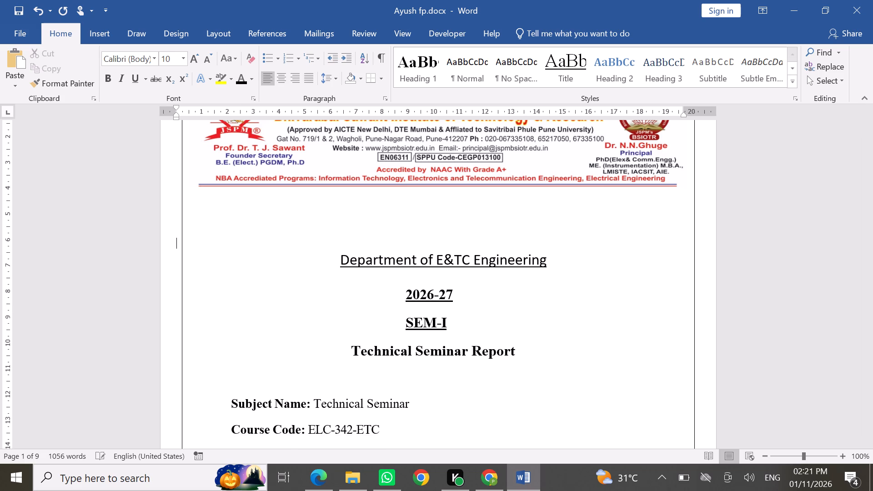
key(BackSpace)
key(BackSpace)
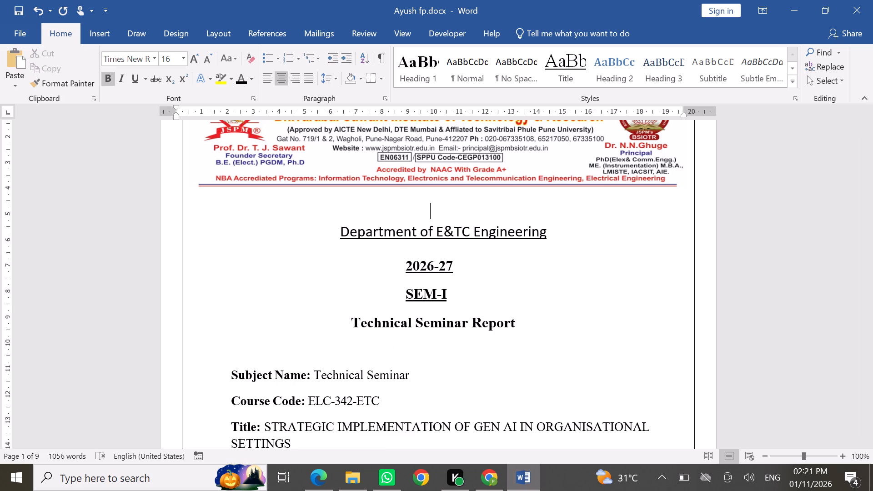
key(BackSpace)
key(BackSpace)
key(BackSpace)
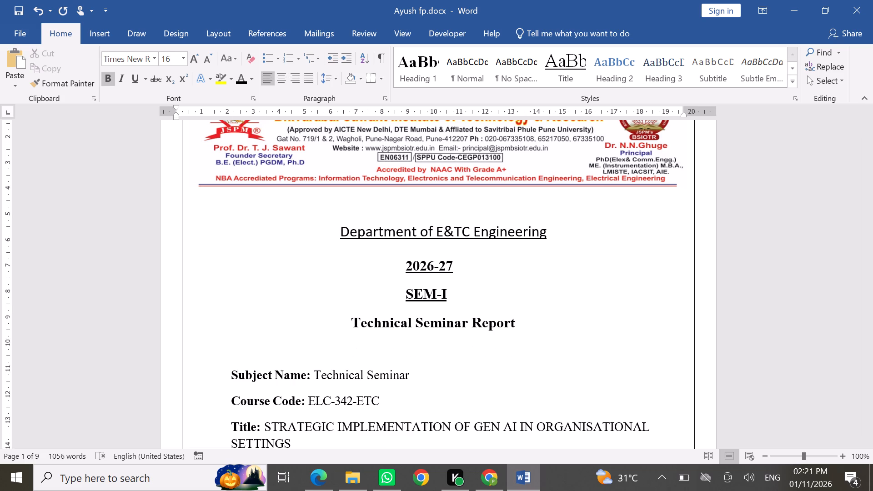
Insert three blank lines below the cover page's Guided By line to push the Vision and Mission banner down.
scroll(577, 354, down, 4)
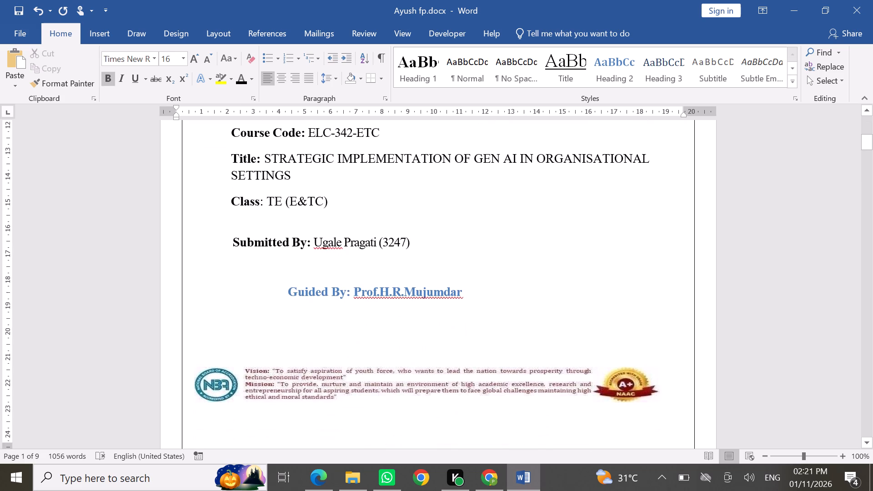
scroll(577, 354, down, 2)
click(475, 244)
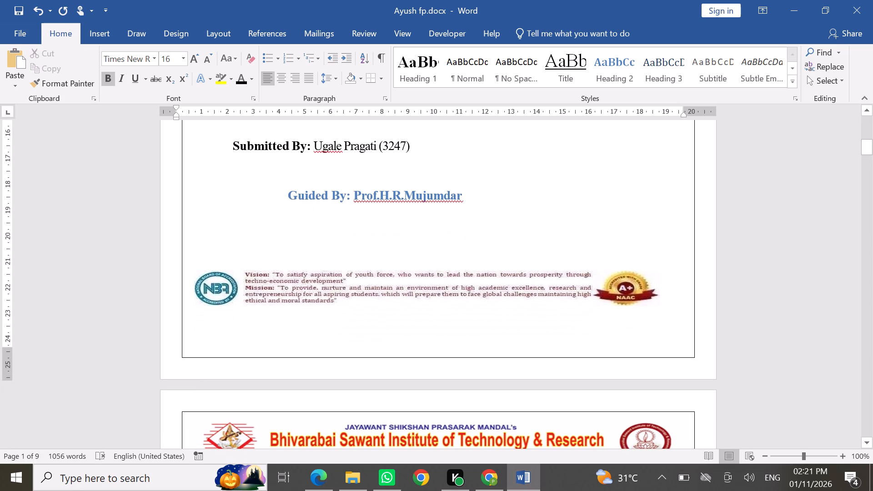
key(Return)
key(Return)
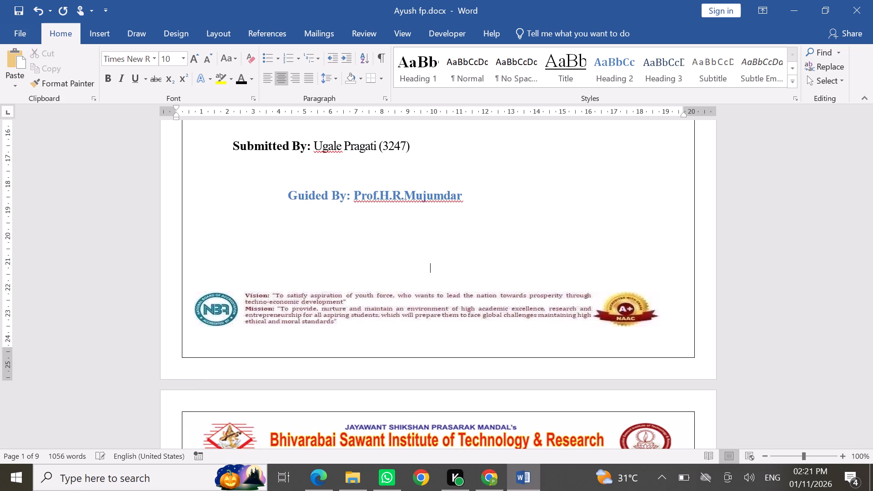
key(Return)
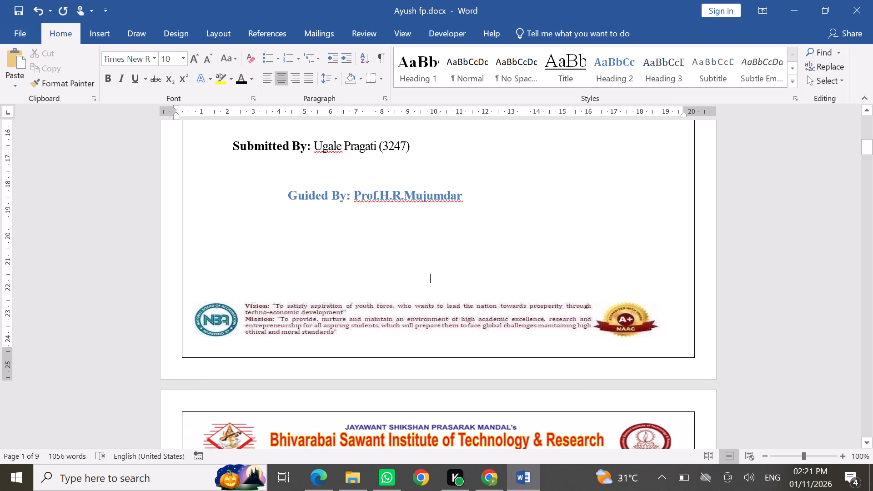
Check the layout and student details on the pages from the cover page through to the second certificate.
scroll(484, 216, up, 2)
scroll(484, 216, down, 6)
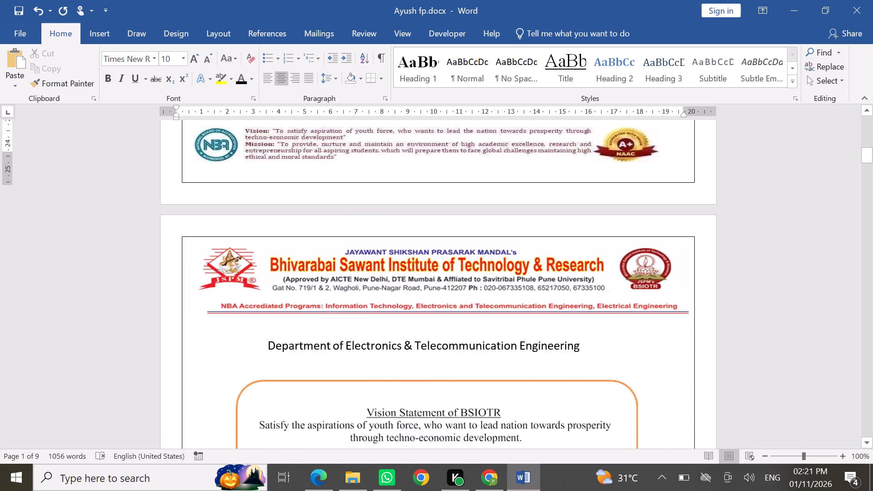
scroll(484, 216, down, 9)
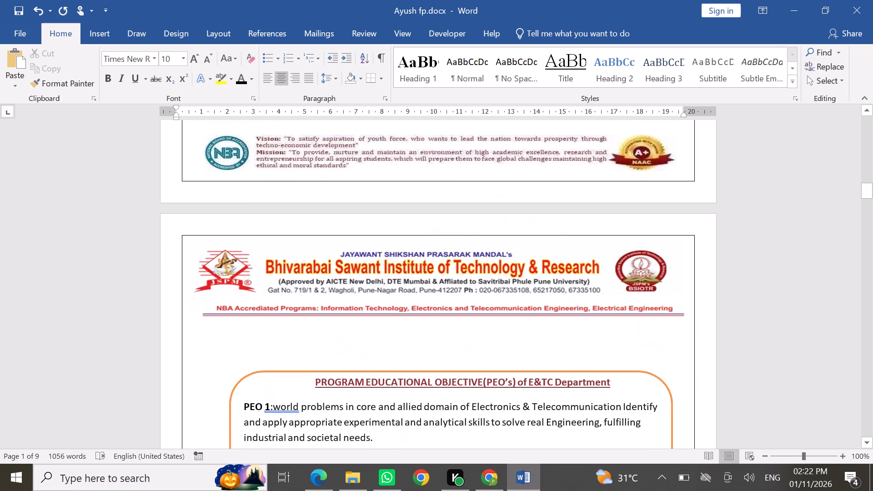
scroll(484, 216, down, 9)
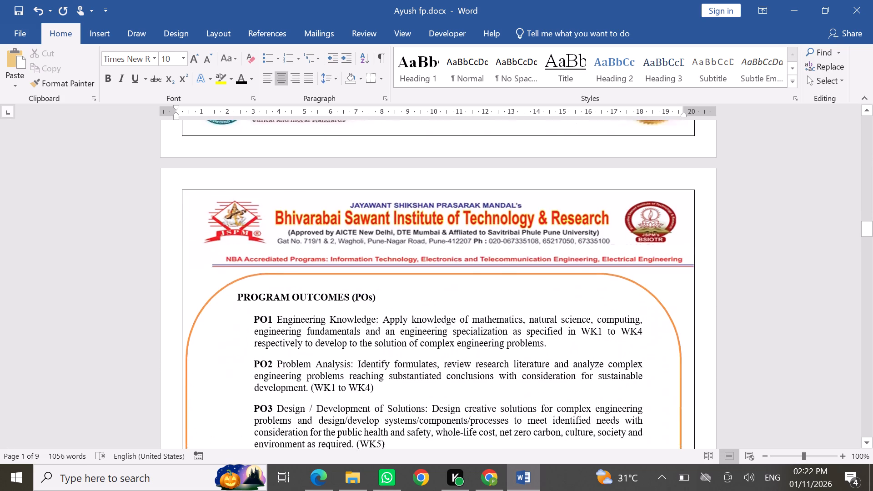
scroll(484, 216, down, 9)
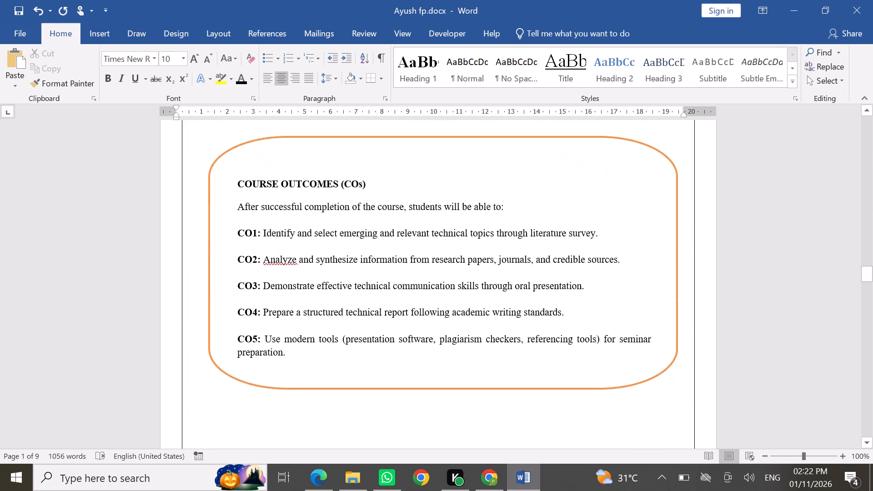
scroll(484, 216, down, 8)
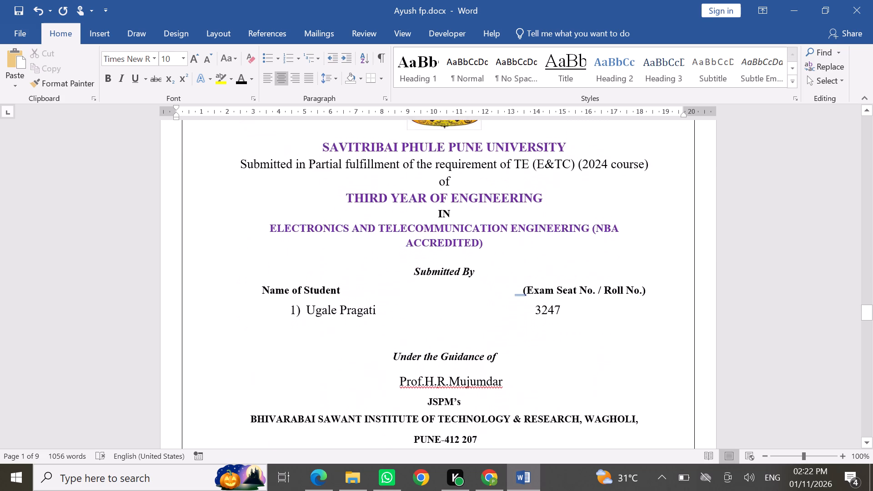
scroll(484, 216, down, 8)
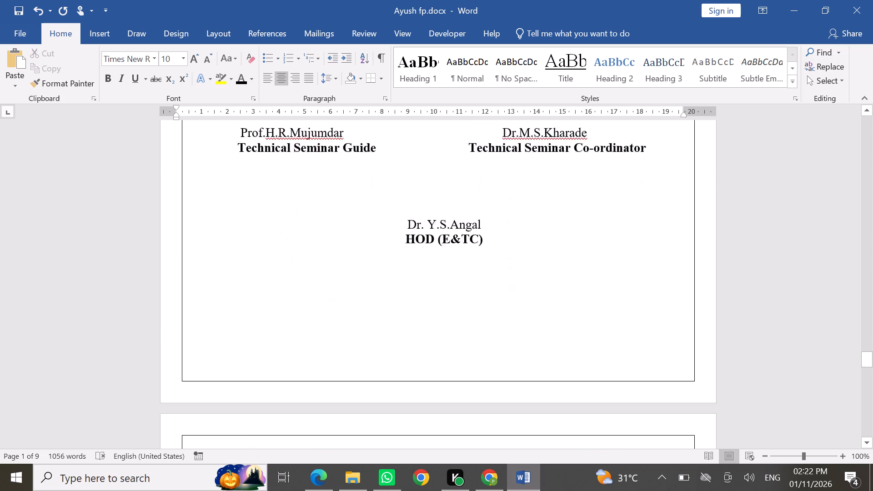
scroll(484, 216, down, 6)
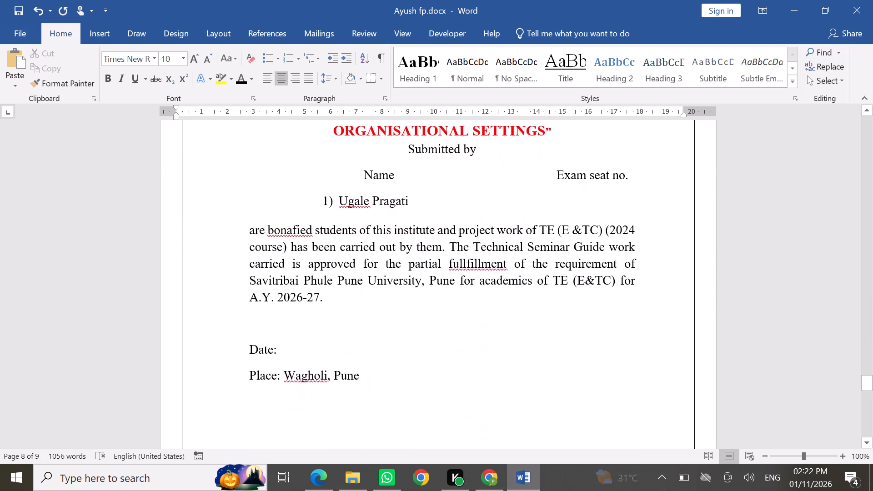
scroll(484, 216, down, 1)
Save the document as a copy named Pragati fp.docx in Downloads and close it.
click(27, 31)
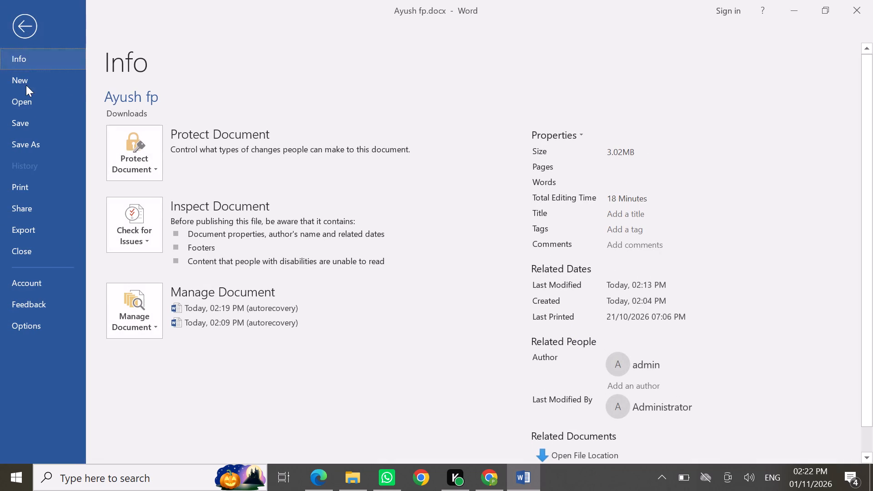
click(34, 149)
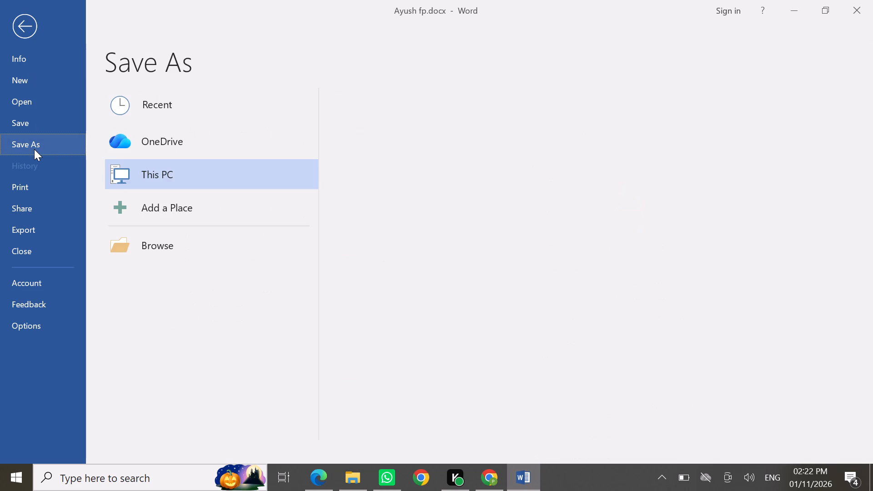
click(348, 118)
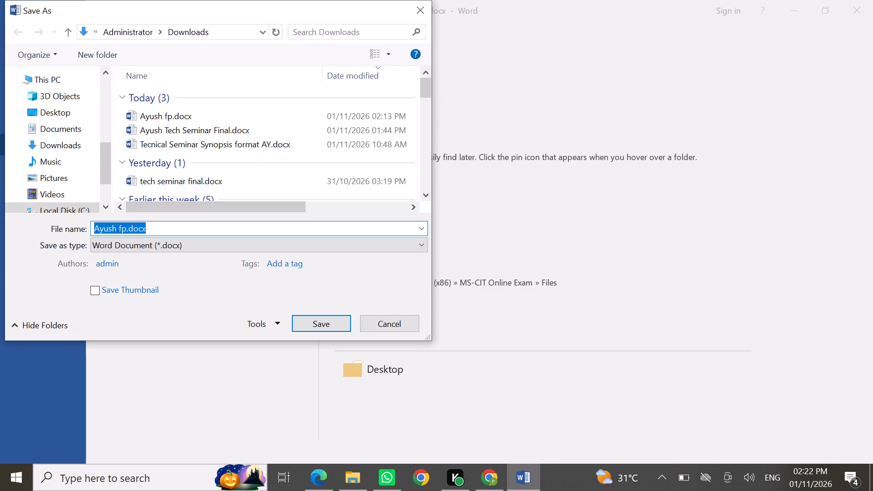
click(119, 228)
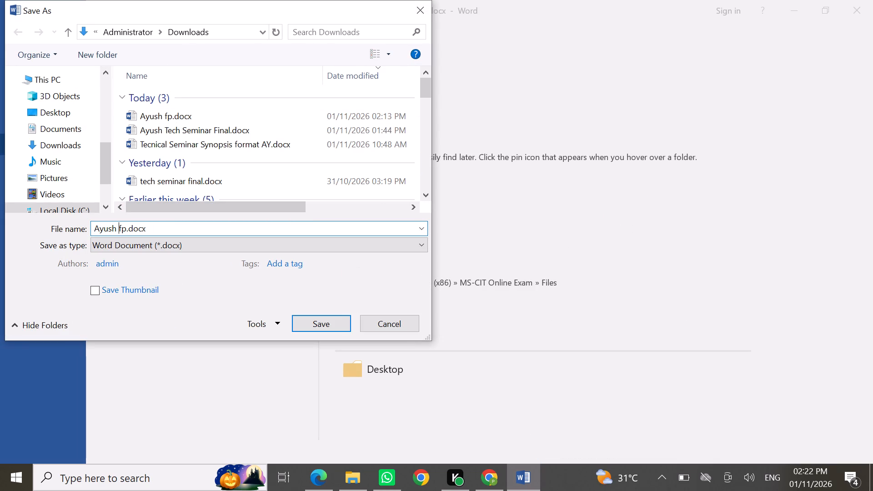
key(Left)
key(Left)
key(Right)
key(BackSpace)
key(BackSpace)
key(BackSpace)
key(BackSpace)
key(BackSpace)
key(BackSpace)
key(BackSpace)
key(BackSpace)
key(BackSpace)
key(BackSpace)
key(BackSpace)
key(BackSpace)
key(BackSpace)
key(BackSpace)
key(BackSpace)
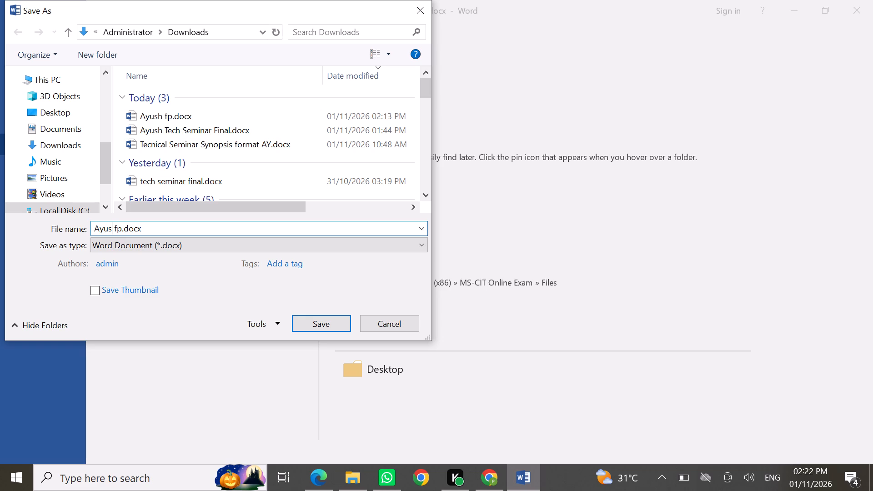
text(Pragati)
click(301, 322)
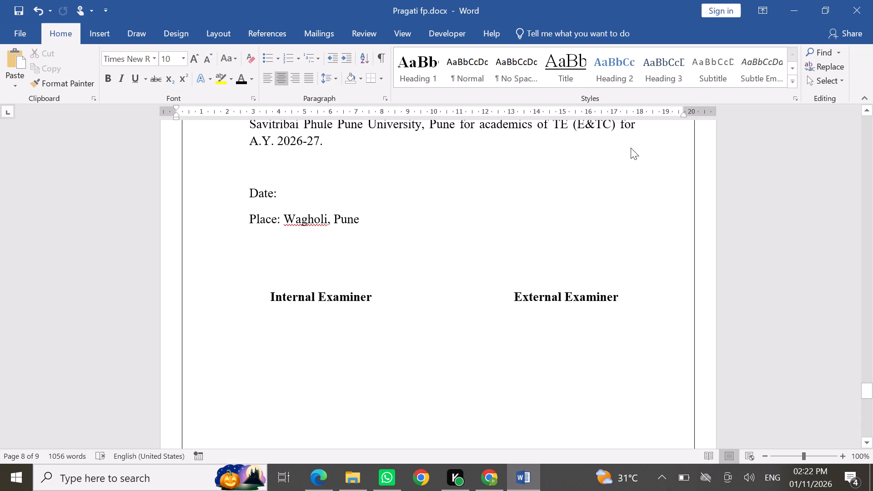
click(862, 20)
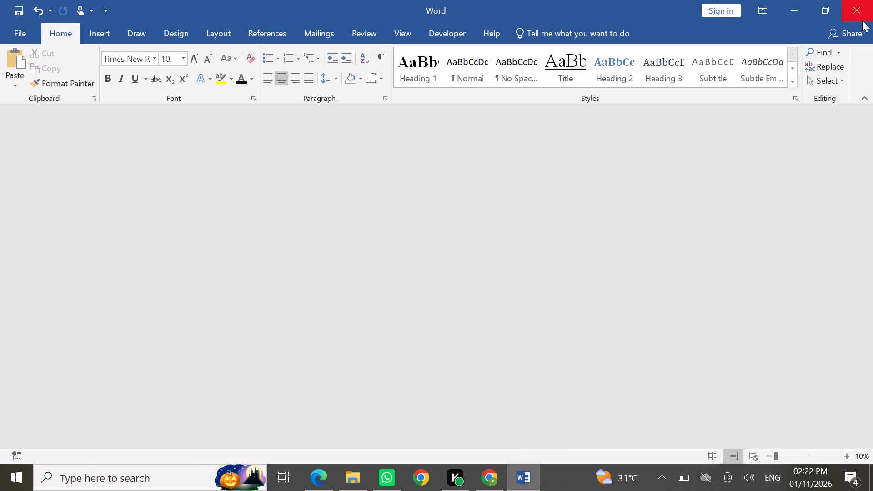
Switch to iLovePDF in Chrome and convert Pragati fp.docx from Downloads to PDF.
click(492, 472)
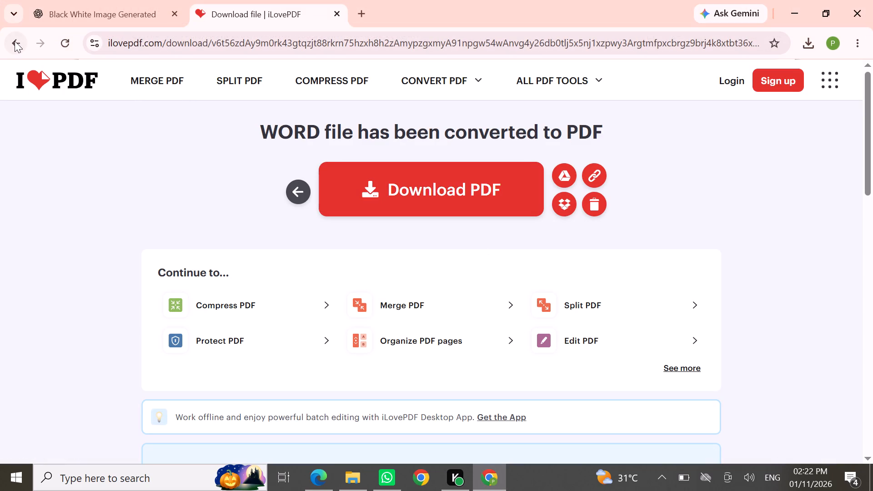
click(15, 41)
click(420, 225)
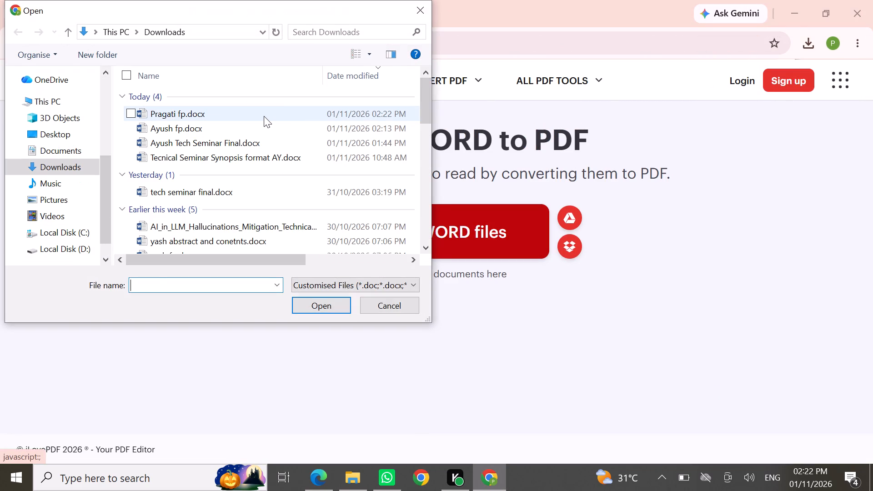
click(264, 116)
click(313, 302)
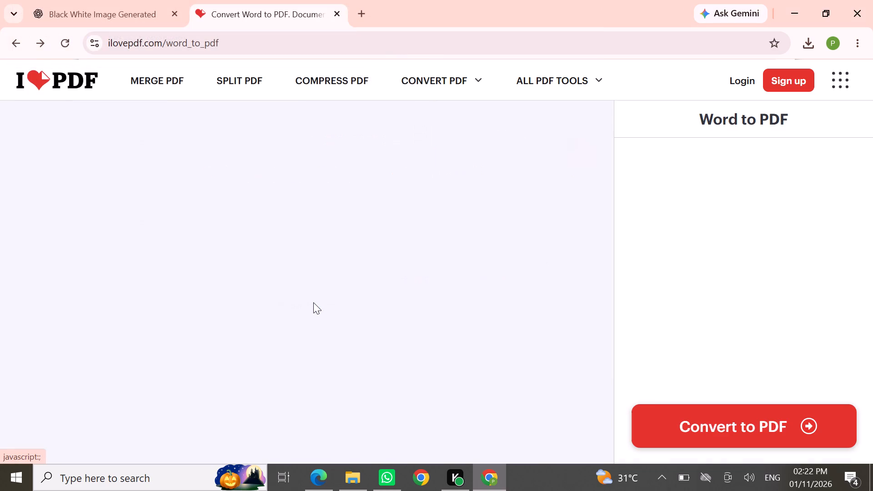
click(708, 414)
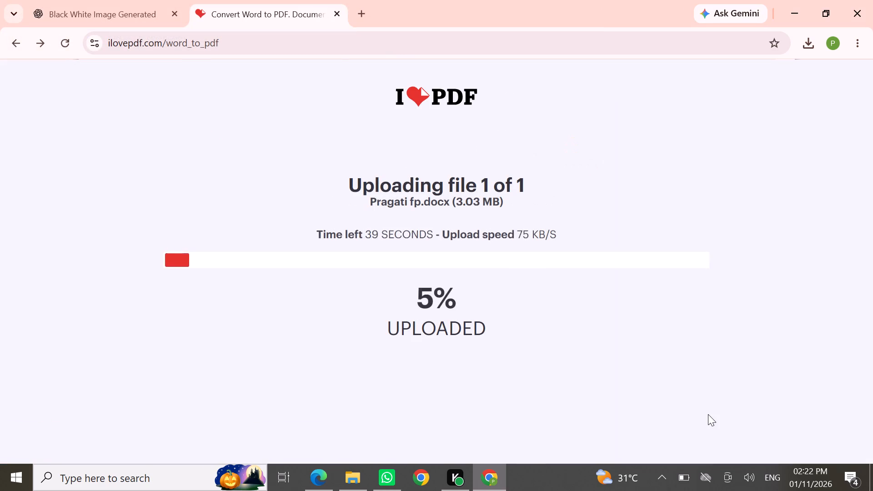
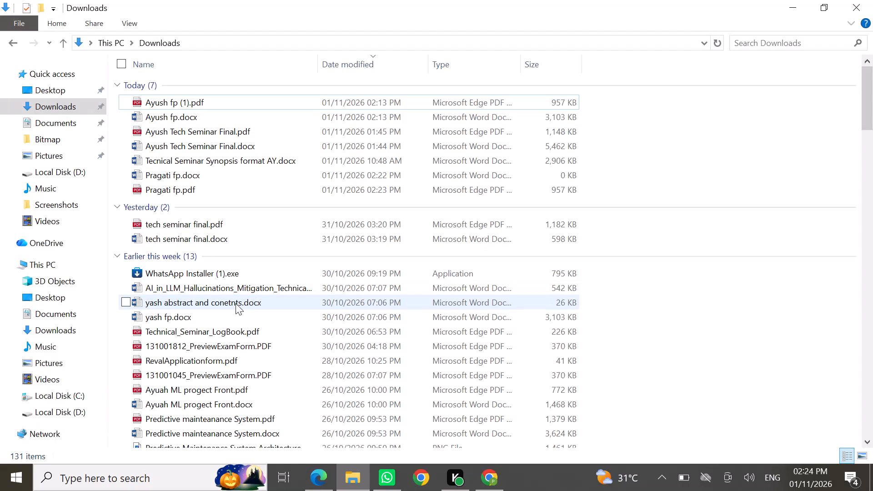
Open Technical_Seminar_LogBook.pdf from Downloads, look over the student details, weekly log and milestone tables, and close it.
double_click(212, 334)
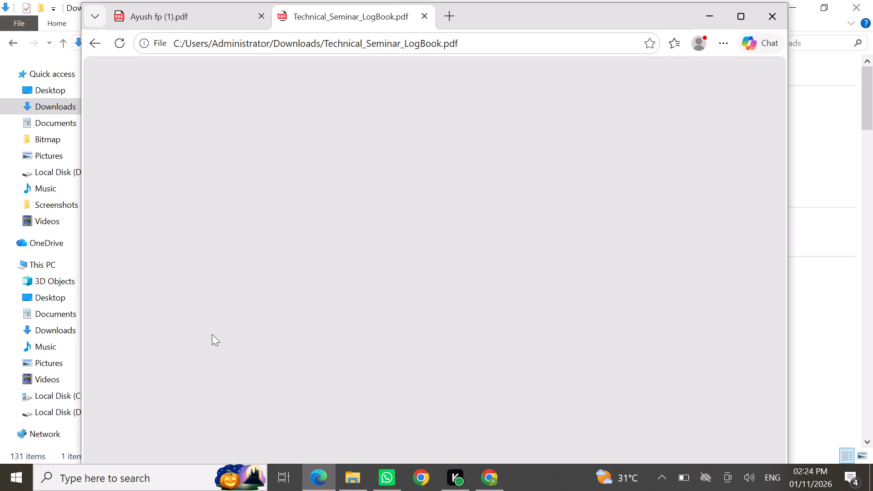
scroll(452, 243, down, 8)
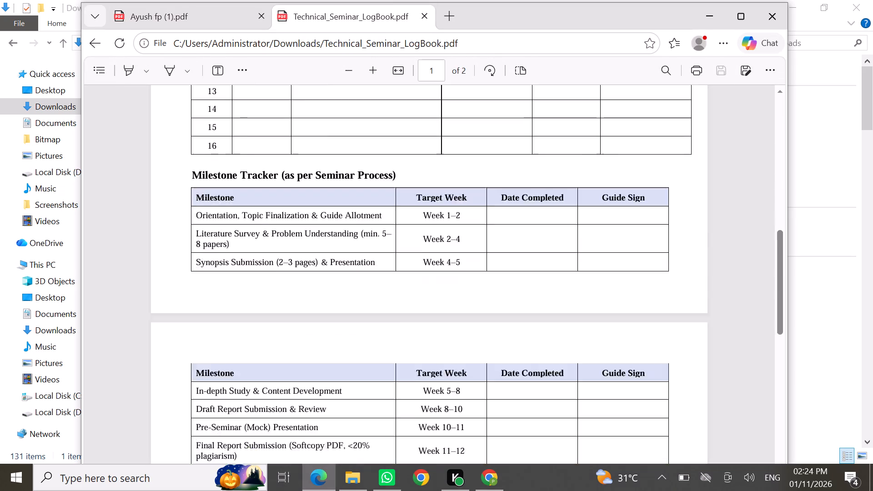
scroll(452, 243, down, 13)
scroll(452, 243, up, 12)
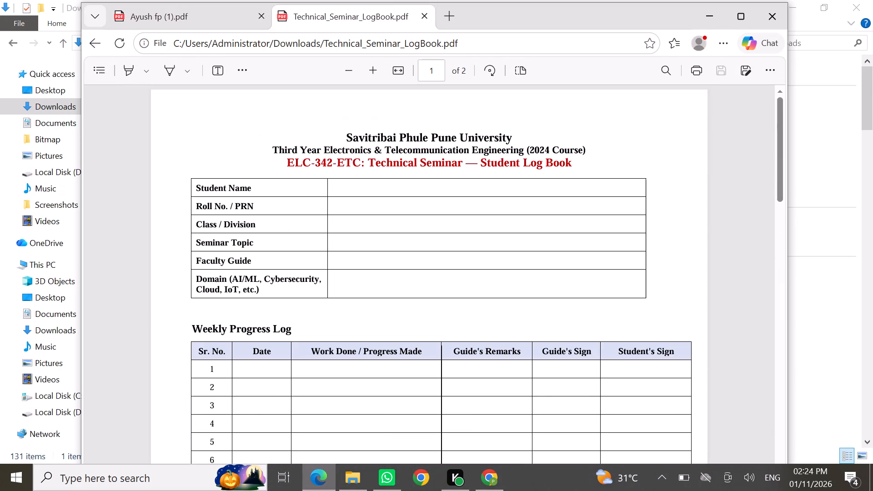
scroll(452, 243, up, 3)
click(778, 20)
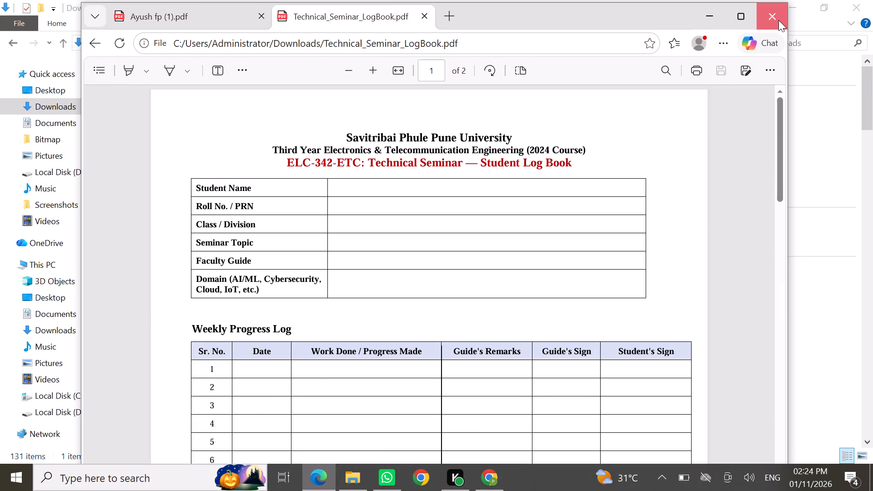